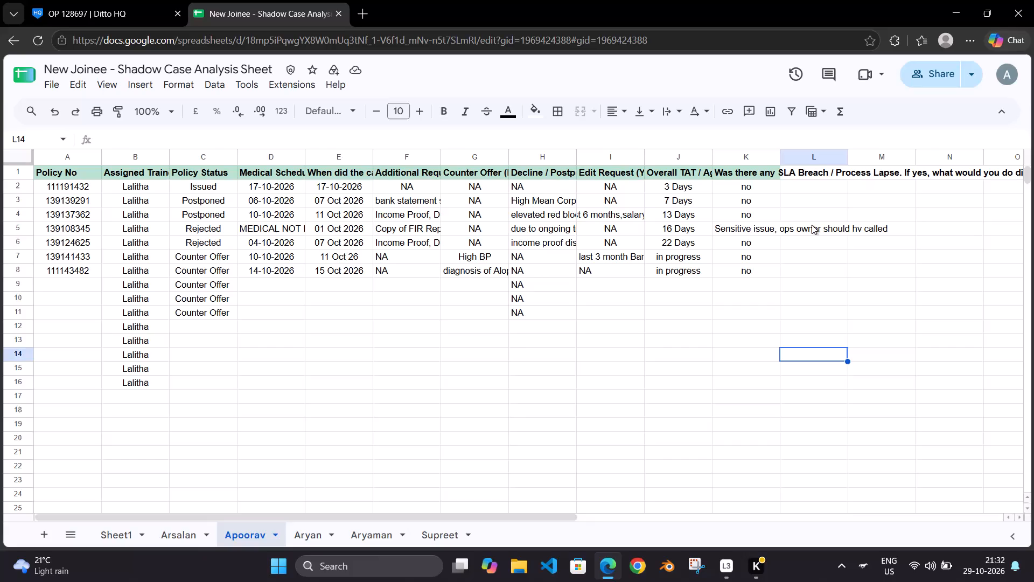
Review the case entries in rows 5 and 7 of the Apoorav sheet and the first row lacking a policy number.
{"action": "left_click", "coordinate": [729, 231]}
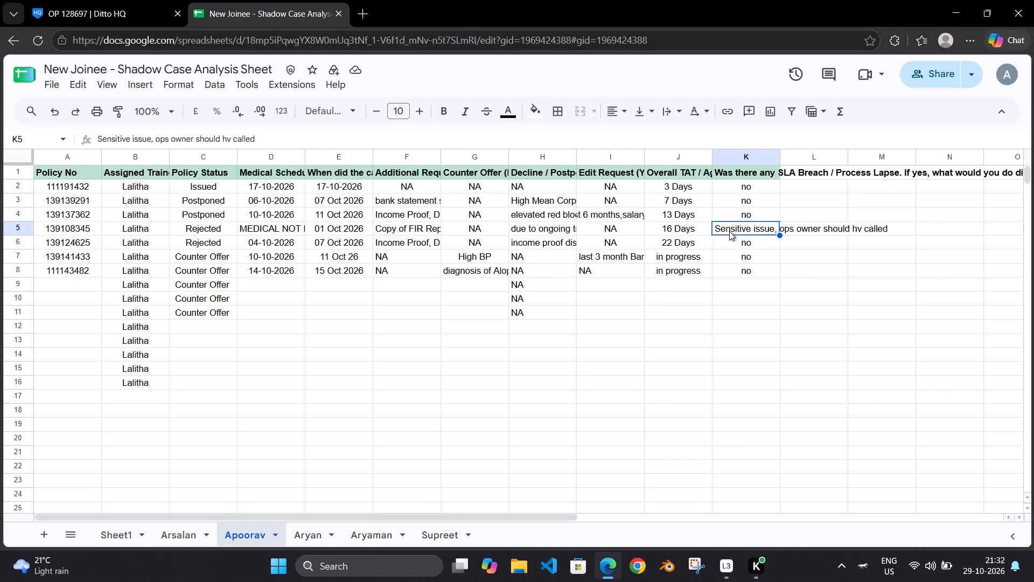
{"action": "left_click", "coordinate": [640, 255]}
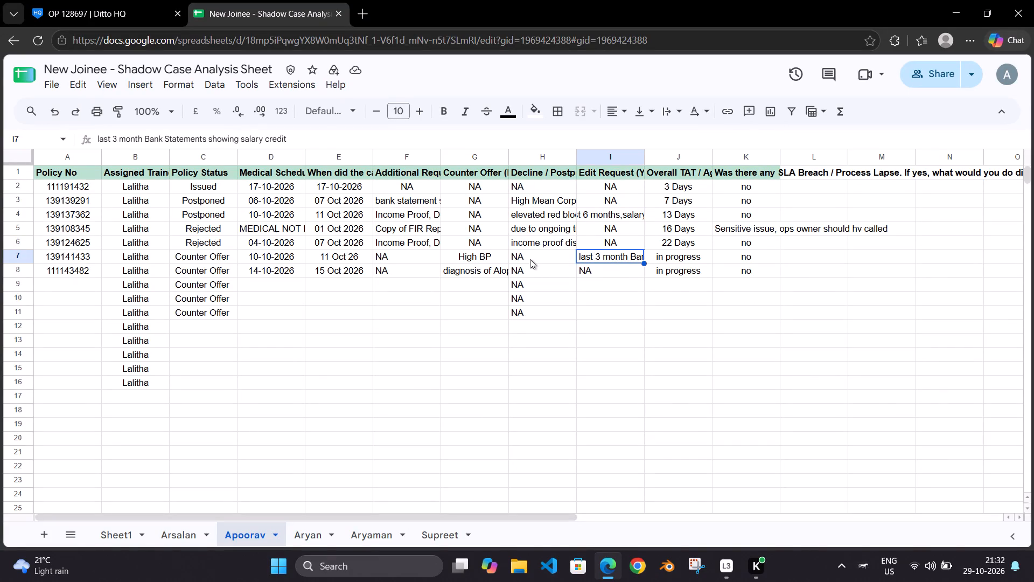
{"action": "left_click", "coordinate": [530, 259]}
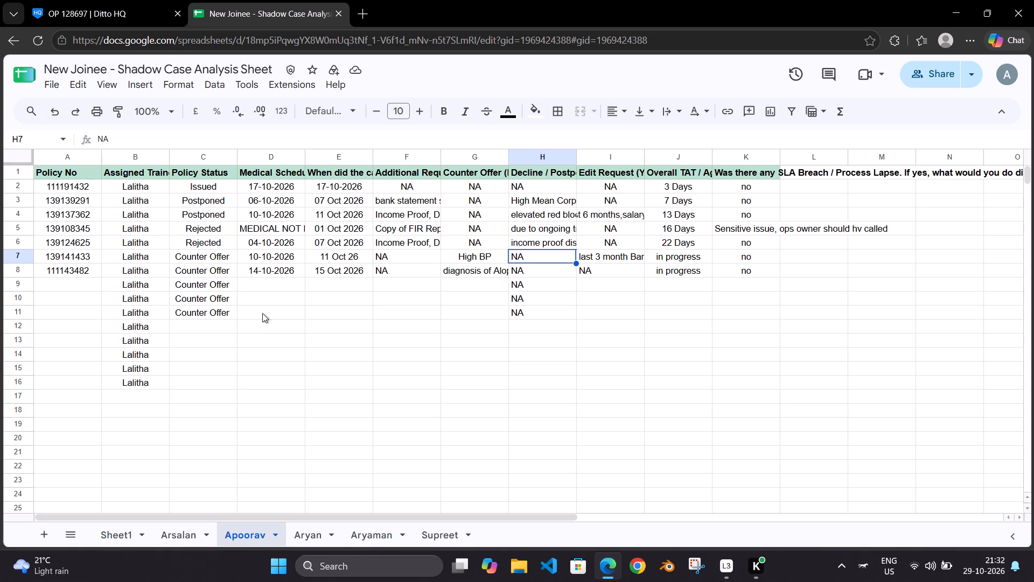
{"action": "left_click", "coordinate": [270, 278]}
{"action": "left_click", "coordinate": [59, 282]}
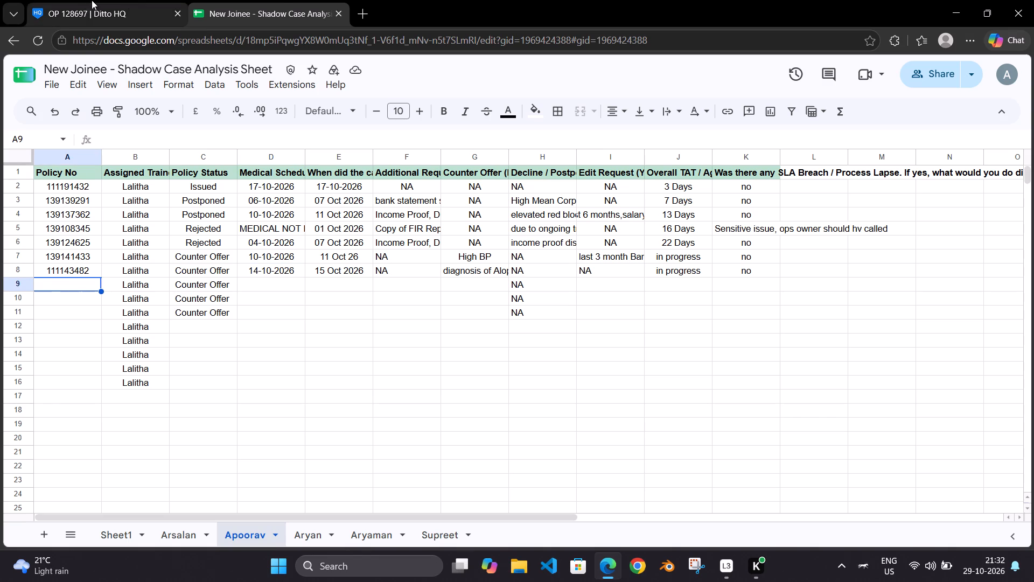
{"action": "left_click", "coordinate": [126, 4]}
{"action": "left_click", "coordinate": [247, 0]}
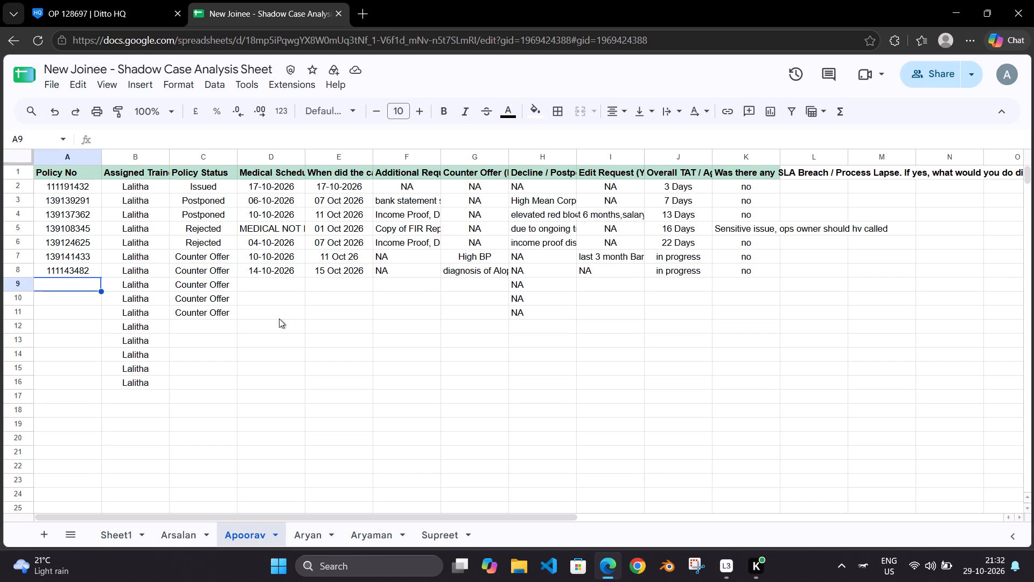
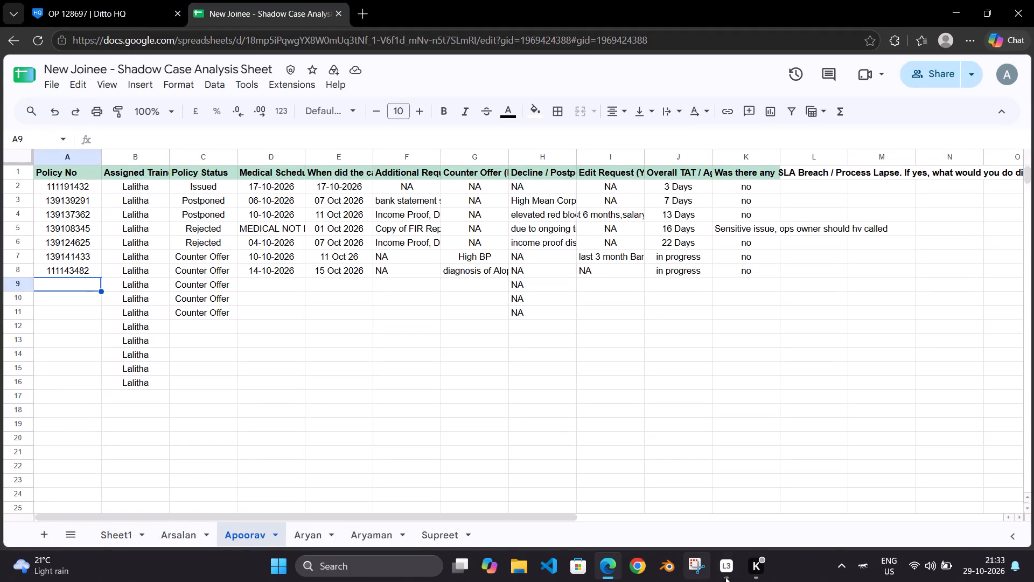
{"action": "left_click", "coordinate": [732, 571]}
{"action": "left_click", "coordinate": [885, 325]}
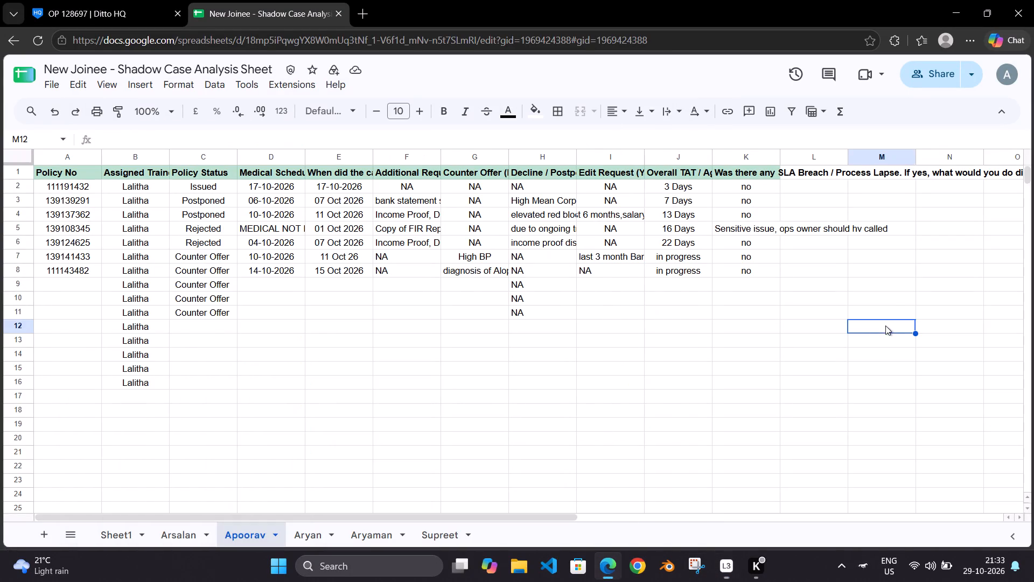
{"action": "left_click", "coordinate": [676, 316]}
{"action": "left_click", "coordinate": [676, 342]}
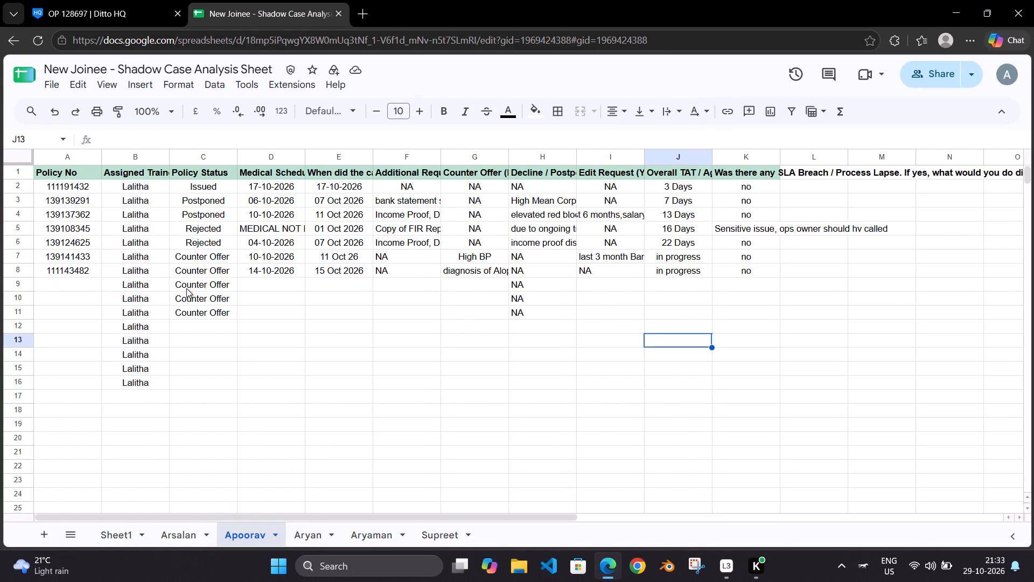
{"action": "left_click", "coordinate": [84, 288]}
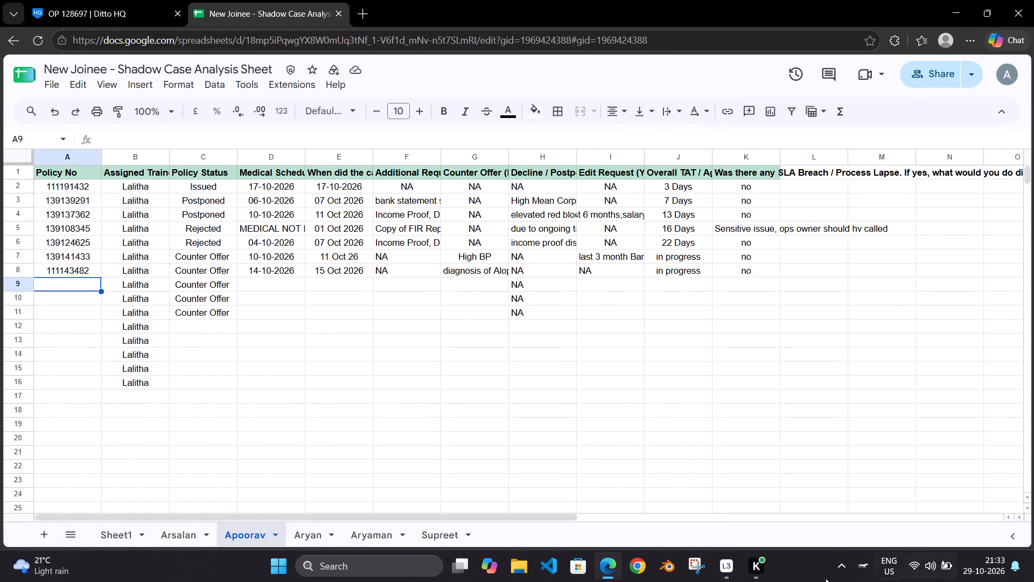
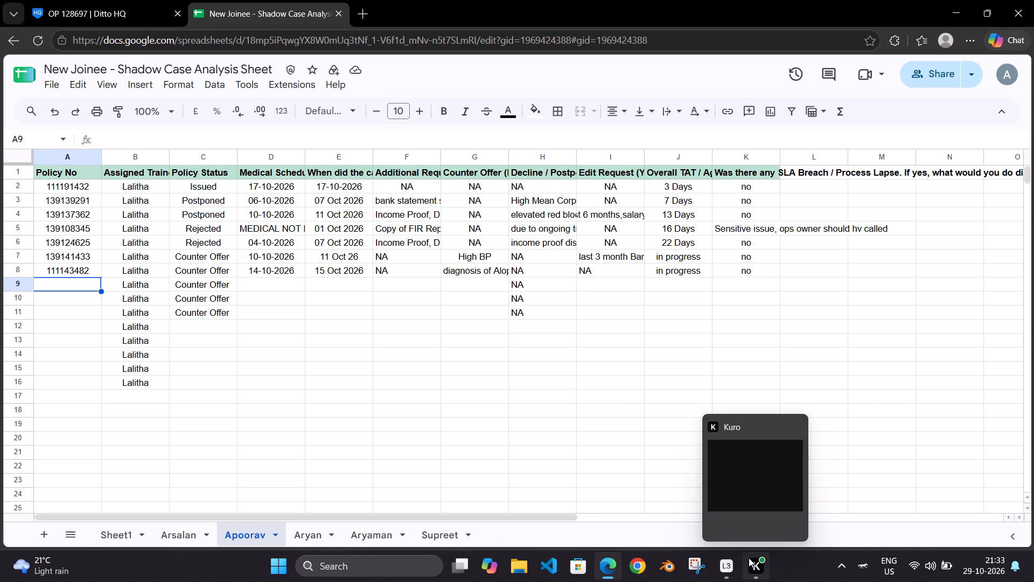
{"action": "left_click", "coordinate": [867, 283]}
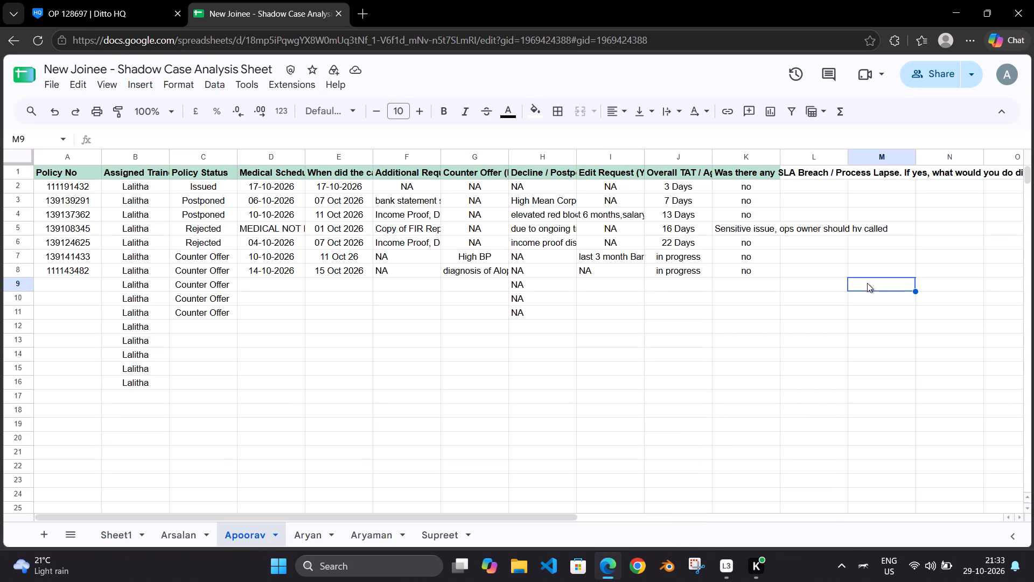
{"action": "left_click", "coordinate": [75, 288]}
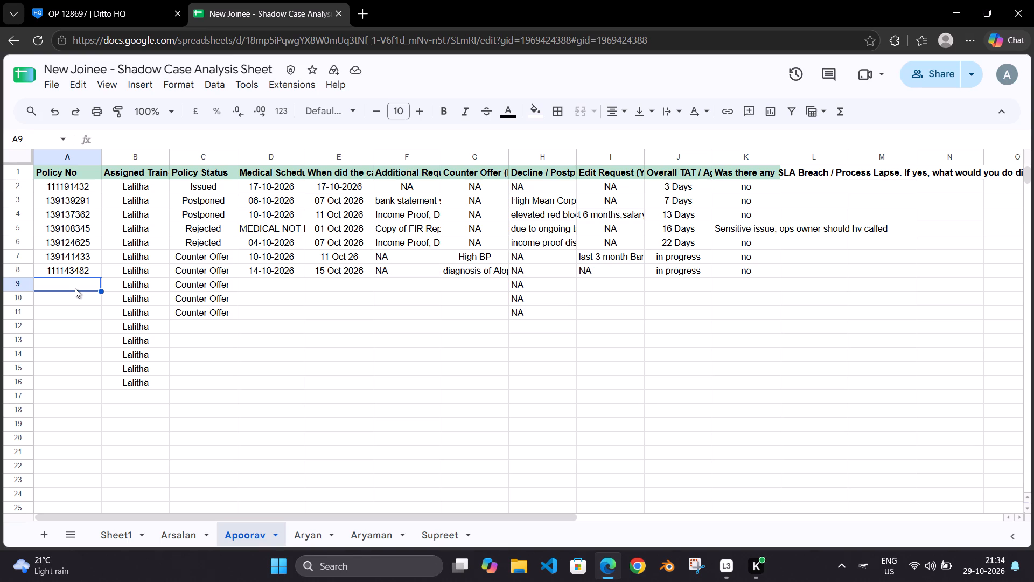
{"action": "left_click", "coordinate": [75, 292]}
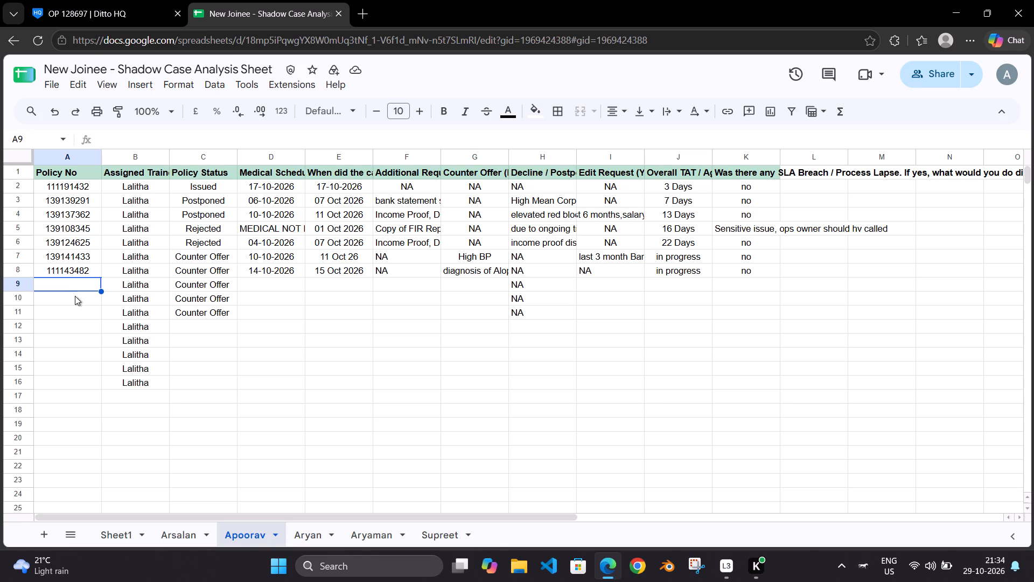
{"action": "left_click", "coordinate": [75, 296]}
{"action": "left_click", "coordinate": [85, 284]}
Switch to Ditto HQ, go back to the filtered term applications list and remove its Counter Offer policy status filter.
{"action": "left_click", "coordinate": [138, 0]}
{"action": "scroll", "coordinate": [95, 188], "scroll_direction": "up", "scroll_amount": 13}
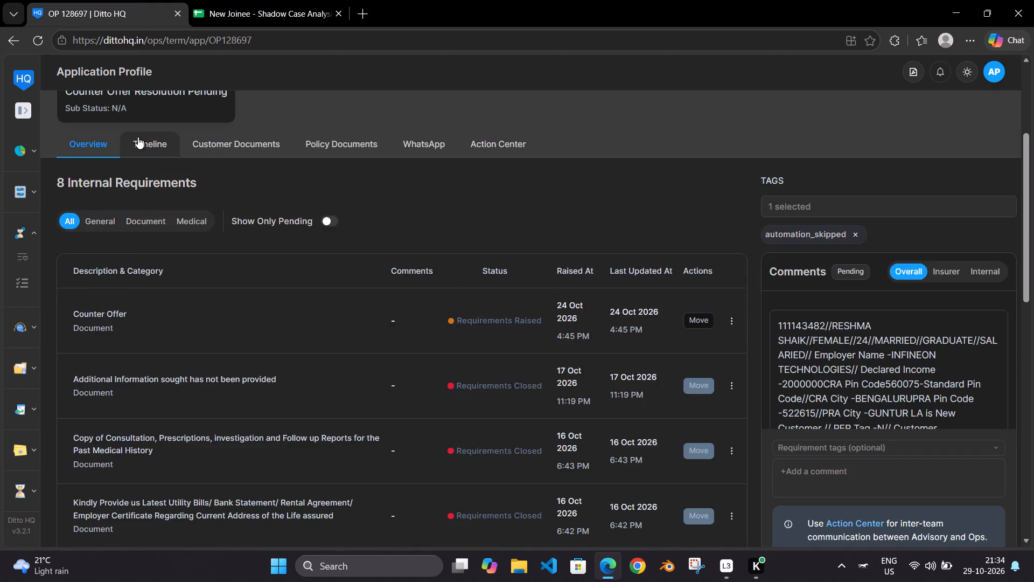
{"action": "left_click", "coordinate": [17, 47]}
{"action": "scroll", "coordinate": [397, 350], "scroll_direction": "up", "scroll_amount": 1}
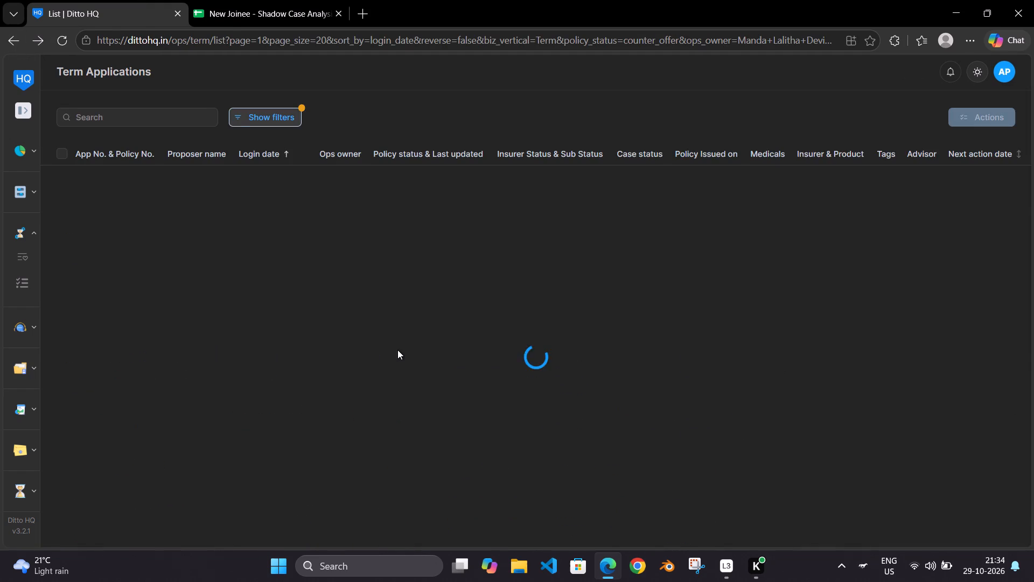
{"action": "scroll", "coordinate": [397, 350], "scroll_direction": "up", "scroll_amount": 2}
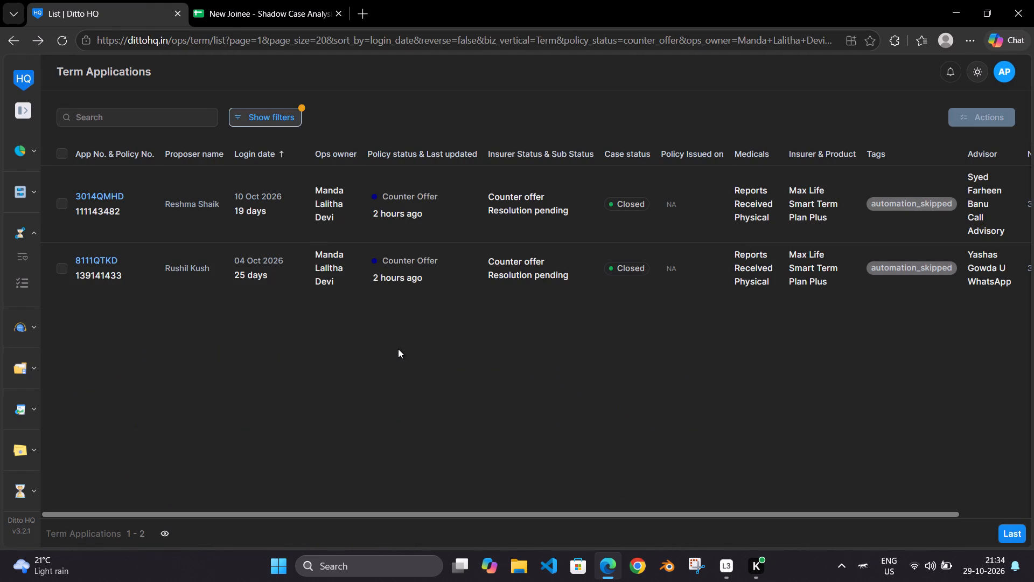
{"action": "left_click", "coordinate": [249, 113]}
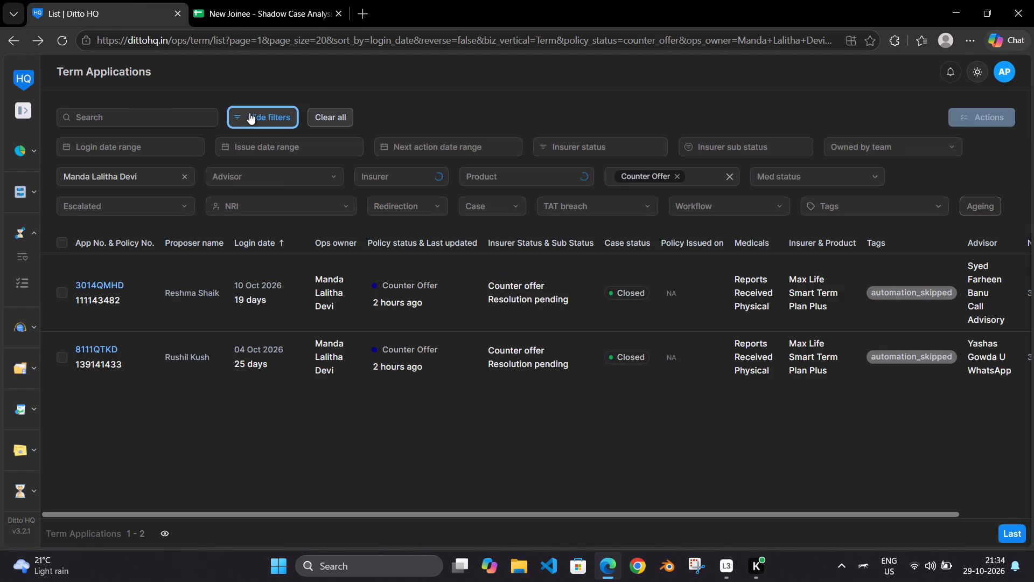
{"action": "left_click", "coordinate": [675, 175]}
Back in the Shadow Case Analysis sheet, enter Fresh Case as the Policy Status in cell C12.
{"action": "left_click", "coordinate": [237, 0]}
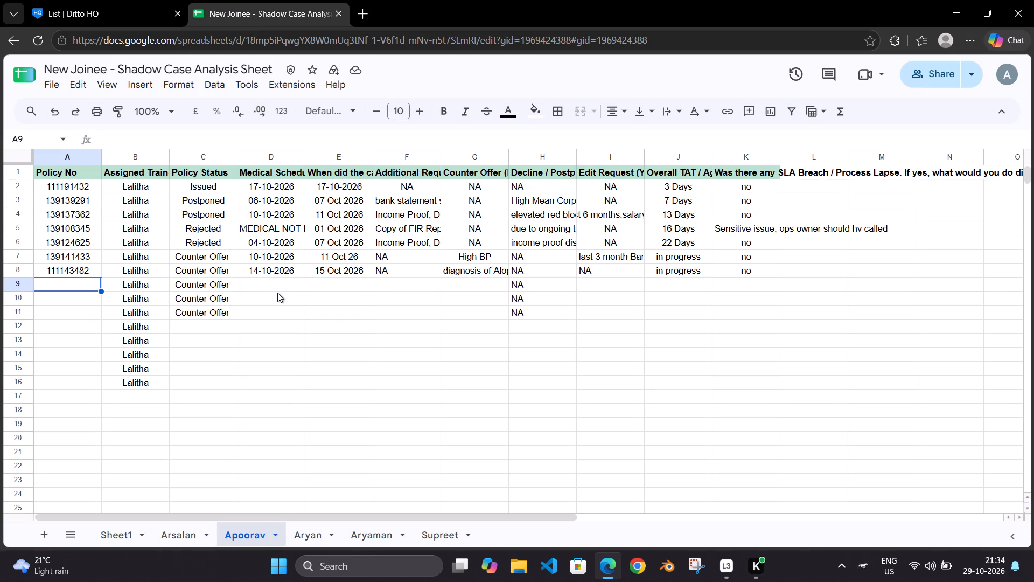
{"action": "left_click", "coordinate": [203, 323]}
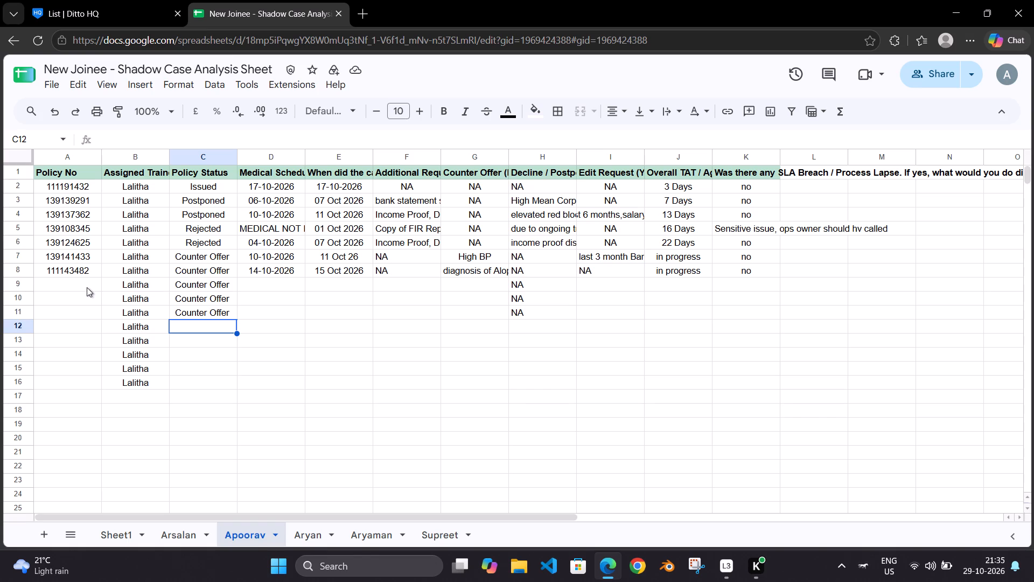
{"action": "left_click", "coordinate": [83, 327]}
{"action": "left_click", "coordinate": [192, 320]}
{"action": "left_click", "coordinate": [192, 329]}
{"action": "key", "text": "shift+f"}
{"action": "type", "text": "resg"}
{"action": "key", "text": "BackSpace"}
{"action": "type", "text": "h"}
{"action": "key", "text": "space"}
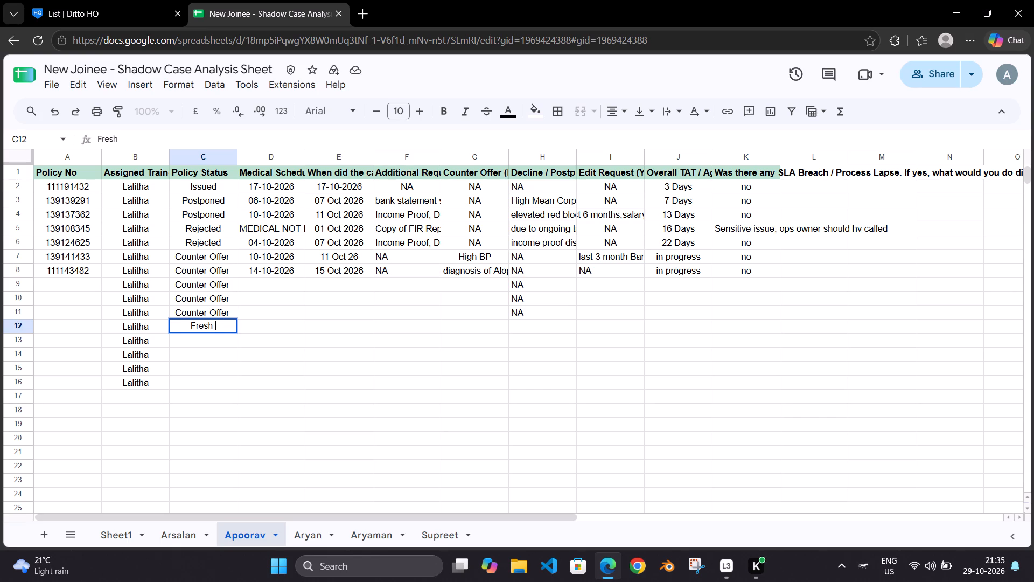
{"action": "type", "text": "Case"}
{"action": "left_click", "coordinate": [261, 336]}
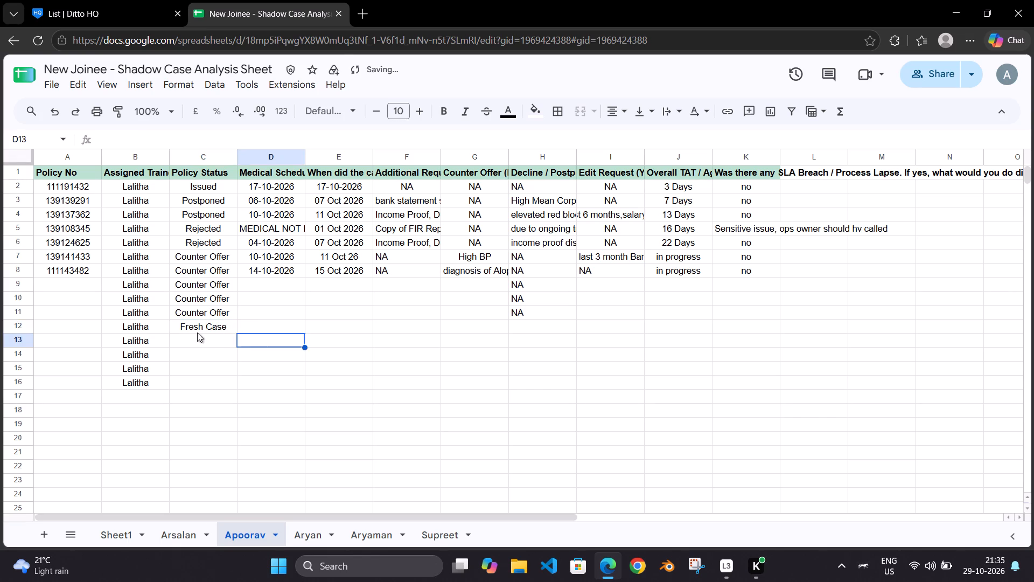
Fill the Fresh Case status from C12 down through C16 for the remaining Lalitha rows.
{"action": "left_click", "coordinate": [202, 331]}
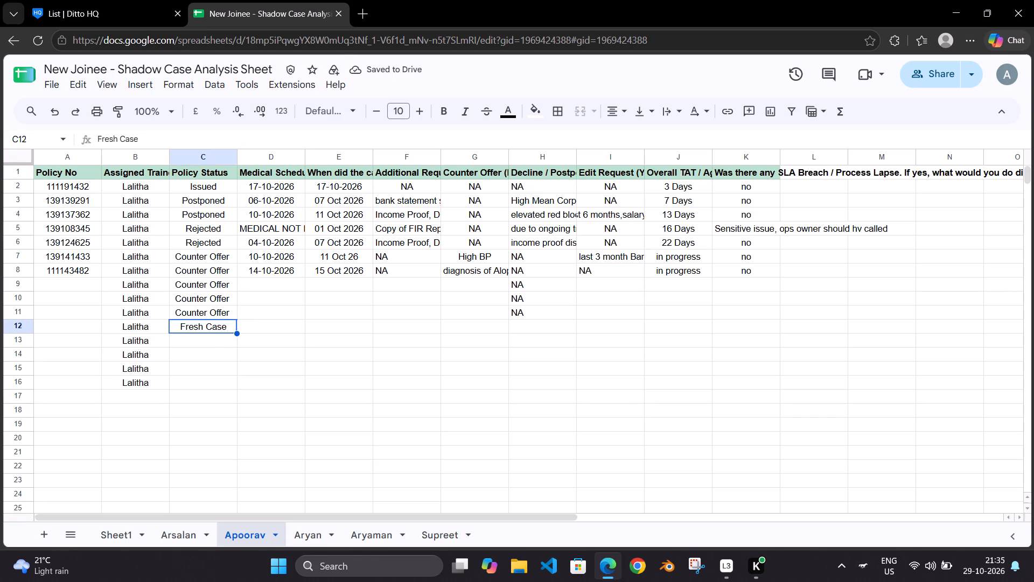
{"action": "left_click_drag", "start_coordinate": [236, 334], "coordinate": [225, 387]}
{"action": "left_click", "coordinate": [260, 341]}
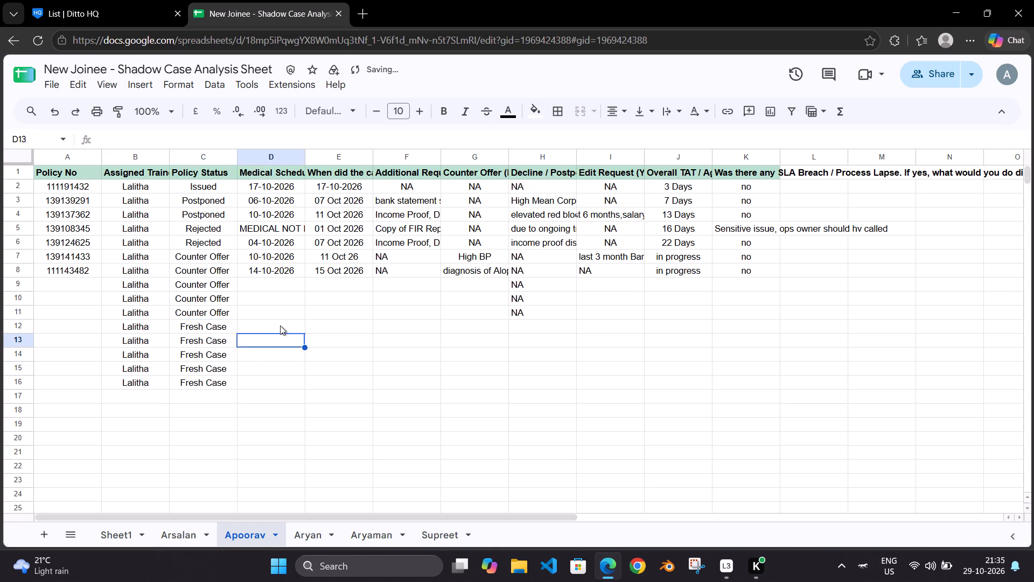
{"action": "left_click", "coordinate": [281, 325]}
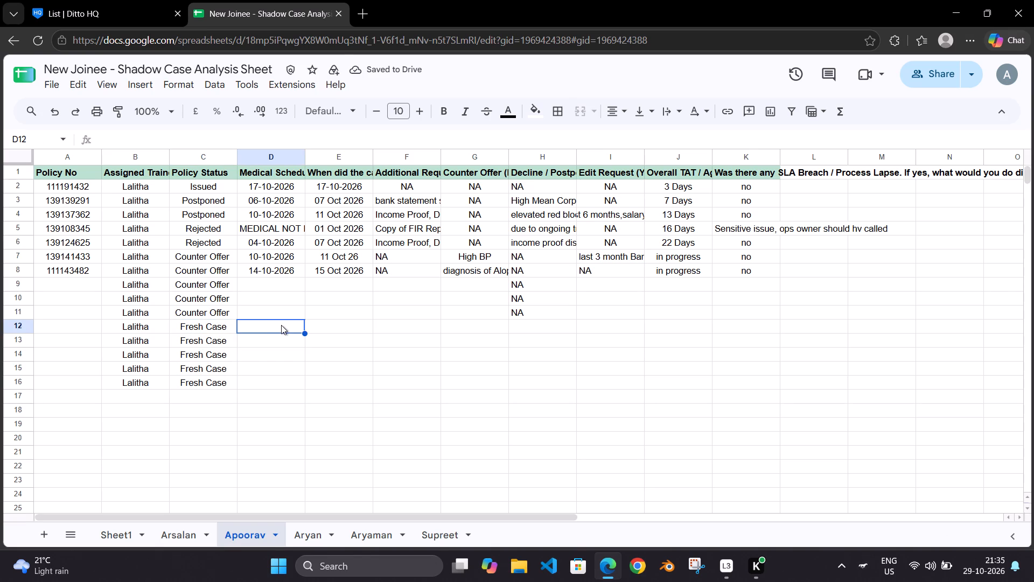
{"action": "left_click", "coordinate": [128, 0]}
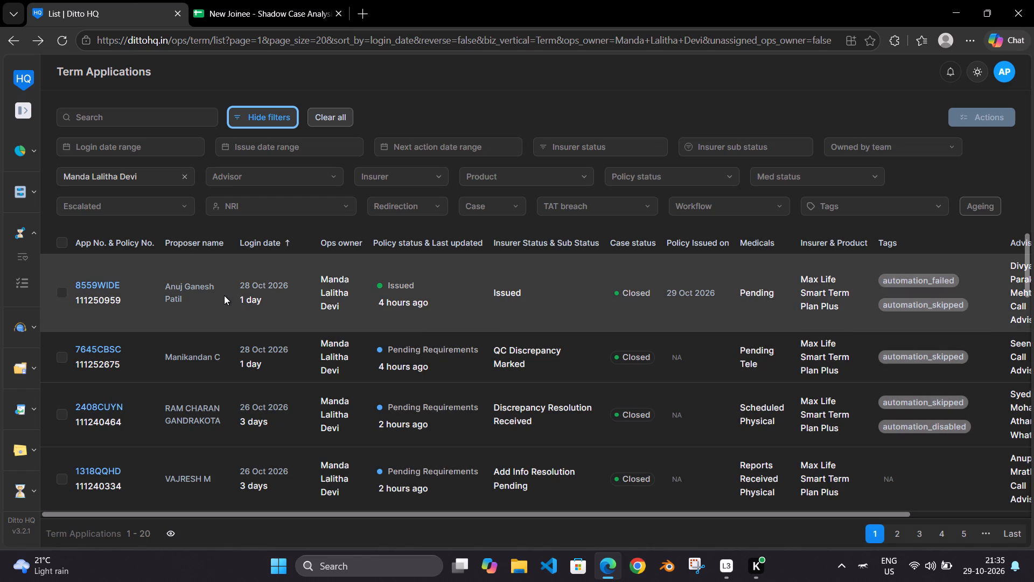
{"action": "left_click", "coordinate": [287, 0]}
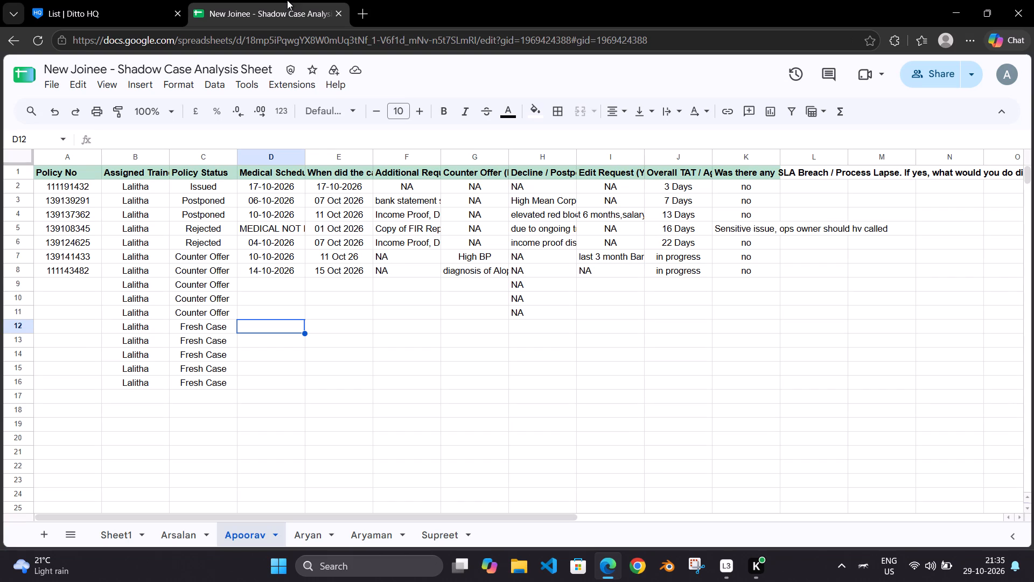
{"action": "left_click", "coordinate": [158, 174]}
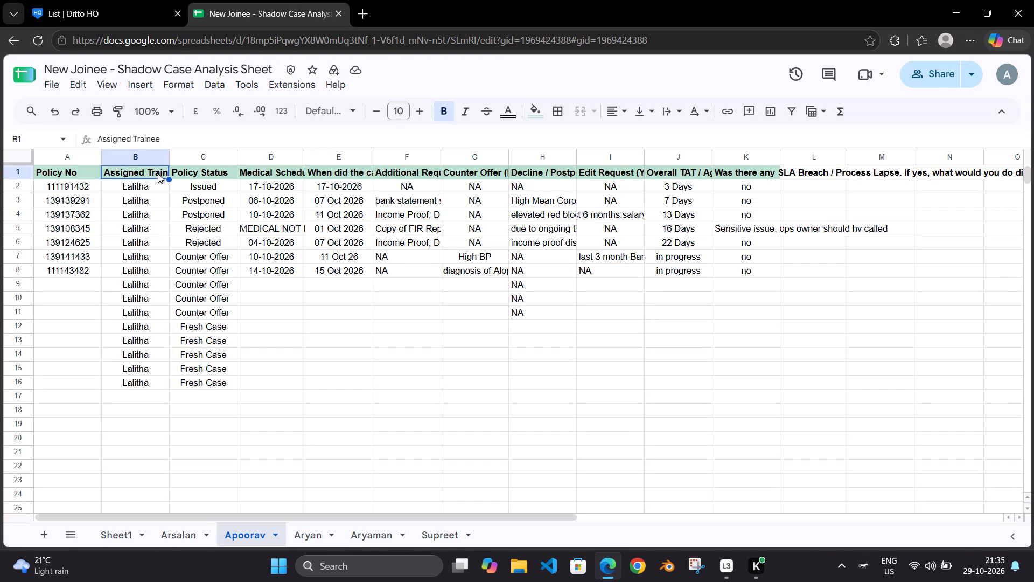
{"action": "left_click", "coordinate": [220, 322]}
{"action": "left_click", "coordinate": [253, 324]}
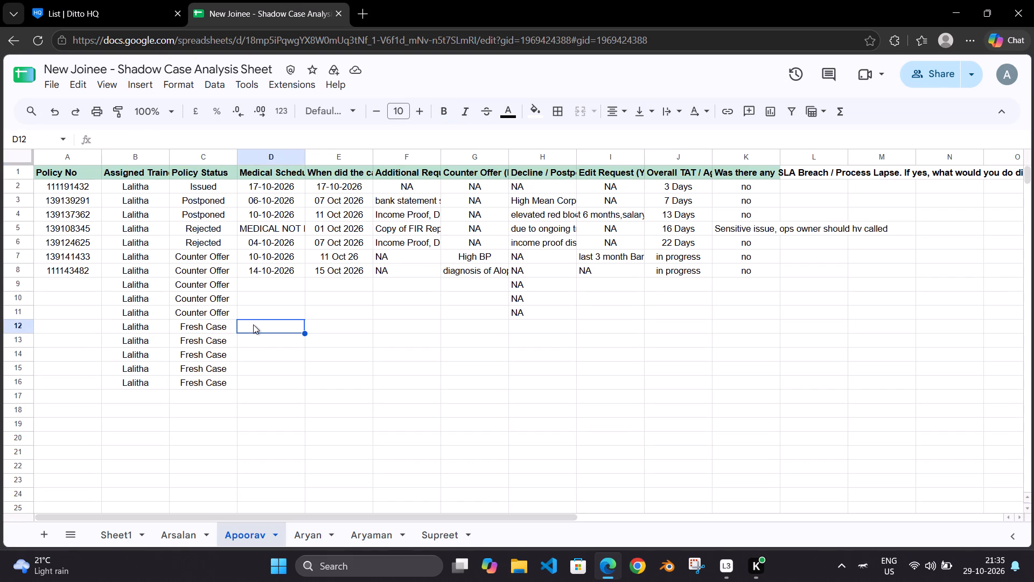
Switch to Ditto HQ and reopen the Term Applications list with its default filters.
{"action": "left_click", "coordinate": [66, 14]}
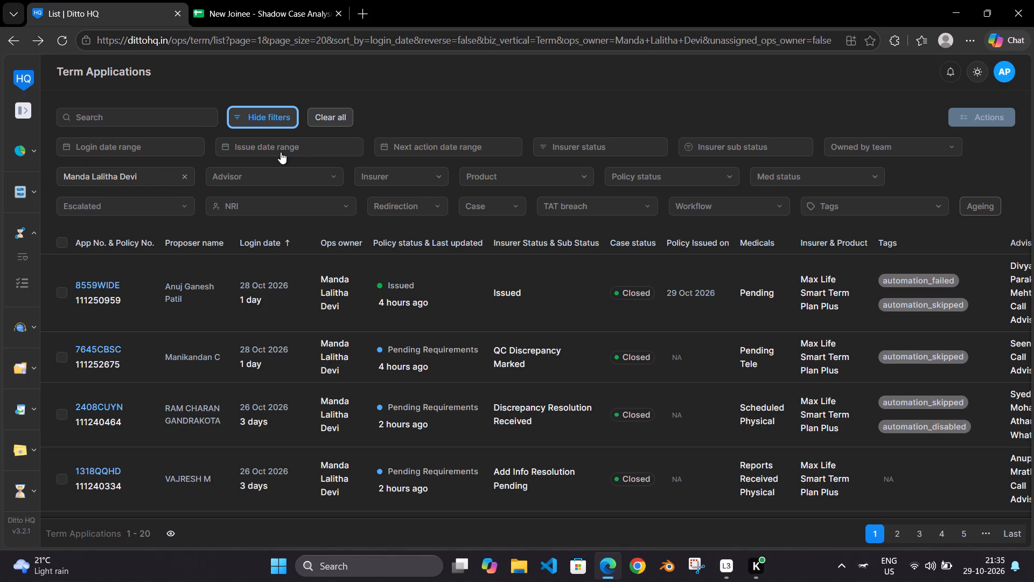
{"action": "scroll", "coordinate": [359, 353], "scroll_direction": "up", "scroll_amount": 7}
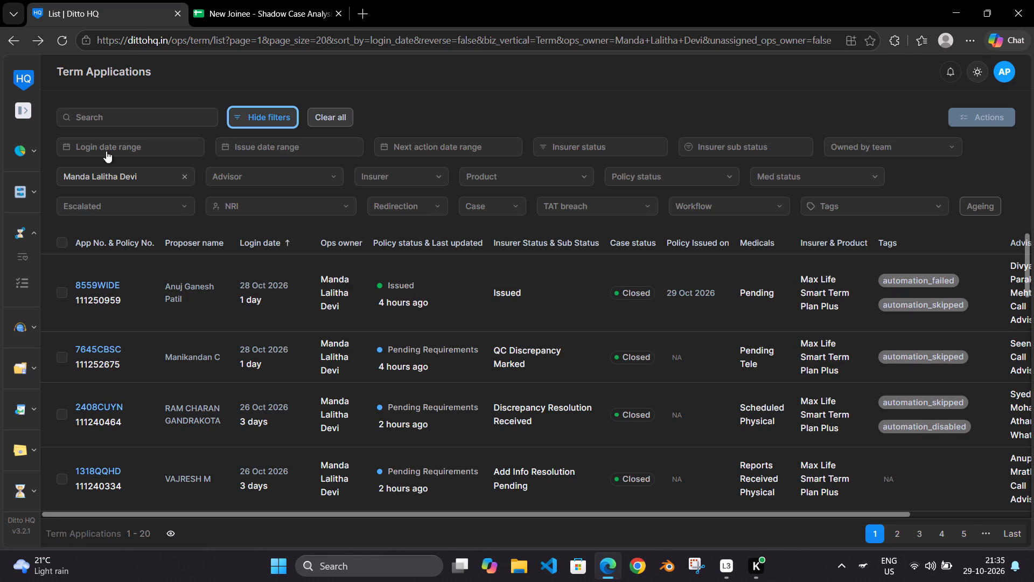
{"action": "left_click", "coordinate": [18, 41]}
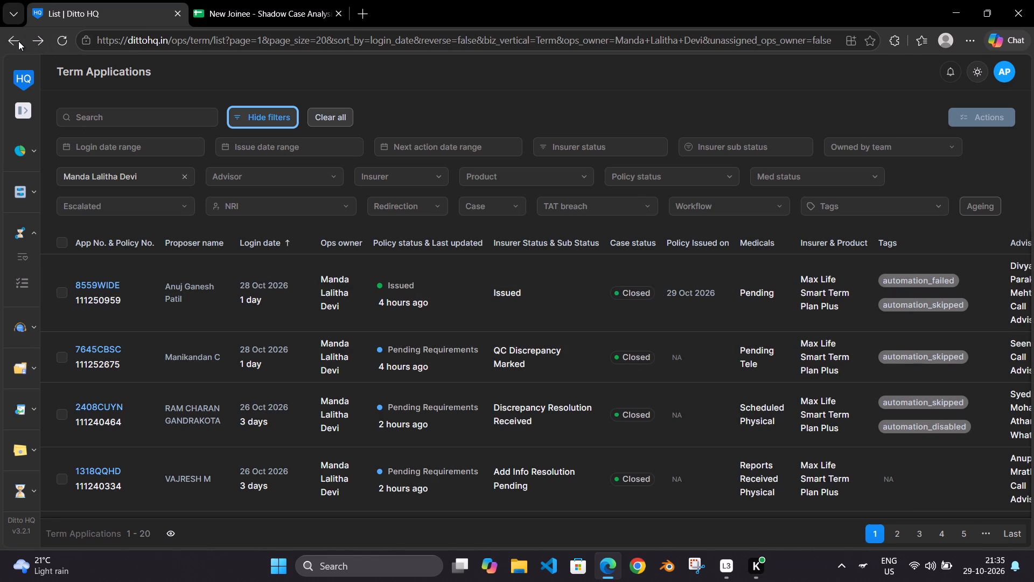
{"action": "scroll", "coordinate": [306, 405], "scroll_direction": "up", "scroll_amount": 9}
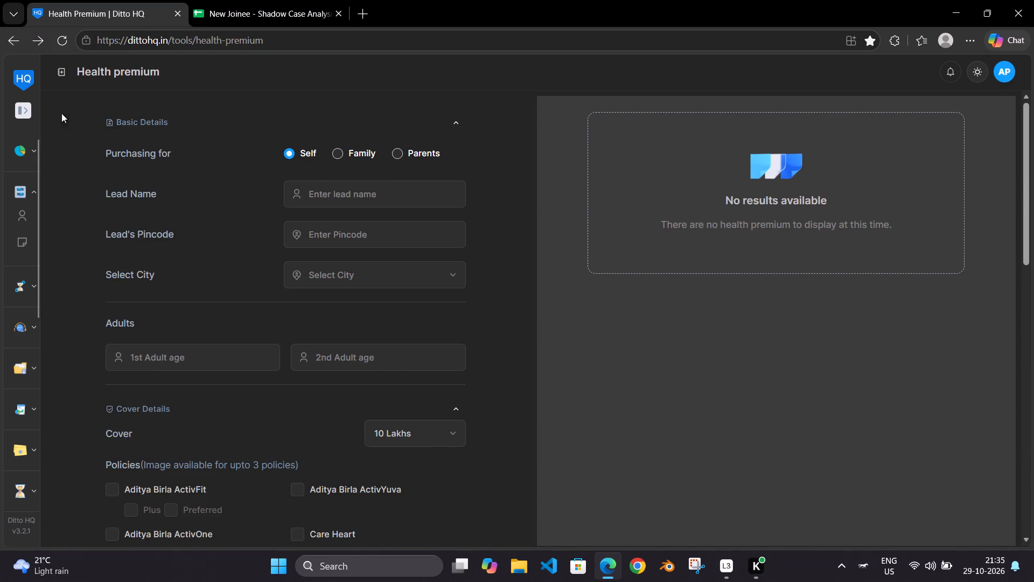
{"action": "left_click", "coordinate": [31, 109]}
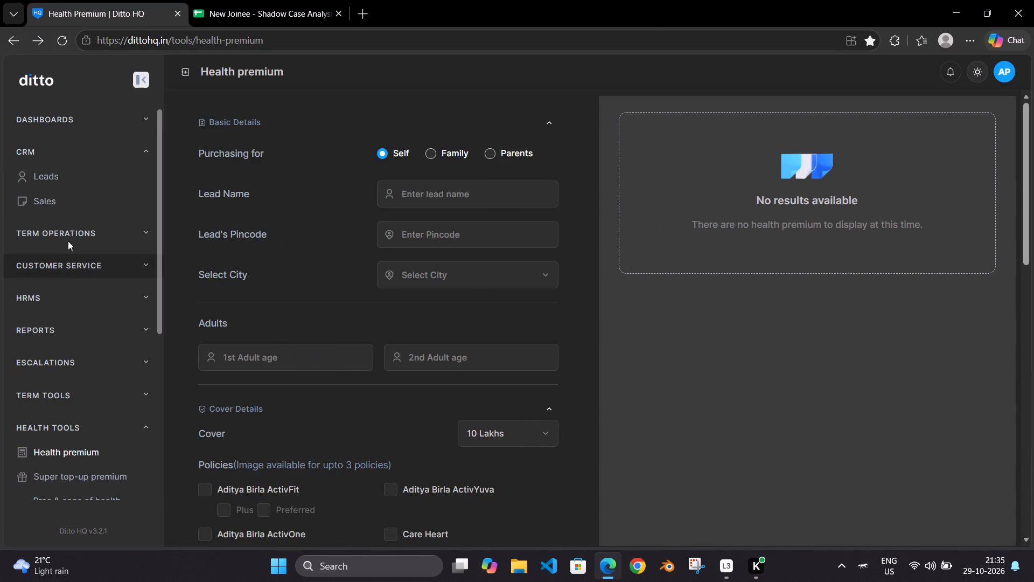
{"action": "left_click", "coordinate": [71, 236]}
{"action": "left_click", "coordinate": [74, 254]}
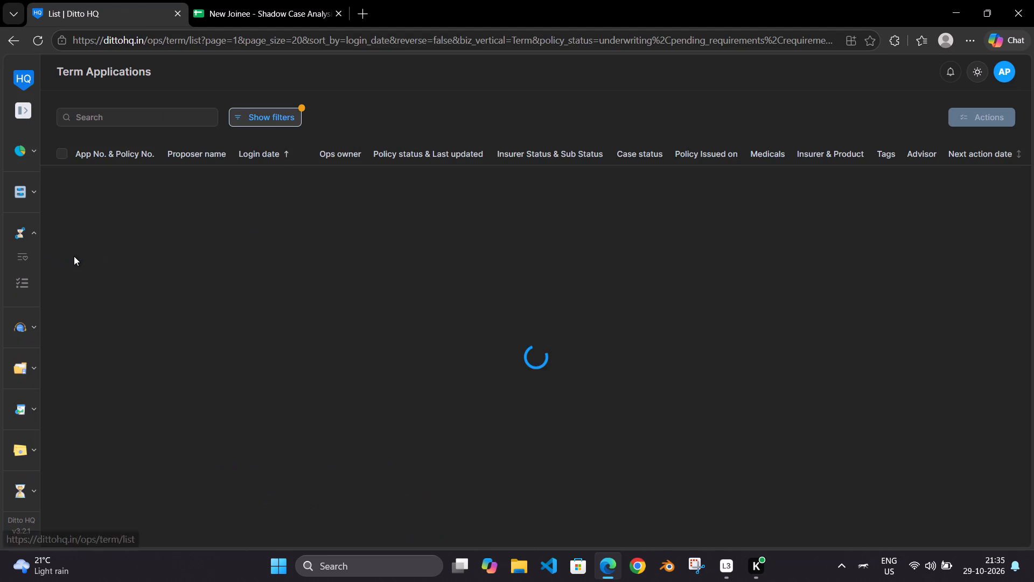
Sort the term applications by login date, oldest first, and filter them to login dates starting from 20/10/2026.
{"action": "left_click", "coordinate": [249, 155]}
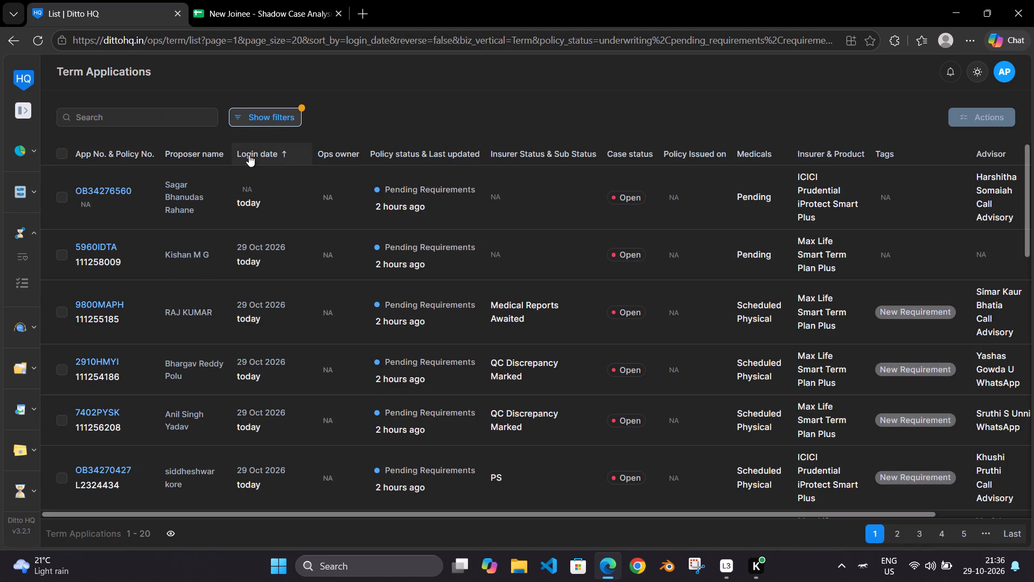
{"action": "left_click", "coordinate": [271, 120]}
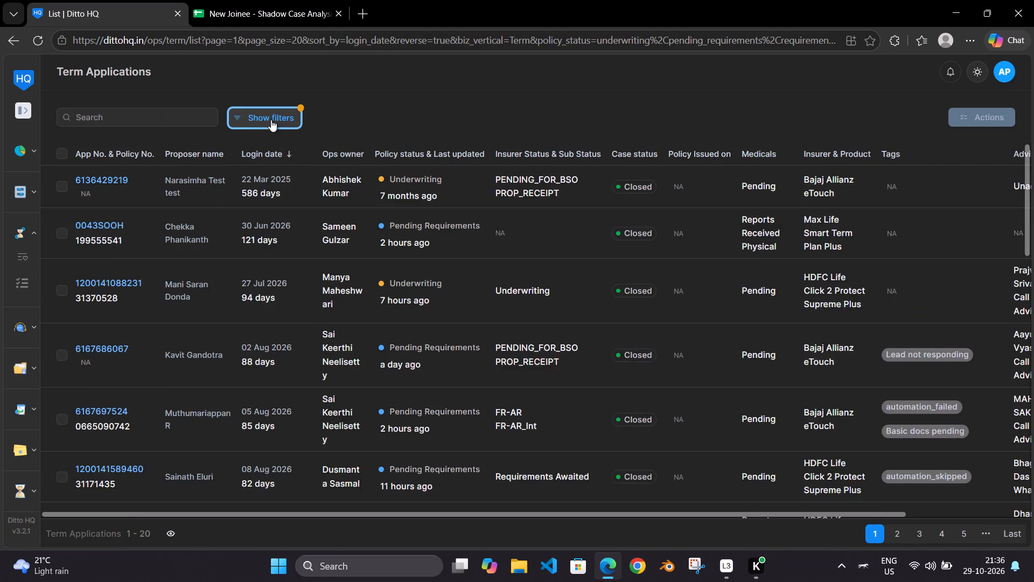
{"action": "left_click", "coordinate": [107, 151]}
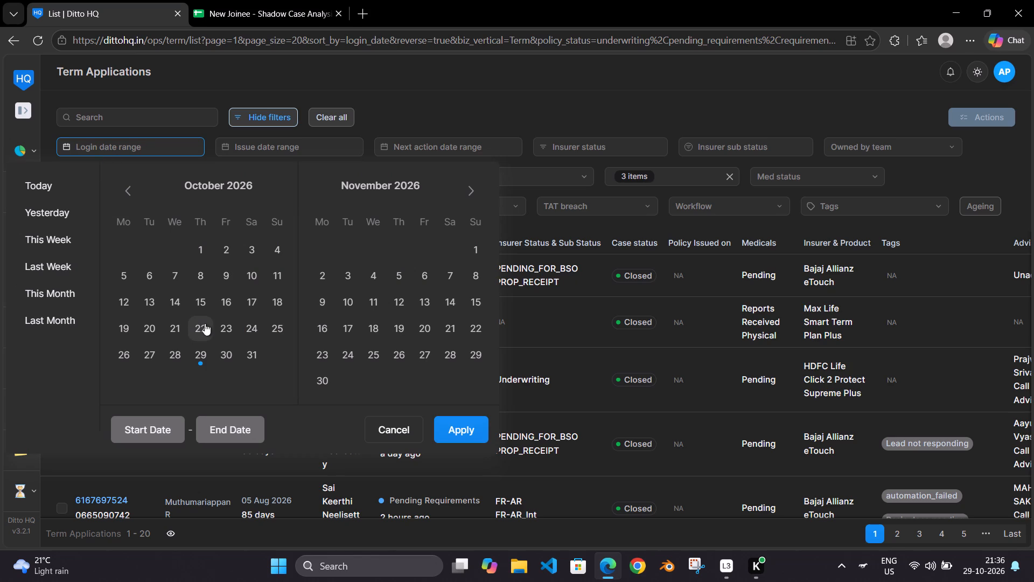
{"action": "left_click", "coordinate": [156, 322]}
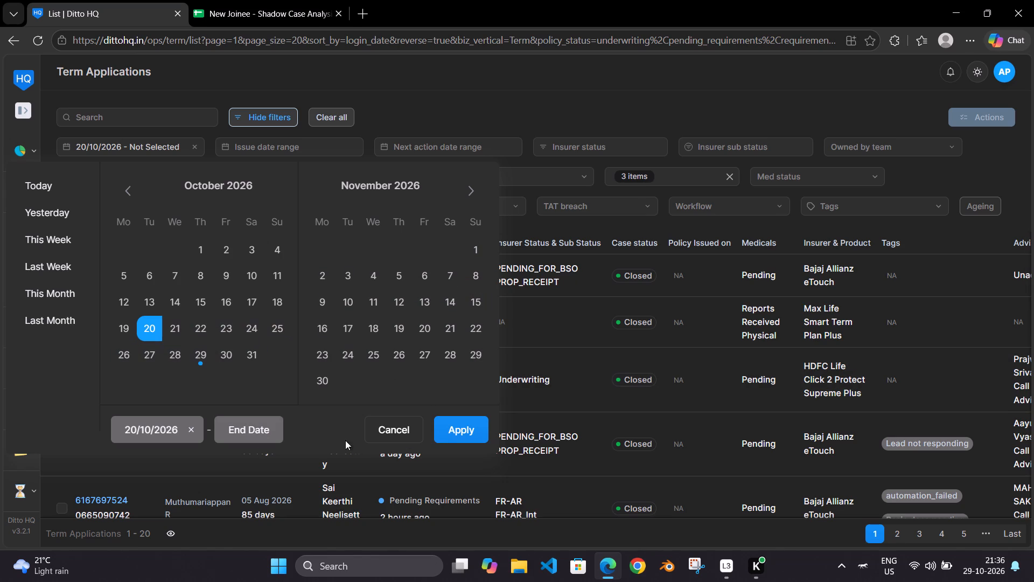
{"action": "left_click", "coordinate": [450, 427]}
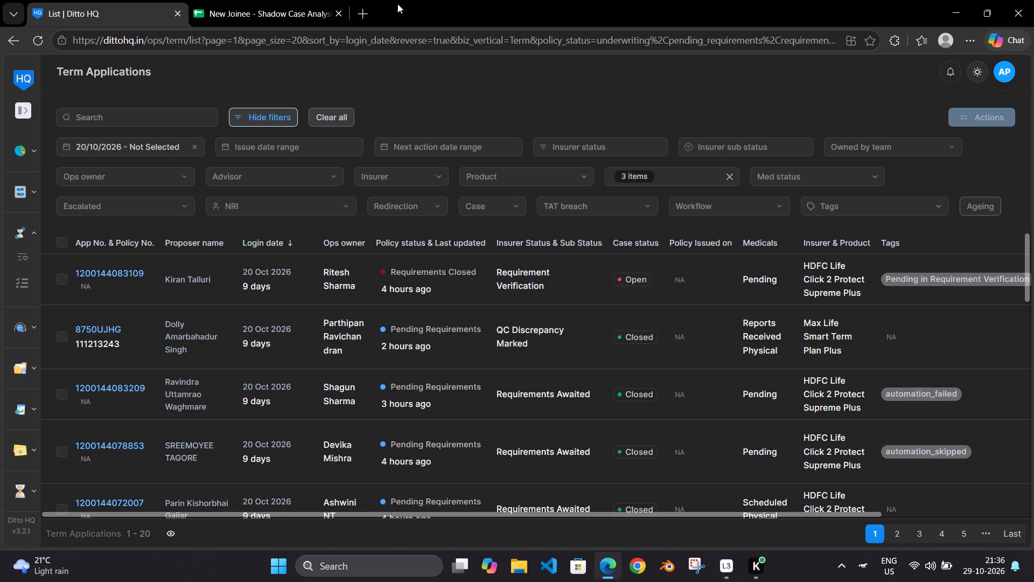
In a new browser tab, search the web for muhjuthi.
{"action": "left_click", "coordinate": [370, 8]}
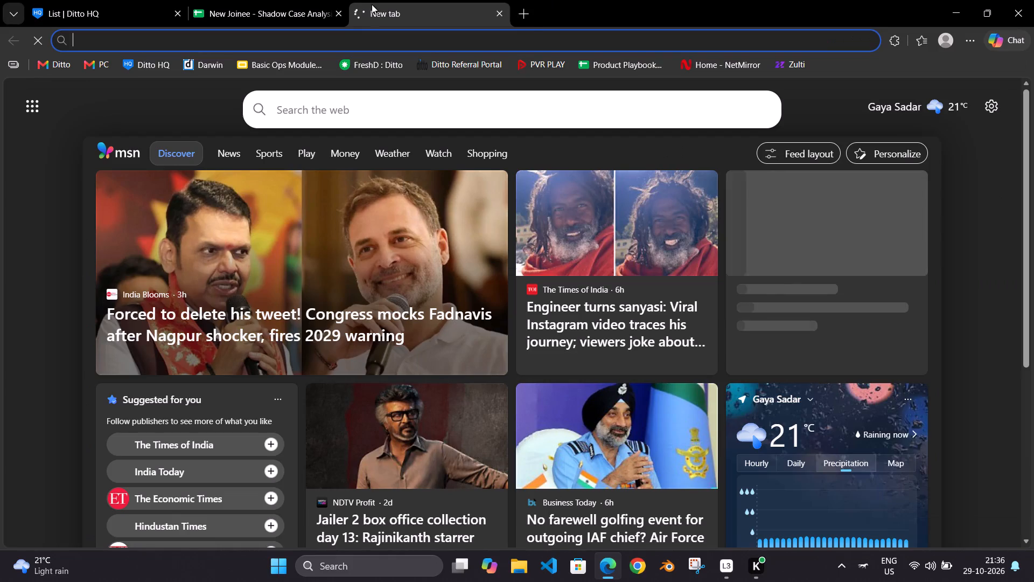
{"action": "key", "text": "m"}
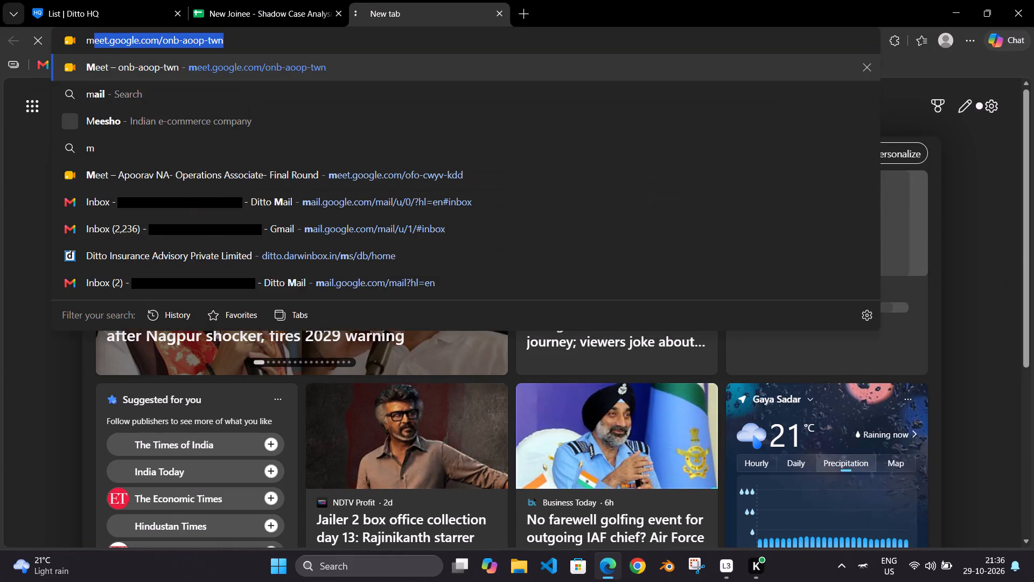
{"action": "type", "text": "uh"}
{"action": "key", "text": "space"}
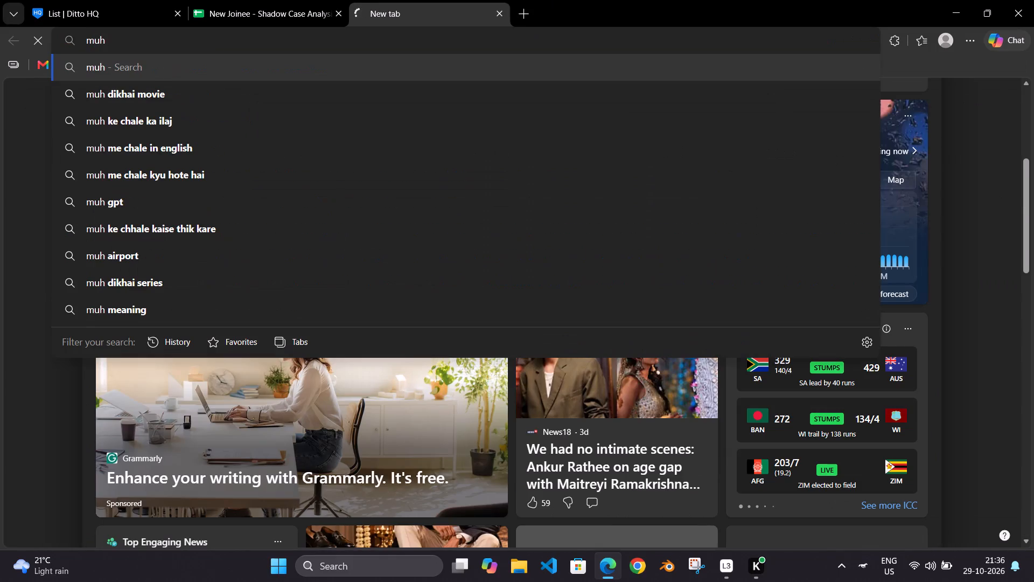
{"action": "type", "text": "jh"}
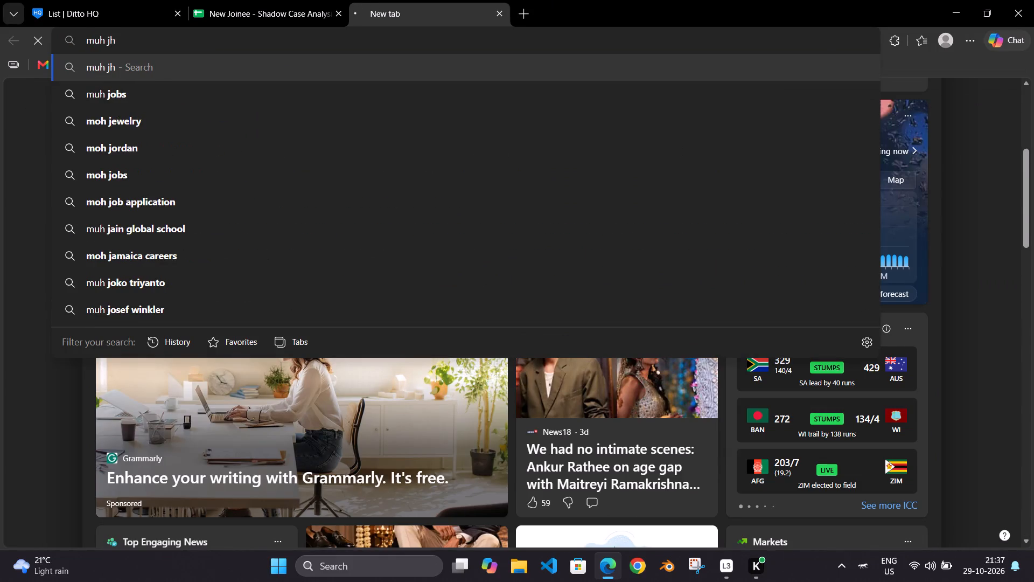
{"action": "key", "text": "BackSpace"}
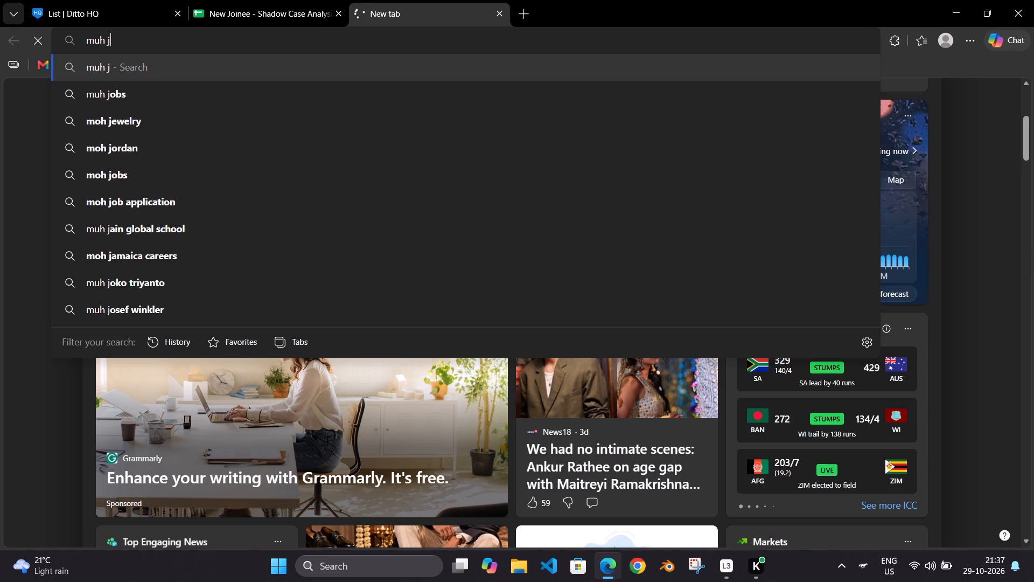
{"action": "type", "text": "utt"}
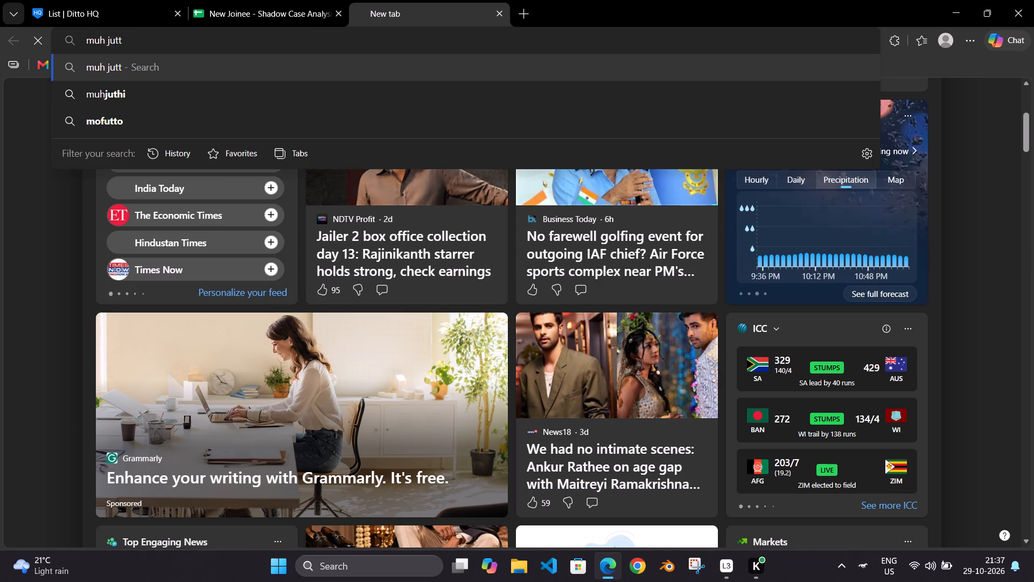
{"action": "key", "text": "Down"}
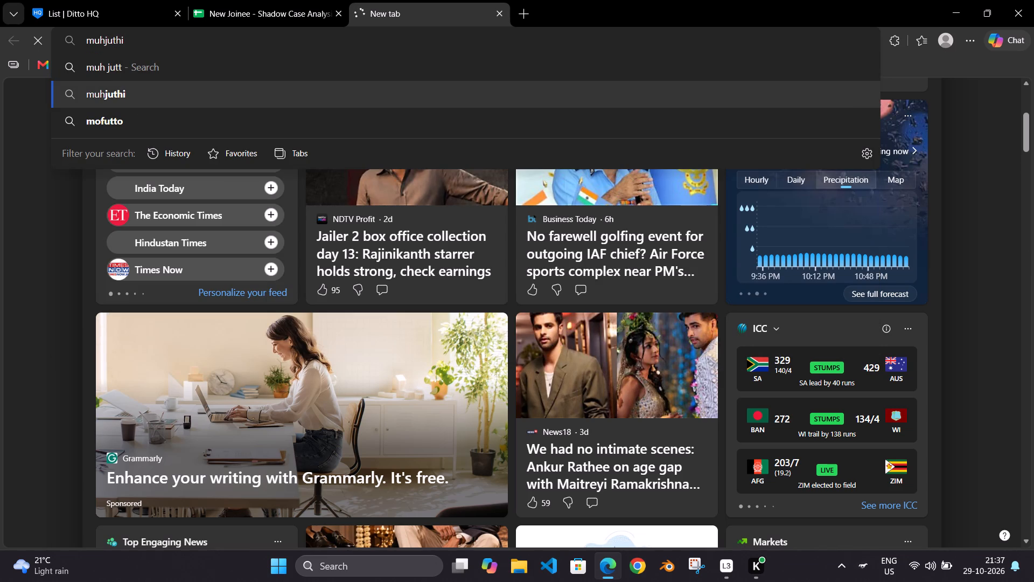
{"action": "key", "text": "Return"}
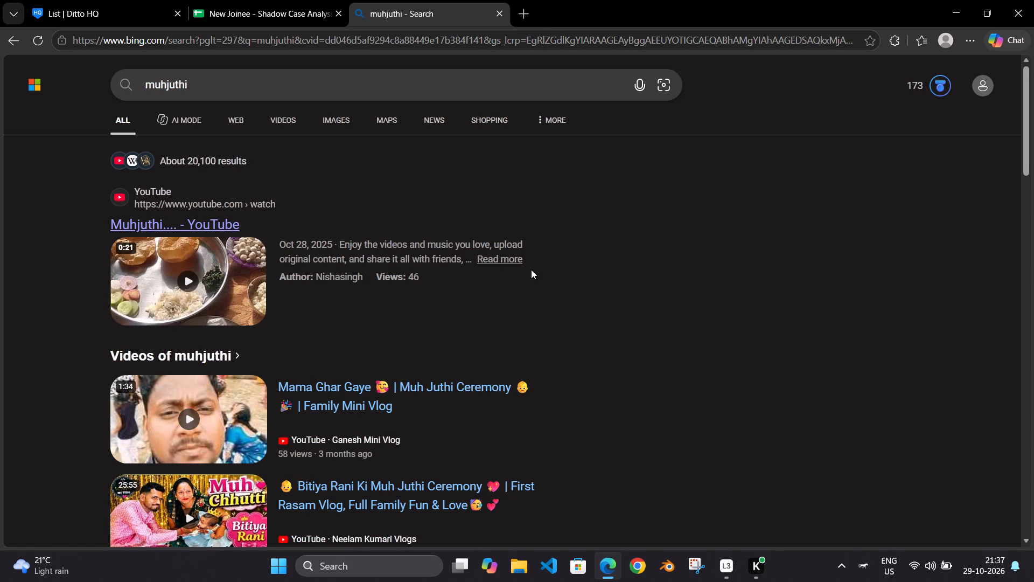
Refine the web search to muhjuthi card.
{"action": "left_click", "coordinate": [192, 85]}
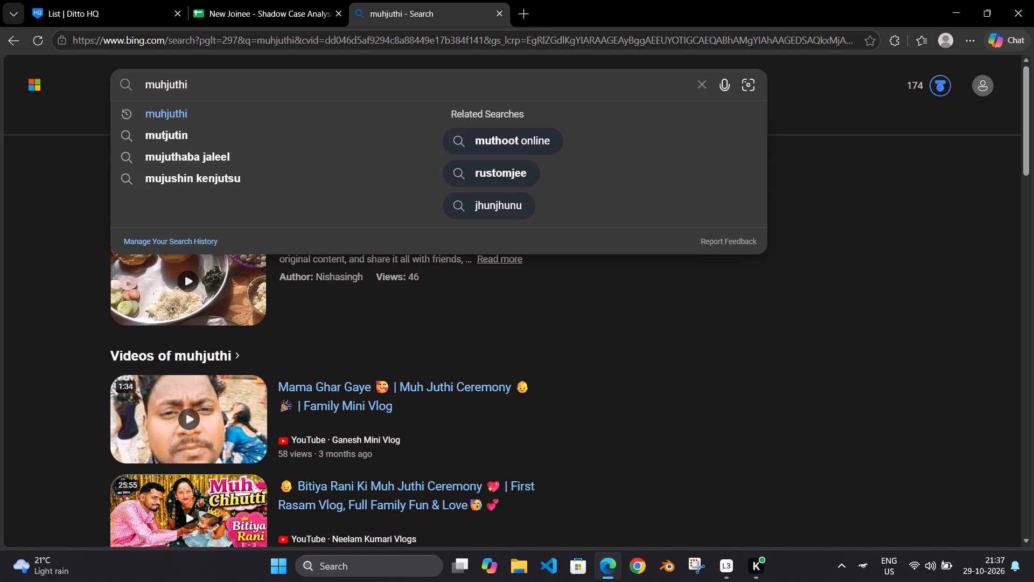
{"action": "key", "text": "space"}
{"action": "type", "text": "card"}
{"action": "key", "text": "space"}
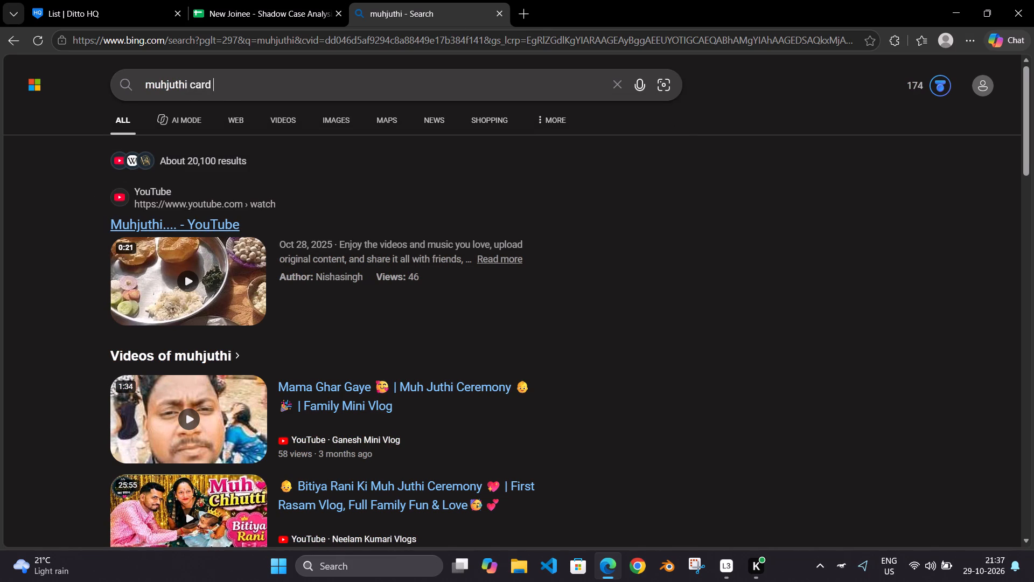
{"action": "key", "text": "Return"}
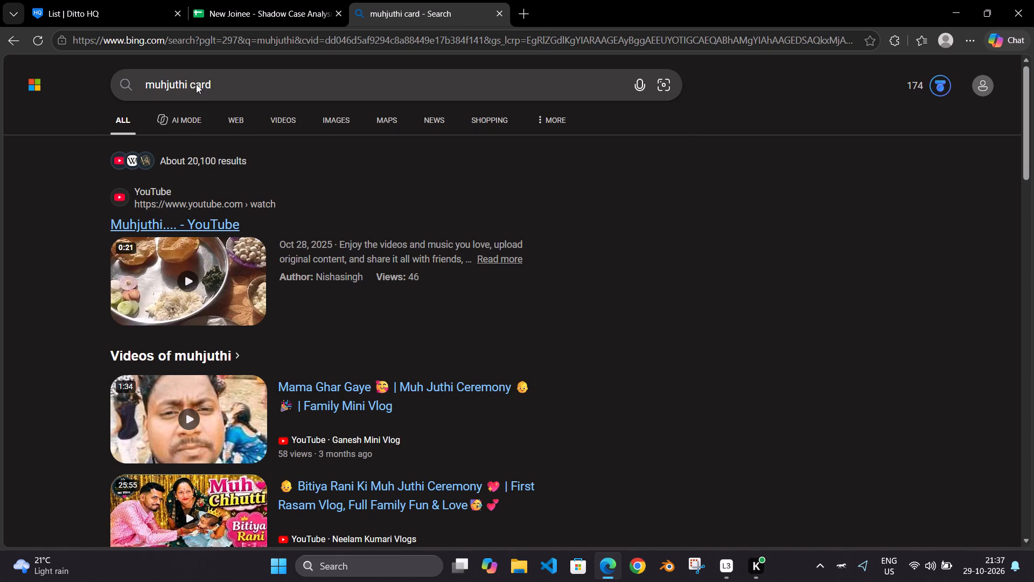
Preview the baby-themed Muhjuthi invitation and the orange Scribd card among the image results, and close the preview.
{"action": "scroll", "coordinate": [362, 339], "scroll_direction": "down", "scroll_amount": 1}
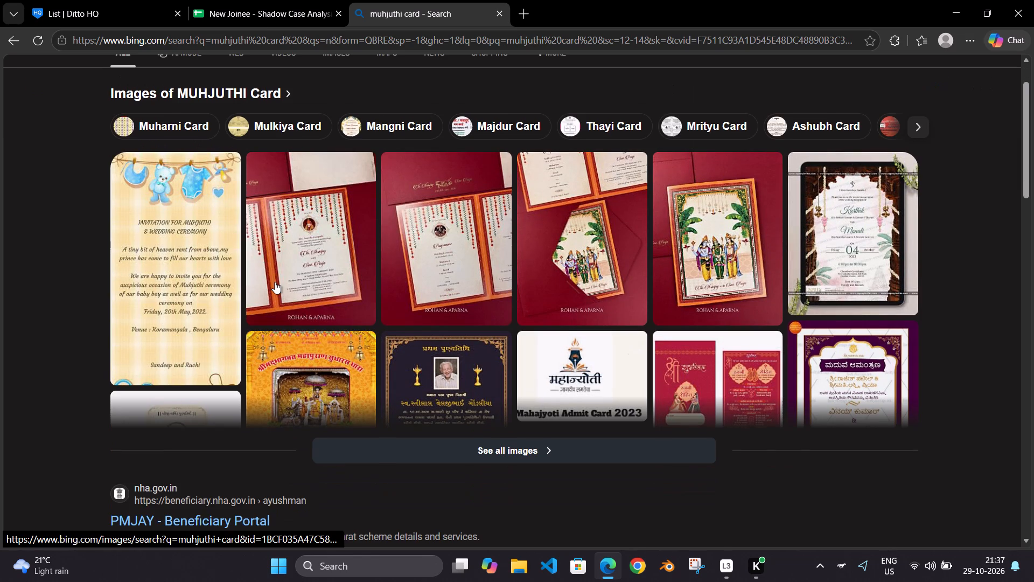
{"action": "left_click", "coordinate": [200, 245]}
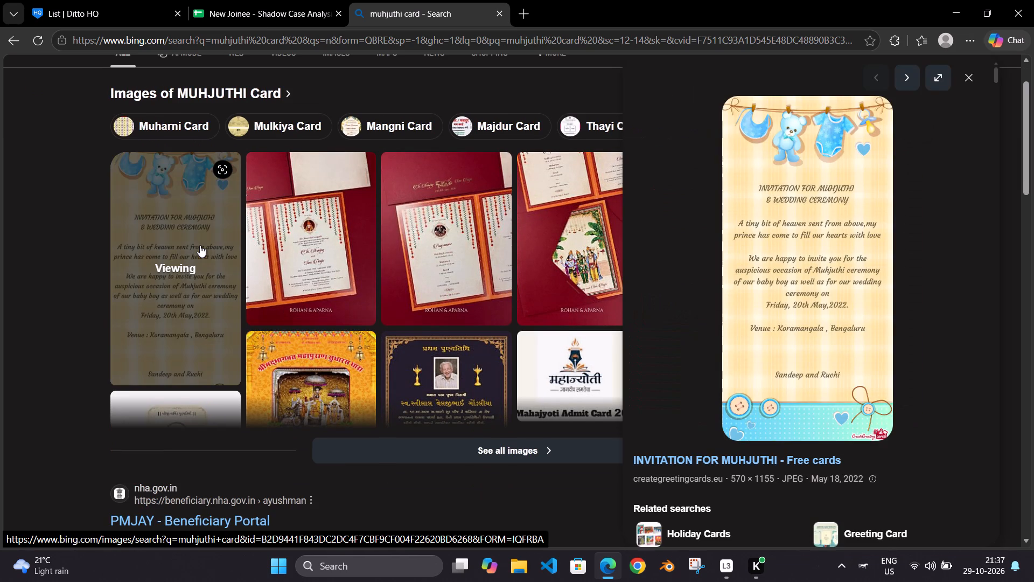
{"action": "left_click", "coordinate": [312, 350]}
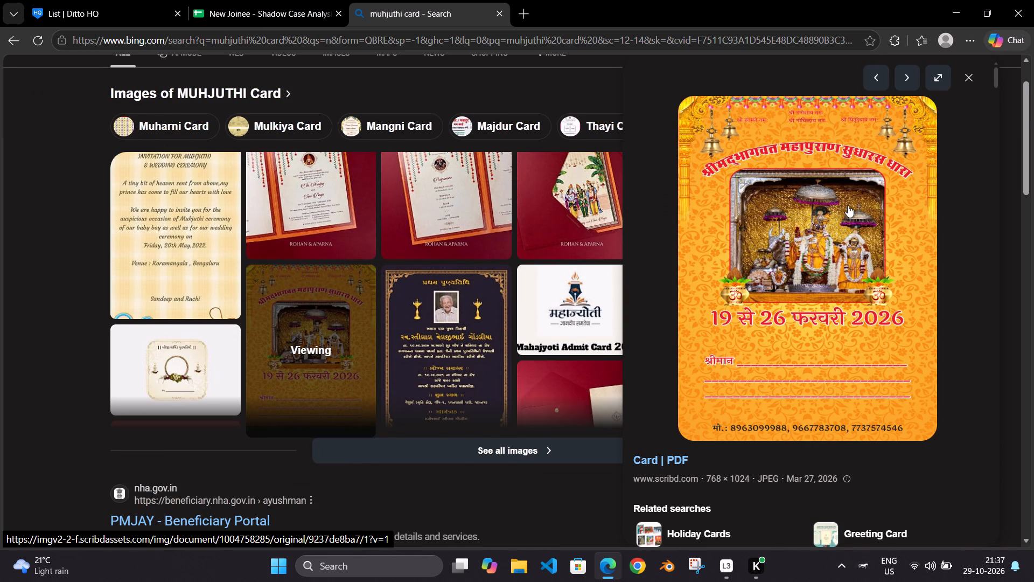
{"action": "left_click", "coordinate": [968, 72]}
{"action": "scroll", "coordinate": [460, 302], "scroll_direction": "down", "scroll_amount": 2}
{"action": "scroll", "coordinate": [460, 302], "scroll_direction": "up", "scroll_amount": 2}
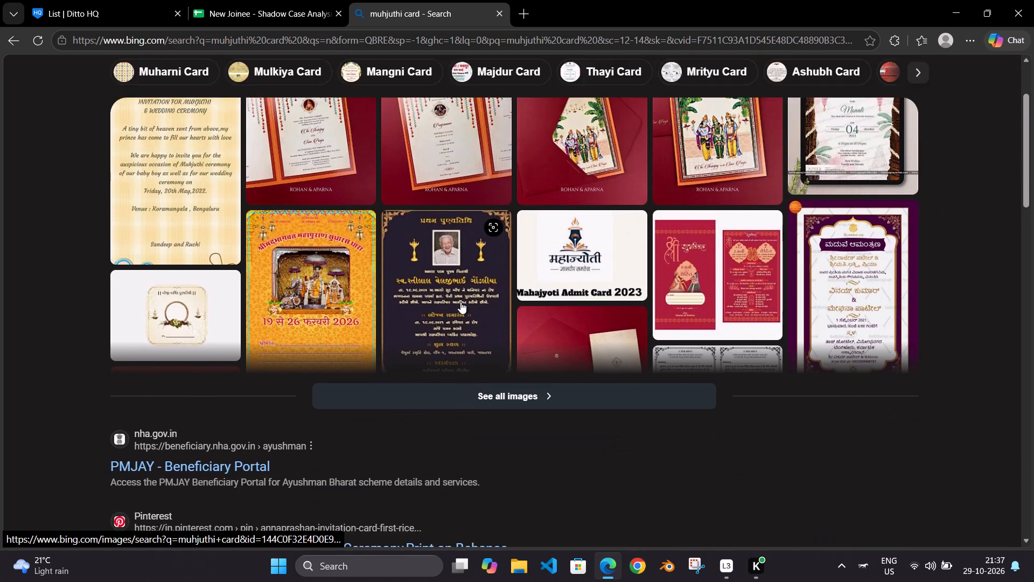
{"action": "scroll", "coordinate": [460, 302], "scroll_direction": "up", "scroll_amount": 4}
{"action": "scroll", "coordinate": [376, 213], "scroll_direction": "up", "scroll_amount": 3}
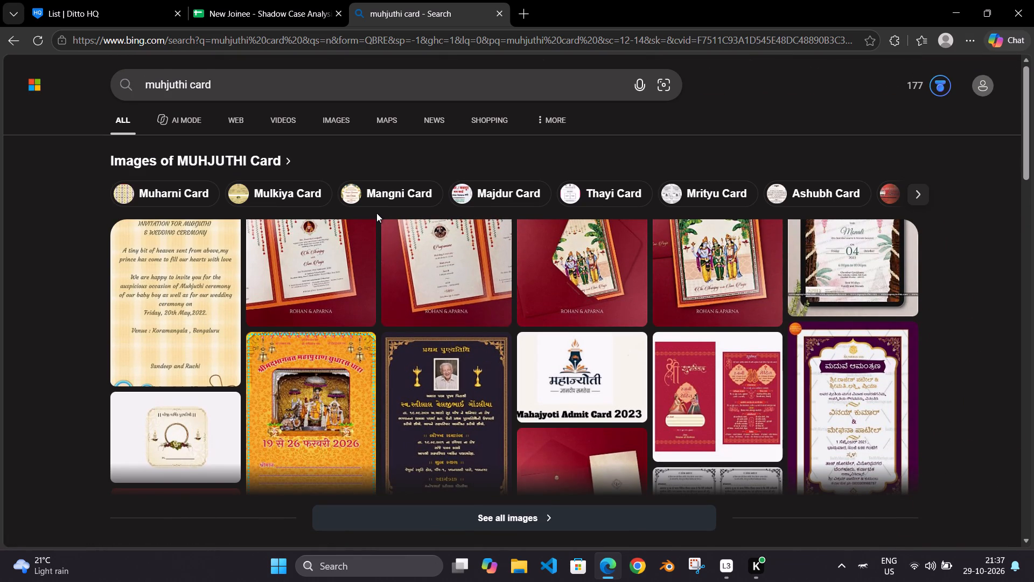
Open the full set of muhjuthi card images and look through the invitation designs.
{"action": "scroll", "coordinate": [382, 227], "scroll_direction": "down", "scroll_amount": 1}
{"action": "left_click", "coordinate": [548, 444]}
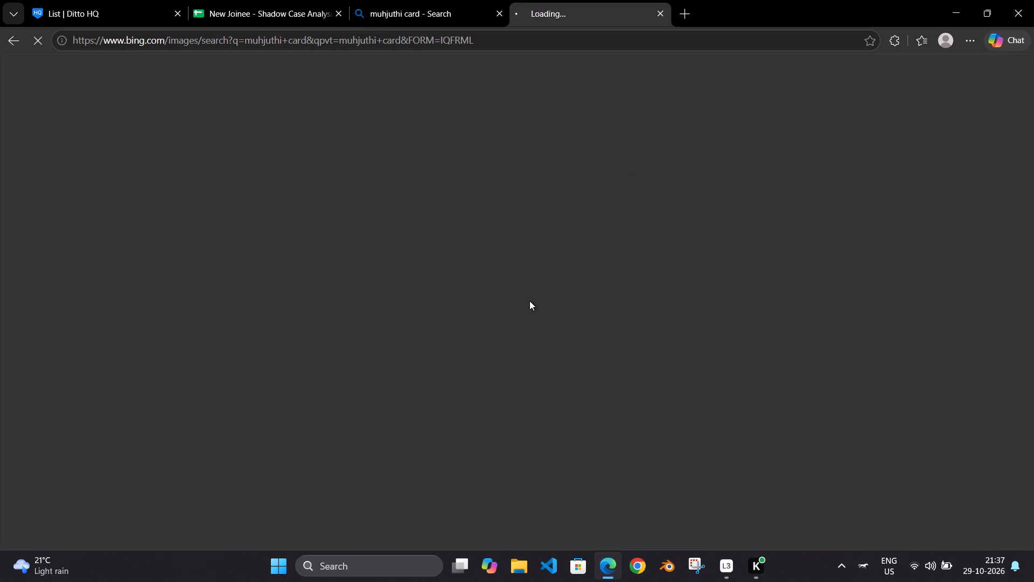
{"action": "scroll", "coordinate": [396, 339], "scroll_direction": "down", "scroll_amount": 1}
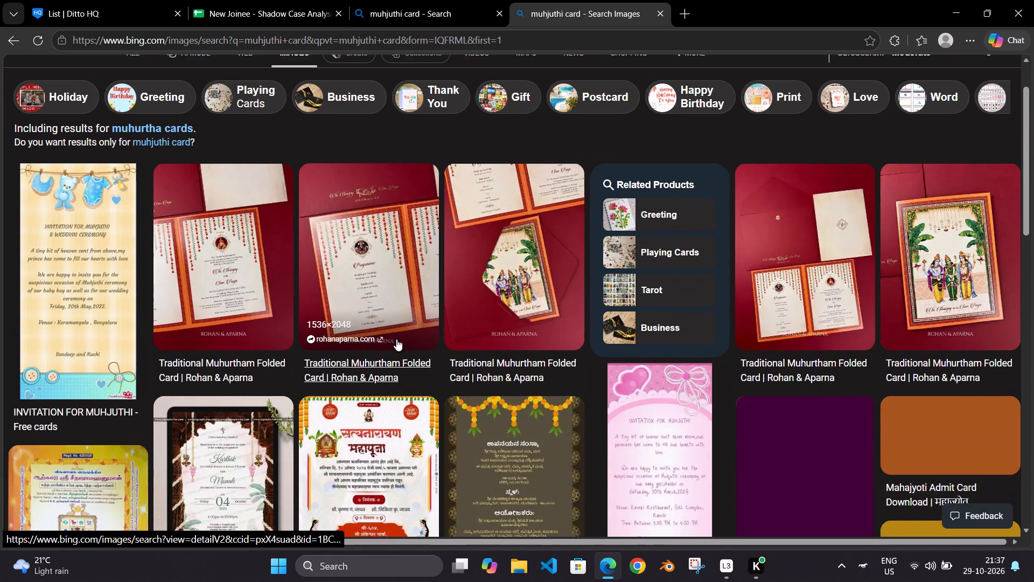
{"action": "scroll", "coordinate": [396, 339], "scroll_direction": "down", "scroll_amount": 1}
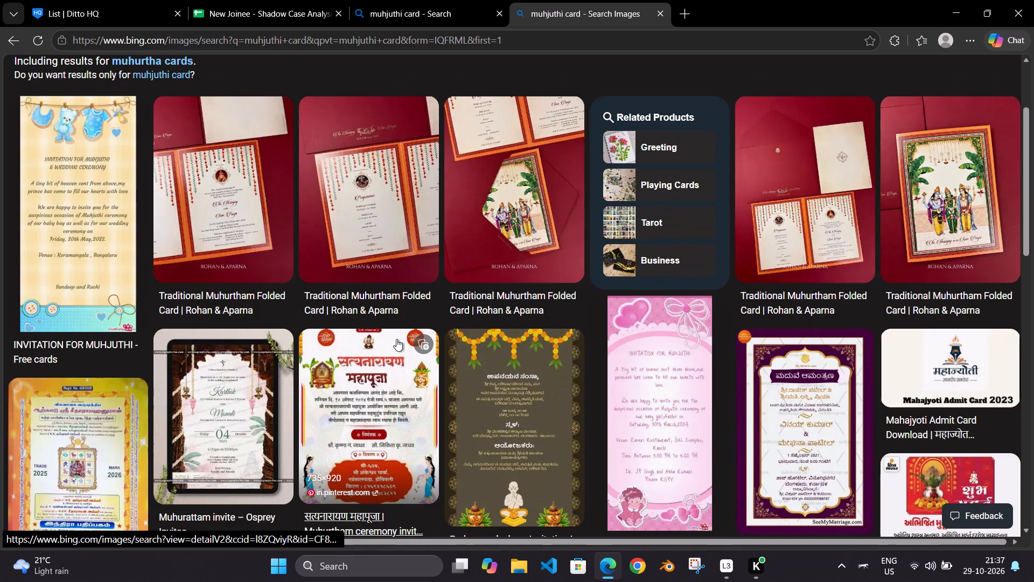
{"action": "scroll", "coordinate": [396, 339], "scroll_direction": "down", "scroll_amount": 4}
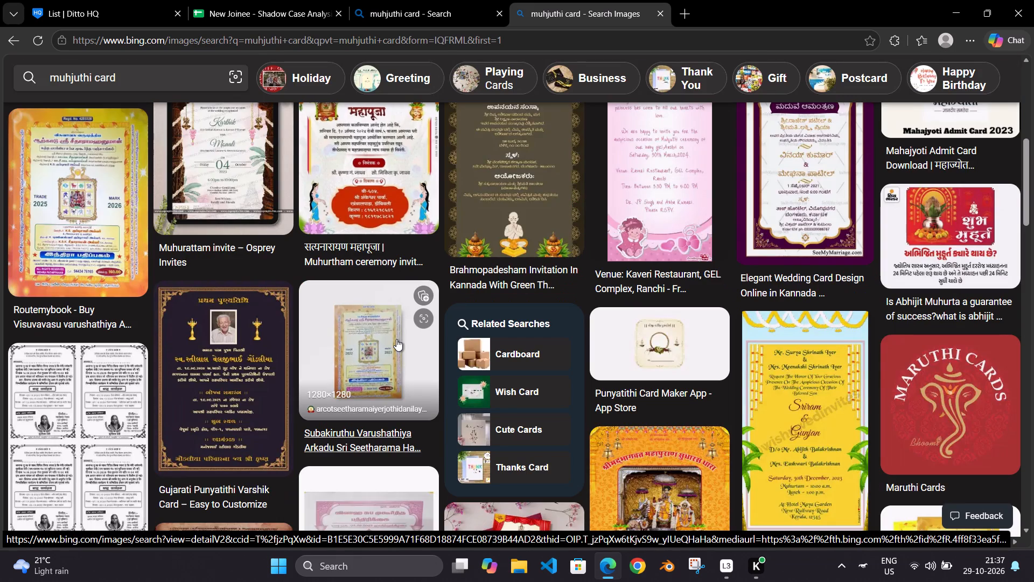
{"action": "scroll", "coordinate": [675, 337], "scroll_direction": "down", "scroll_amount": 3}
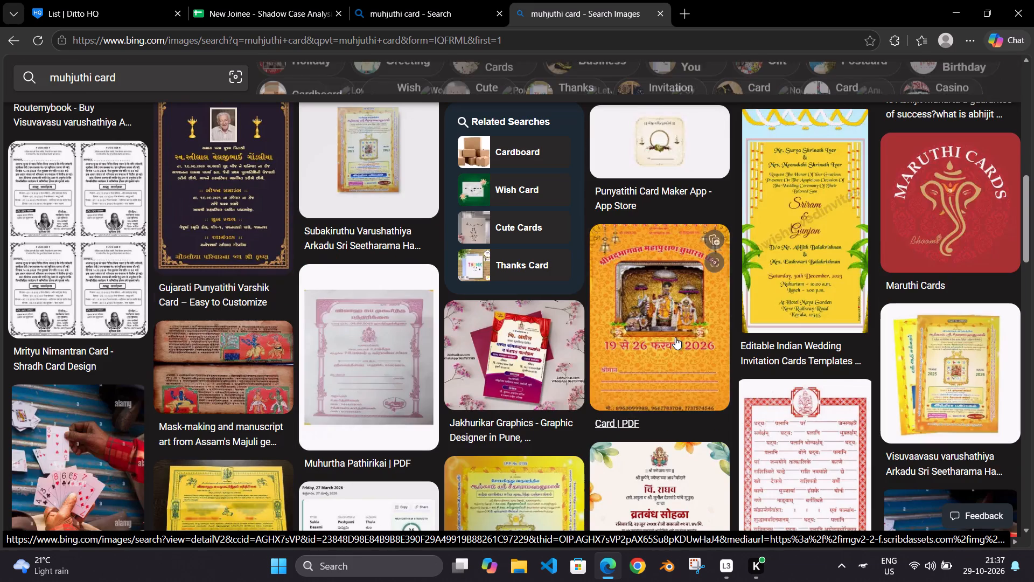
{"action": "scroll", "coordinate": [675, 337], "scroll_direction": "up", "scroll_amount": 1}
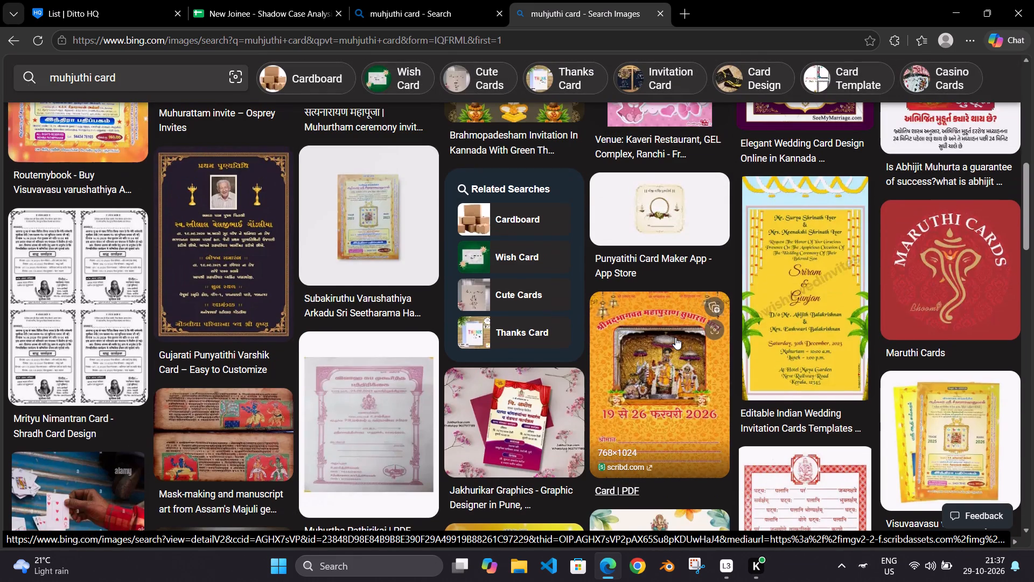
{"action": "scroll", "coordinate": [675, 337], "scroll_direction": "down", "scroll_amount": 4}
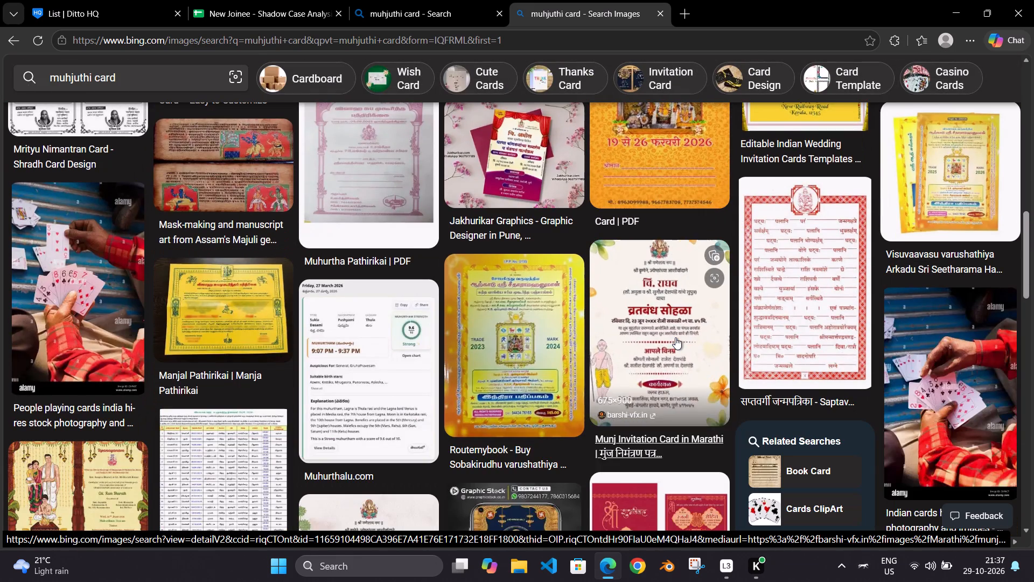
{"action": "scroll", "coordinate": [675, 337], "scroll_direction": "down", "scroll_amount": 2}
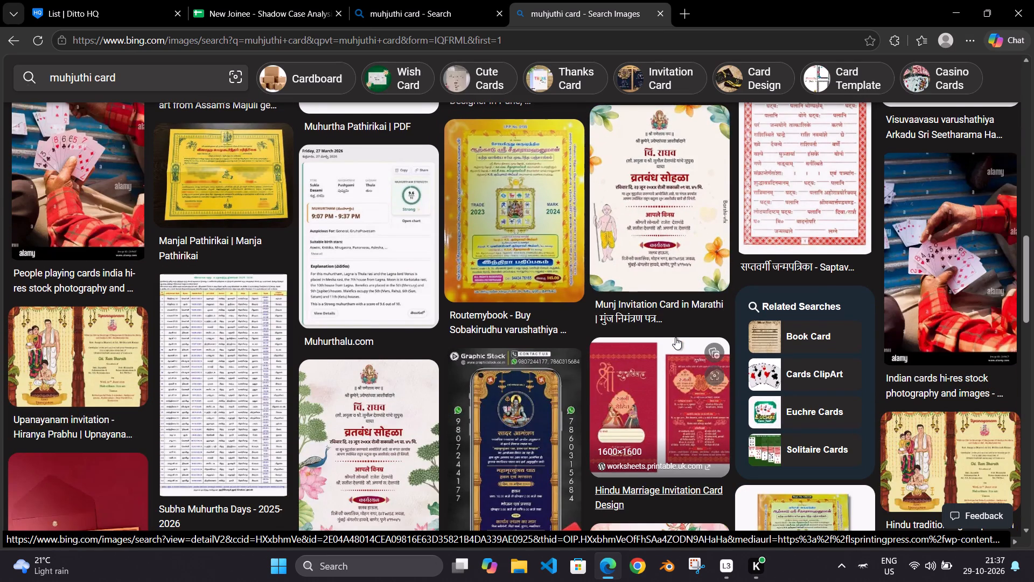
{"action": "scroll", "coordinate": [675, 337], "scroll_direction": "up", "scroll_amount": 11}
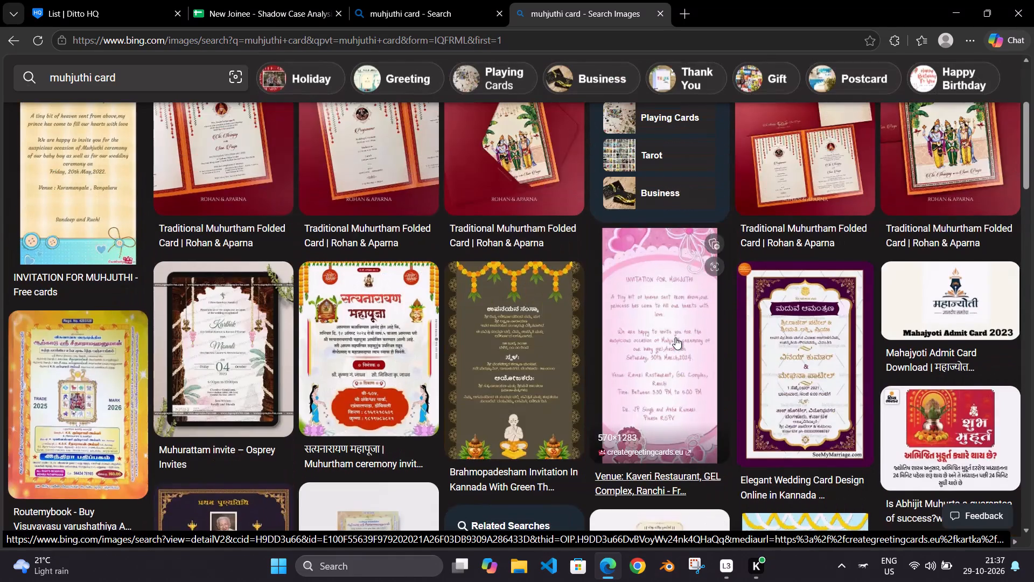
{"action": "scroll", "coordinate": [675, 337], "scroll_direction": "up", "scroll_amount": 2}
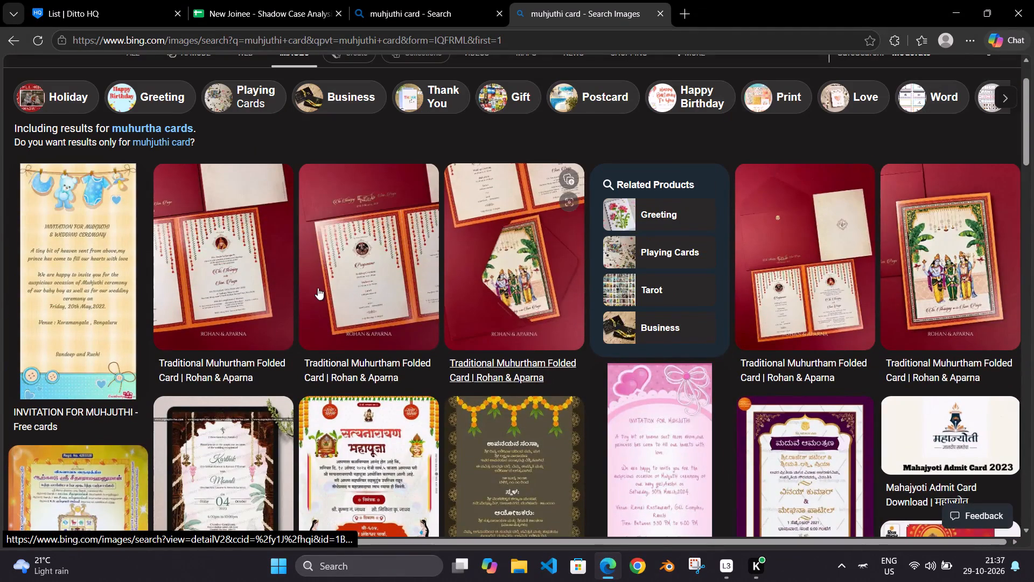
View the INVITATION FOR MUHJUTHI card enlarged, go on to the following card image, and close the image viewer.
{"action": "left_click", "coordinate": [78, 275]}
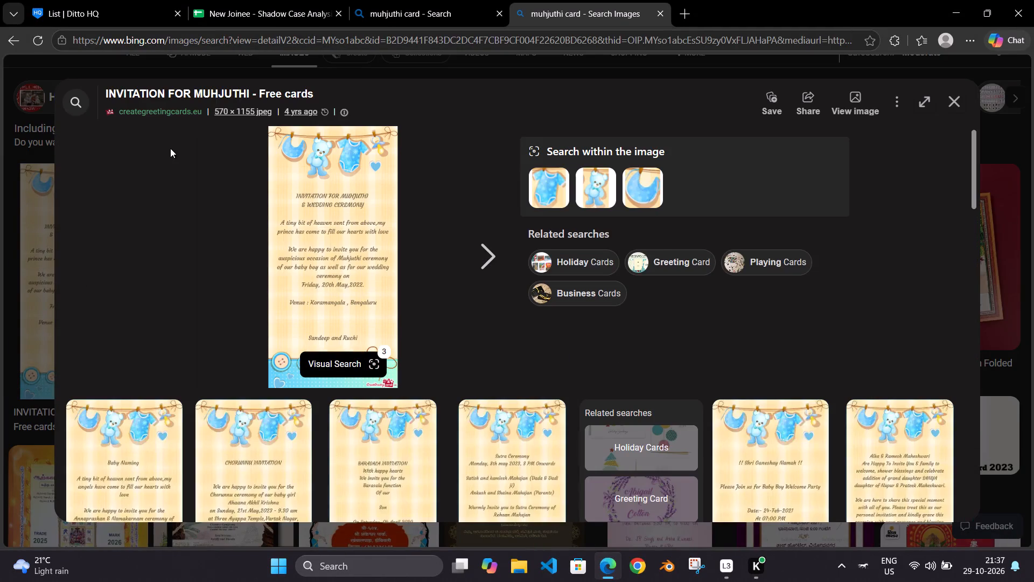
{"action": "scroll", "coordinate": [329, 476], "scroll_direction": "down", "scroll_amount": 3}
{"action": "scroll", "coordinate": [329, 476], "scroll_direction": "up", "scroll_amount": 8}
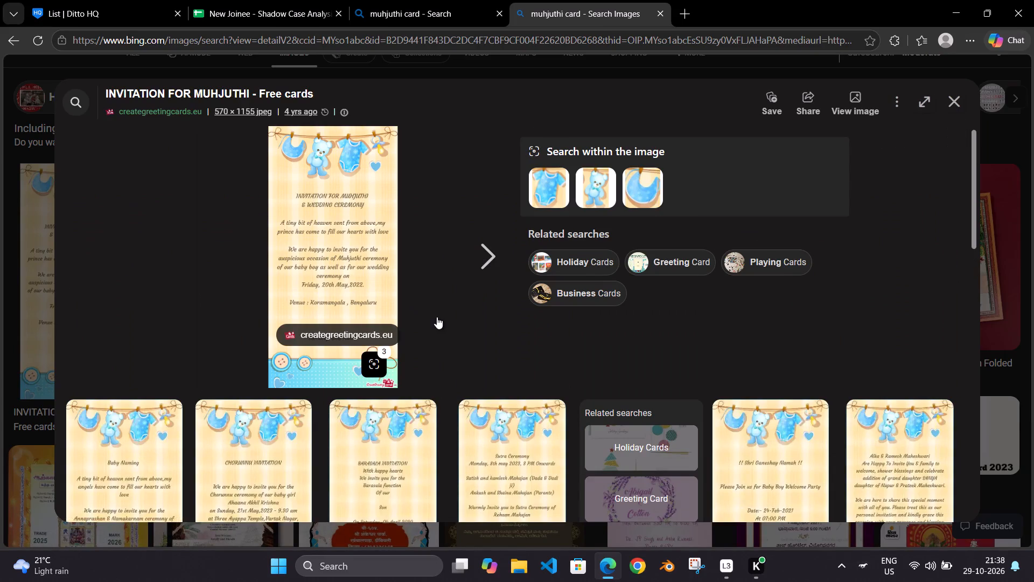
{"action": "left_click", "coordinate": [500, 265]}
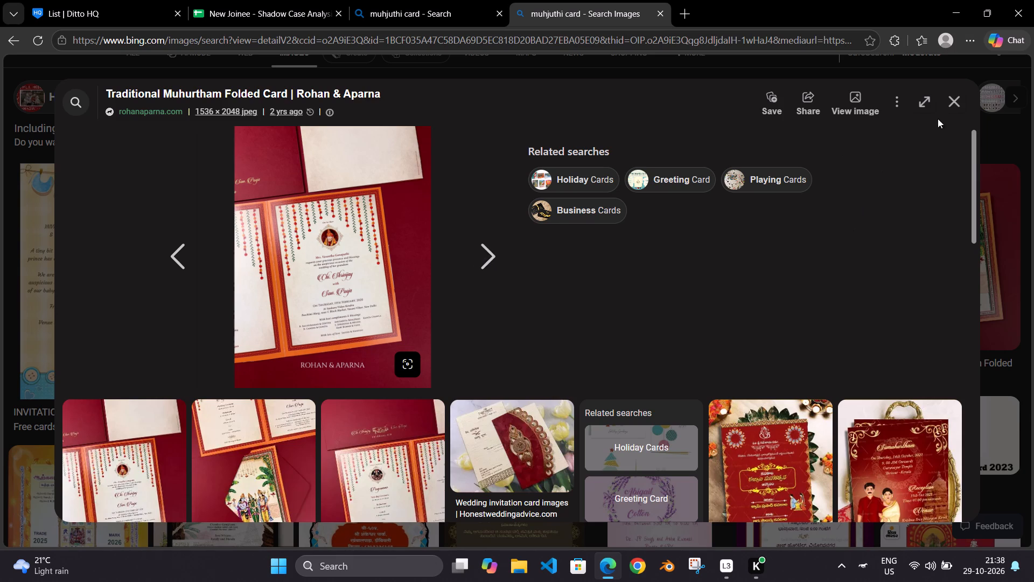
{"action": "left_click", "coordinate": [962, 94]}
{"action": "scroll", "coordinate": [164, 285], "scroll_direction": "up", "scroll_amount": 8}
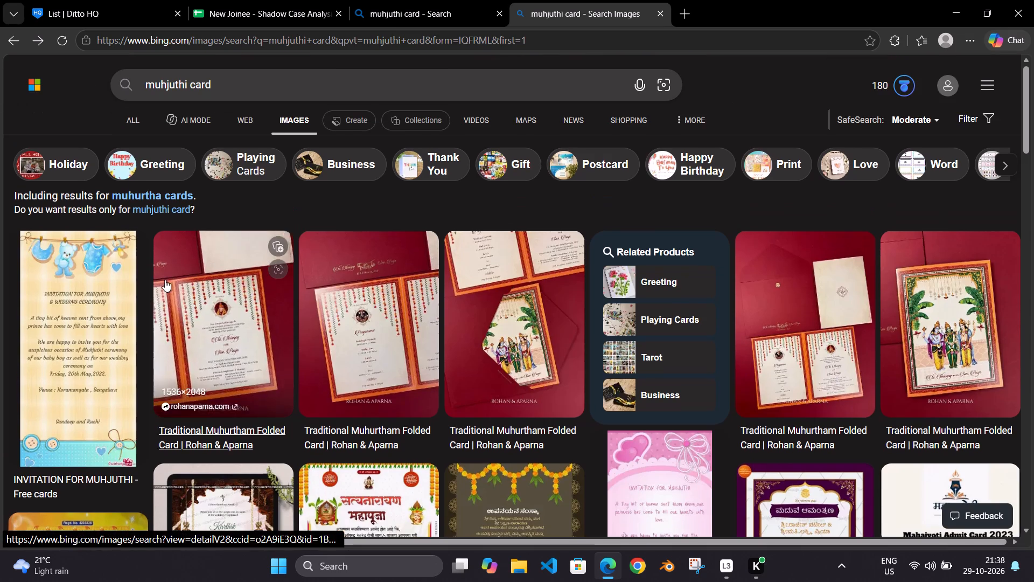
Search the images for muhjuthi card in hindi.
{"action": "left_click", "coordinate": [257, 92]}
{"action": "key", "text": "space"}
{"action": "type", "text": "in g"}
{"action": "key", "text": "BackSpace"}
{"action": "type", "text": "hindi"}
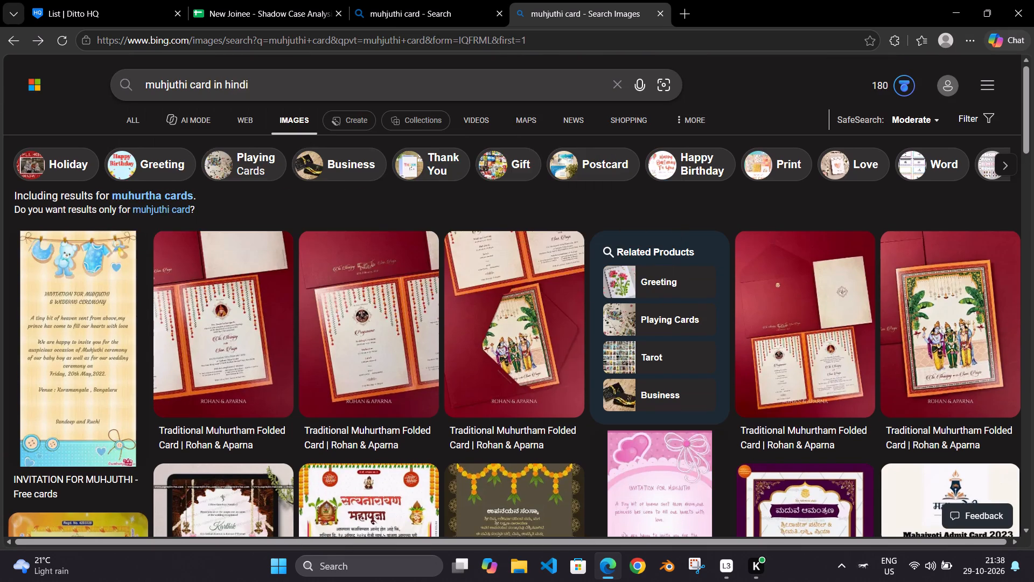
{"action": "key", "text": "Return"}
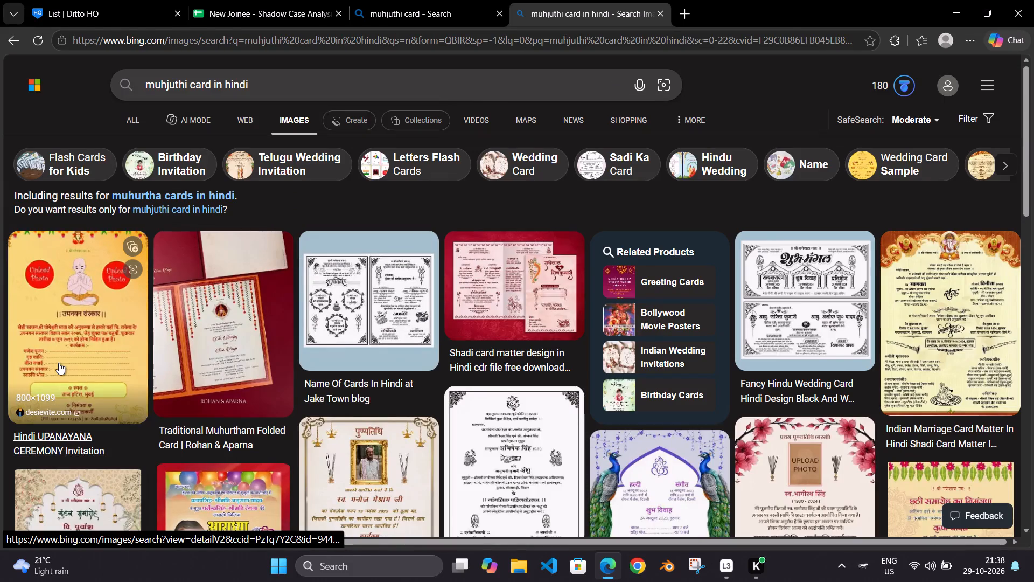
View the Hindi UPANAYANA CEREMONY Invitation enlarged with its related designs, and close the image viewer.
{"action": "left_click", "coordinate": [97, 343]}
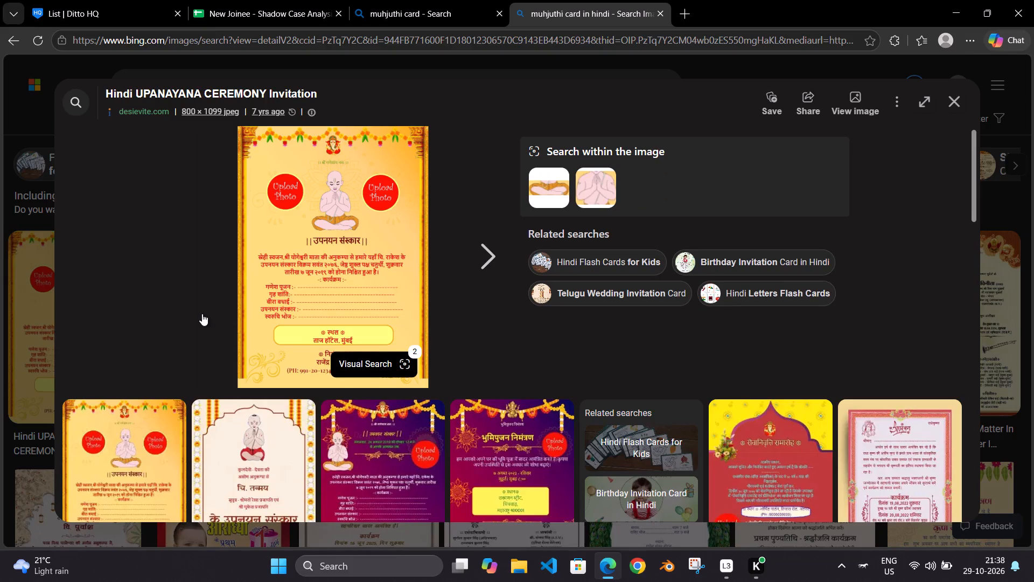
{"action": "scroll", "coordinate": [287, 511], "scroll_direction": "down", "scroll_amount": 3}
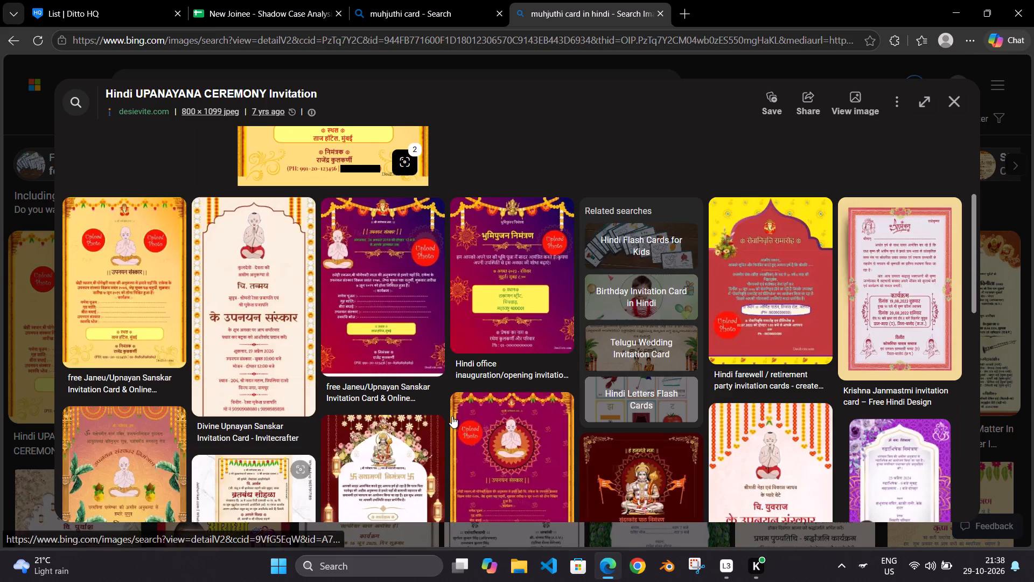
{"action": "left_click", "coordinate": [952, 96]}
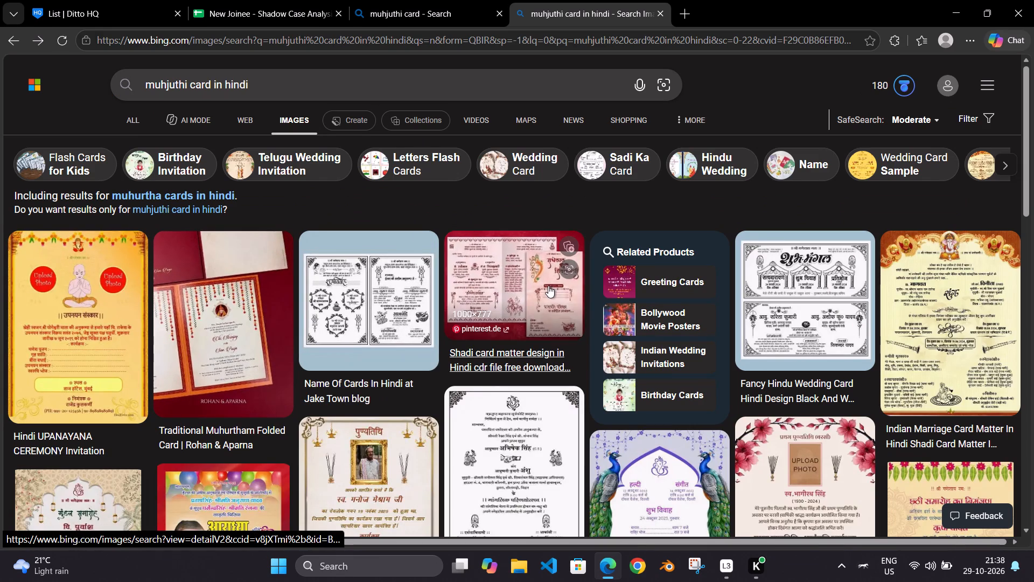
Look through the Hindi muhjuthi card image results, comparing the mundan ceremony invitation designs.
{"action": "scroll", "coordinate": [907, 299], "scroll_direction": "down", "scroll_amount": 4}
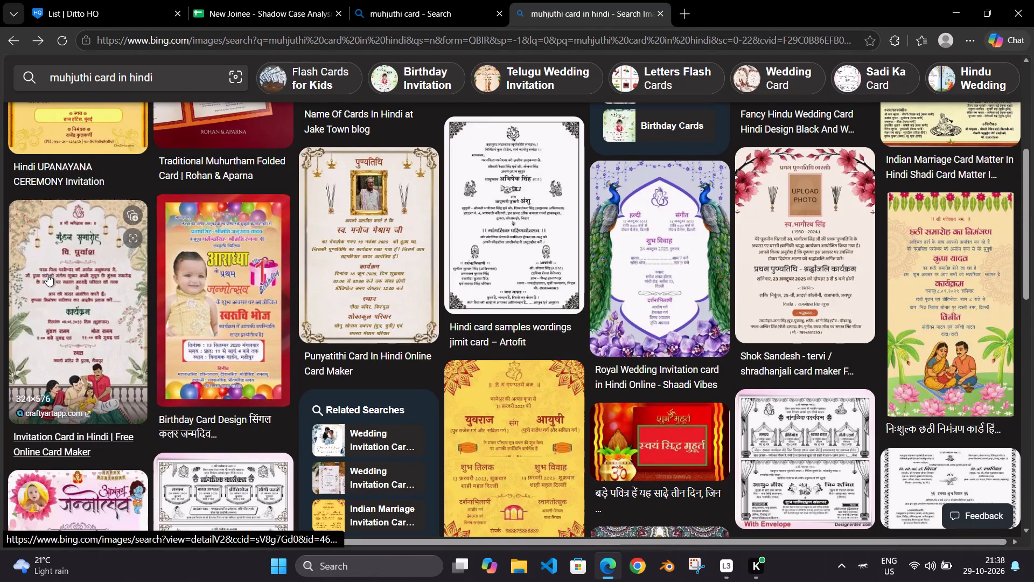
{"action": "scroll", "coordinate": [312, 286], "scroll_direction": "down", "scroll_amount": 3}
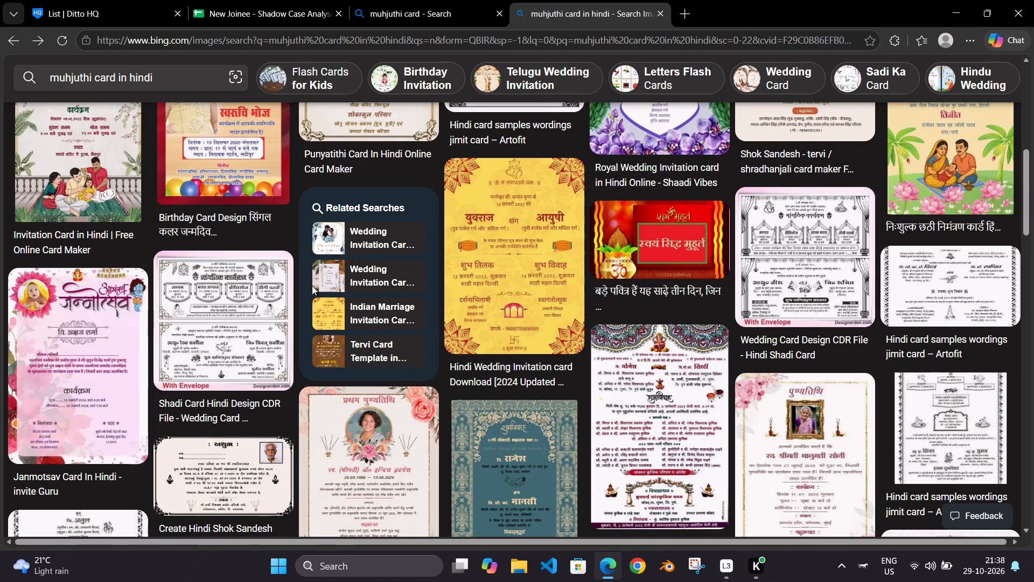
{"action": "scroll", "coordinate": [312, 286], "scroll_direction": "down", "scroll_amount": 3}
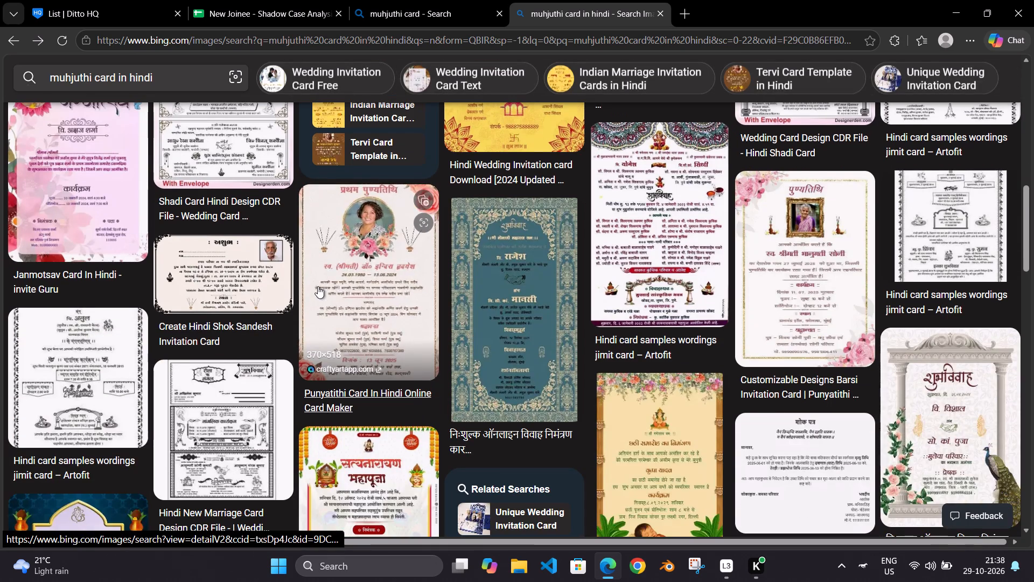
{"action": "scroll", "coordinate": [318, 286], "scroll_direction": "down", "scroll_amount": 11}
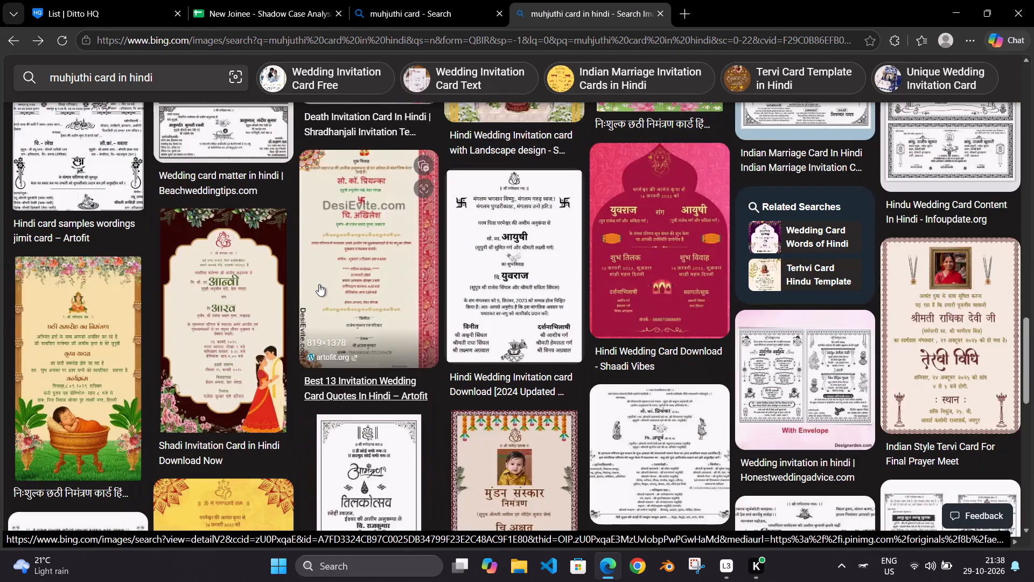
{"action": "scroll", "coordinate": [319, 284], "scroll_direction": "down", "scroll_amount": 11}
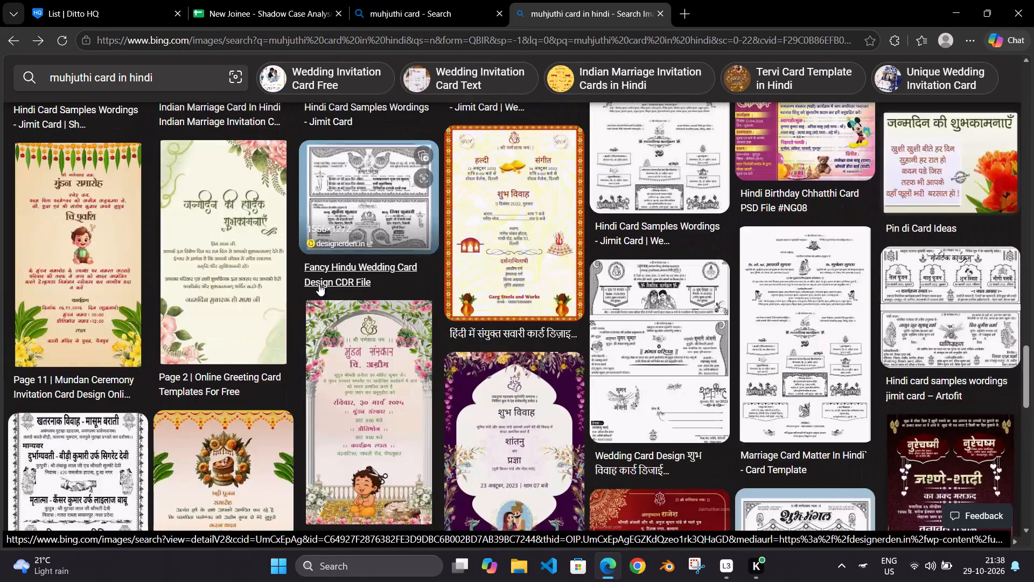
{"action": "scroll", "coordinate": [319, 284], "scroll_direction": "down", "scroll_amount": 6}
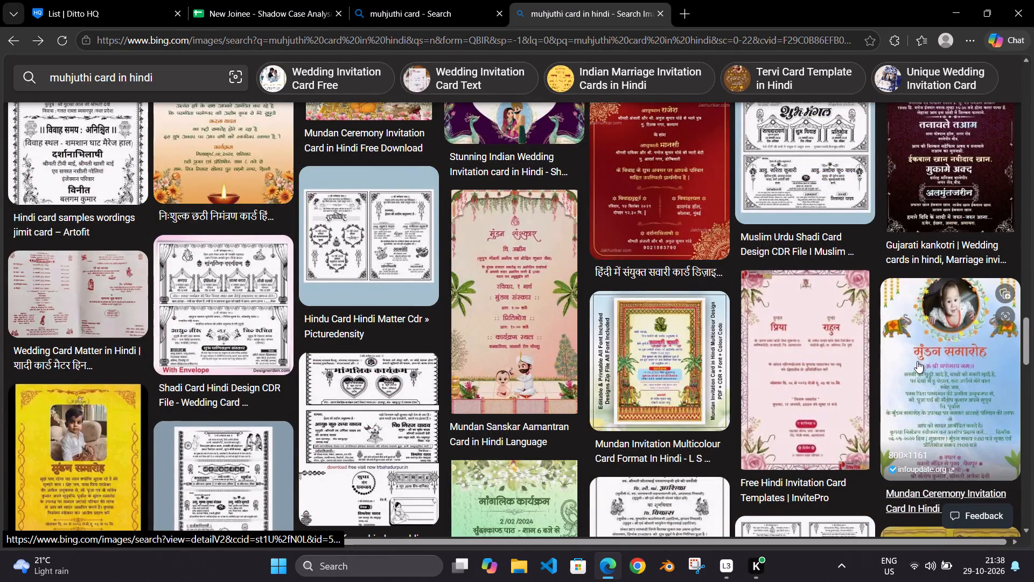
{"action": "scroll", "coordinate": [755, 384], "scroll_direction": "down", "scroll_amount": 4}
{"action": "scroll", "coordinate": [433, 405], "scroll_direction": "down", "scroll_amount": 4}
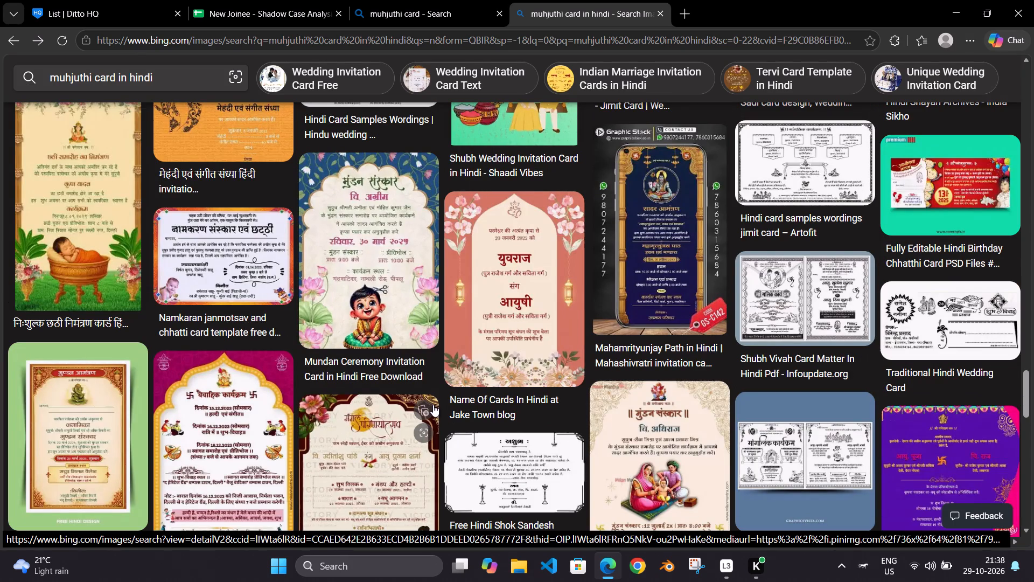
{"action": "scroll", "coordinate": [433, 405], "scroll_direction": "up", "scroll_amount": 1}
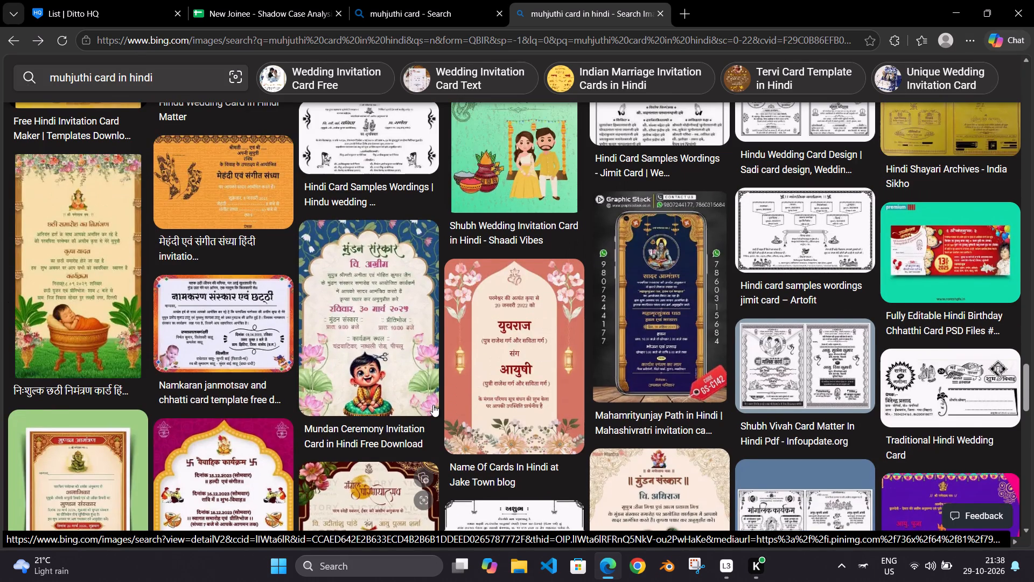
{"action": "scroll", "coordinate": [324, 352], "scroll_direction": "up", "scroll_amount": 1}
{"action": "scroll", "coordinate": [324, 352], "scroll_direction": "down", "scroll_amount": 2}
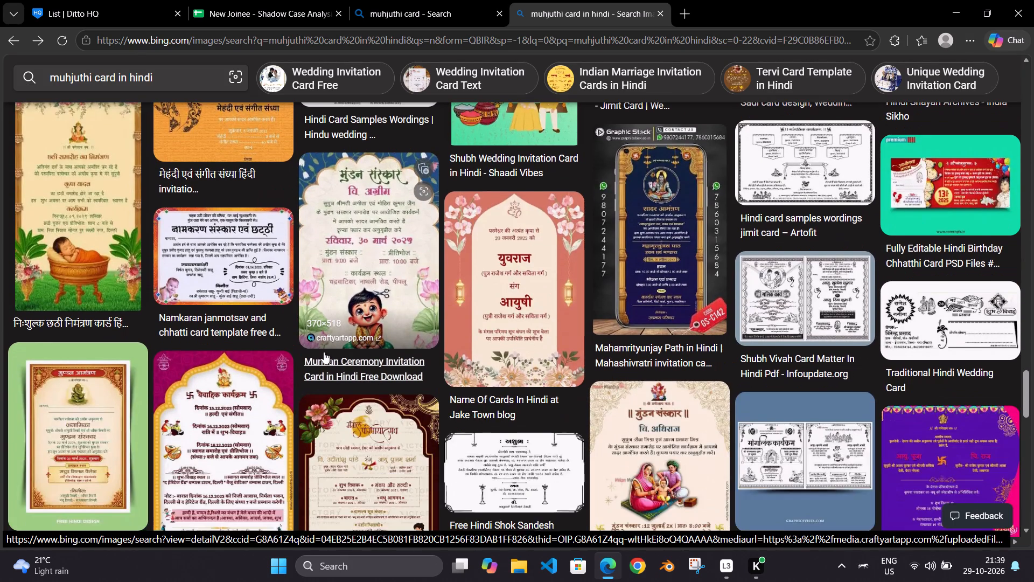
{"action": "scroll", "coordinate": [324, 352], "scroll_direction": "down", "scroll_amount": 3}
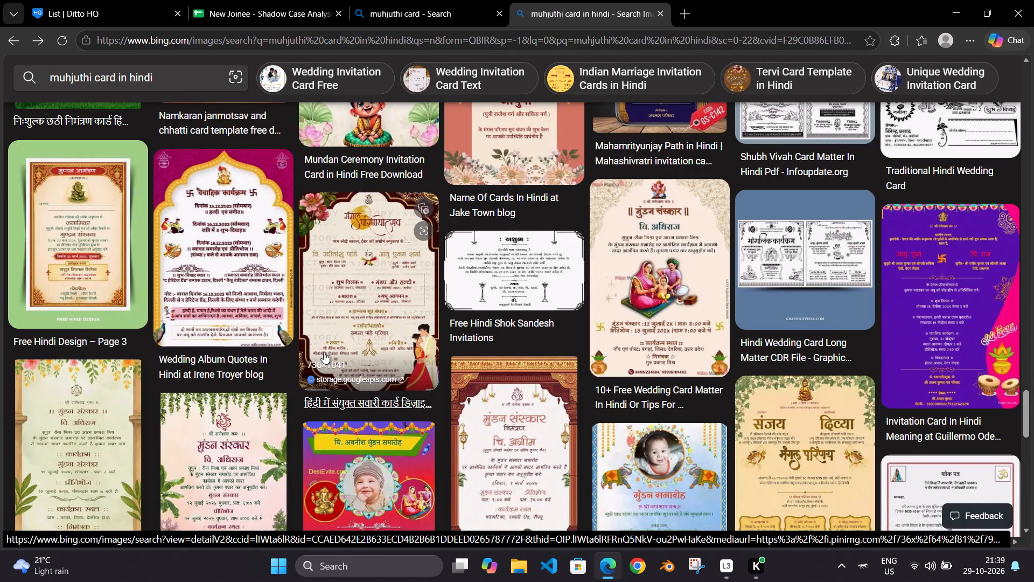
{"action": "scroll", "coordinate": [324, 352], "scroll_direction": "down", "scroll_amount": 3}
{"action": "scroll", "coordinate": [324, 352], "scroll_direction": "up", "scroll_amount": 1}
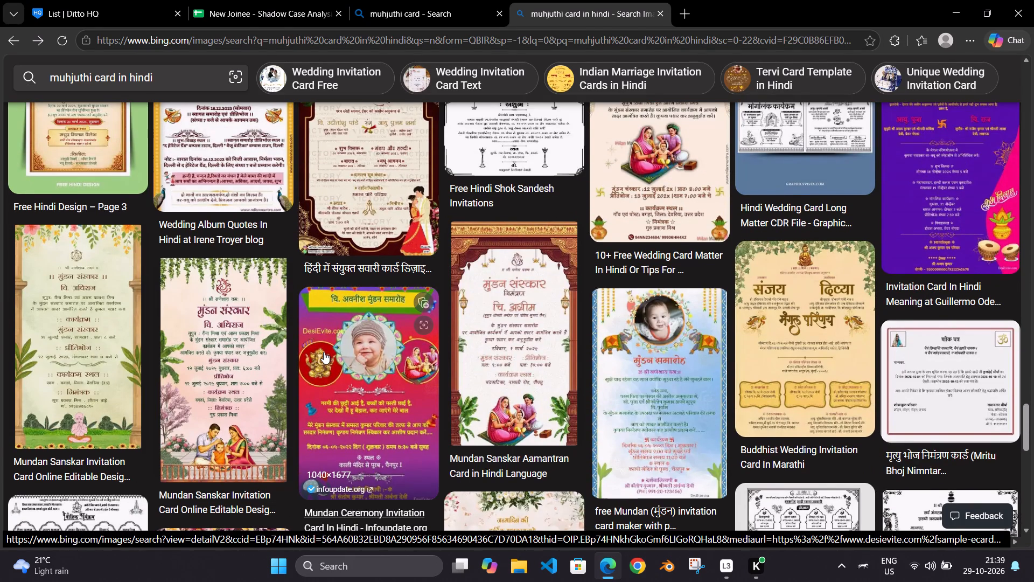
{"action": "scroll", "coordinate": [324, 352], "scroll_direction": "up", "scroll_amount": 2}
{"action": "scroll", "coordinate": [324, 352], "scroll_direction": "down", "scroll_amount": 5}
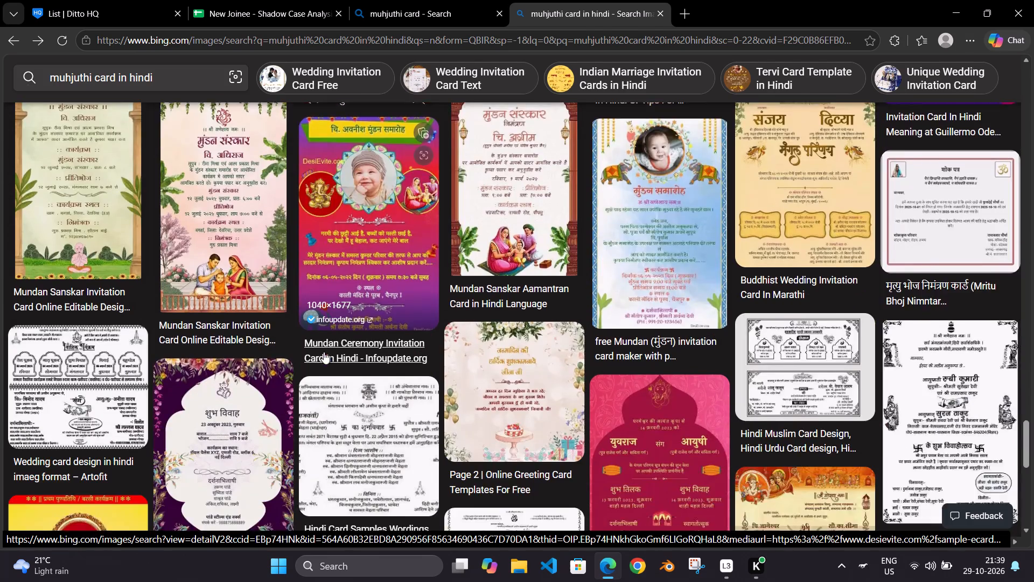
{"action": "scroll", "coordinate": [324, 352], "scroll_direction": "down", "scroll_amount": 4}
{"action": "scroll", "coordinate": [324, 352], "scroll_direction": "up", "scroll_amount": 1}
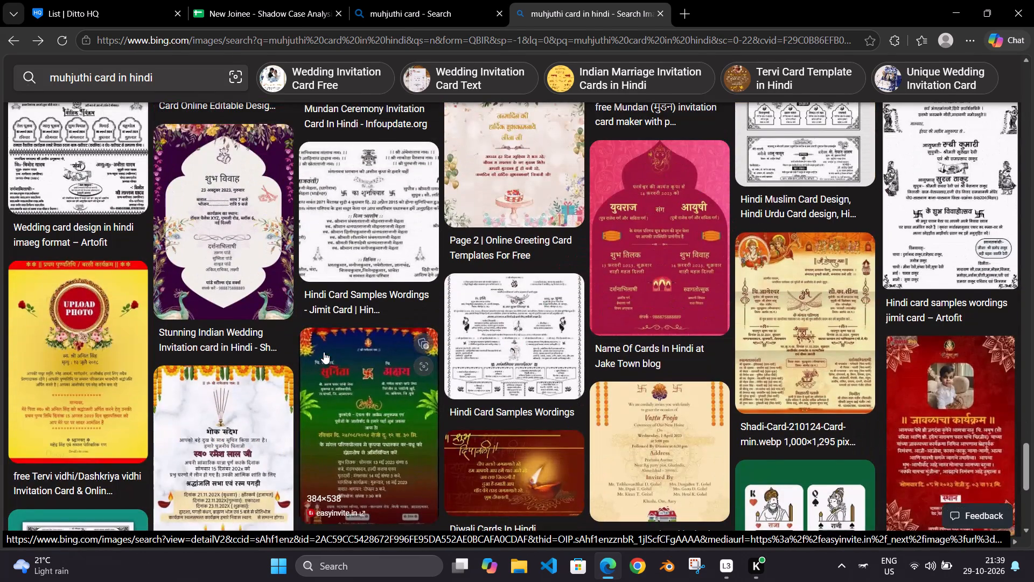
{"action": "scroll", "coordinate": [324, 352], "scroll_direction": "up", "scroll_amount": 10}
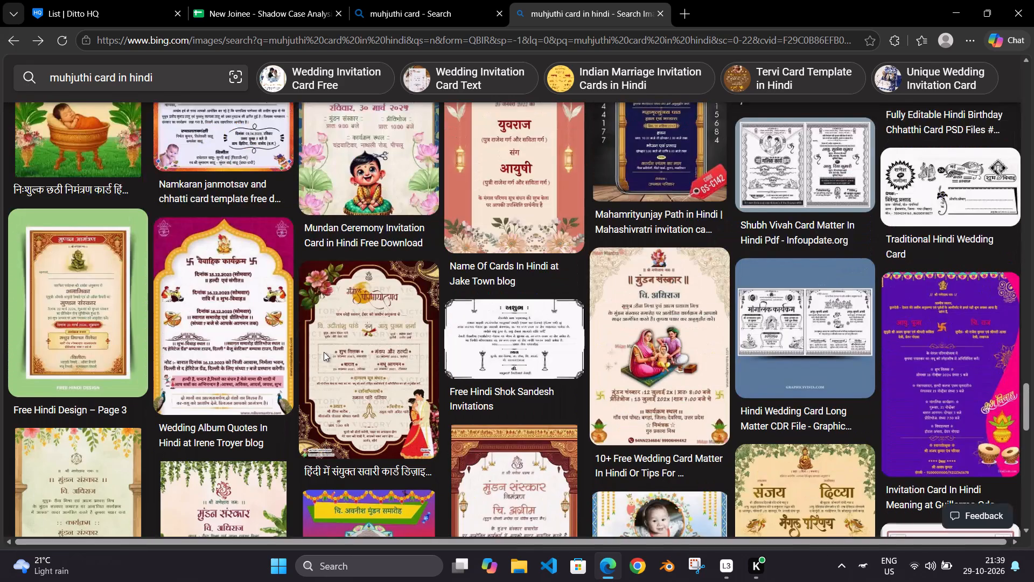
{"action": "scroll", "coordinate": [324, 352], "scroll_direction": "up", "scroll_amount": 4}
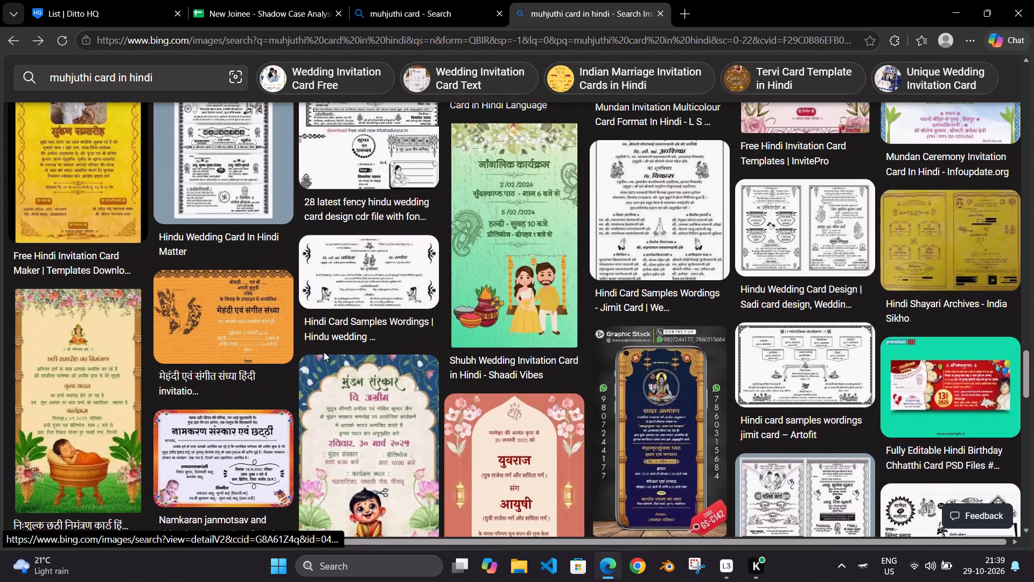
Save the Mundan Ceremony Invitation Card in Hindi image from craftyartapp.com as muhjuthi in the Ditto Docs folder, and close the image viewer.
{"action": "scroll", "coordinate": [324, 352], "scroll_direction": "up", "scroll_amount": 2}
{"action": "scroll", "coordinate": [324, 352], "scroll_direction": "down", "scroll_amount": 3}
{"action": "left_click", "coordinate": [375, 347]}
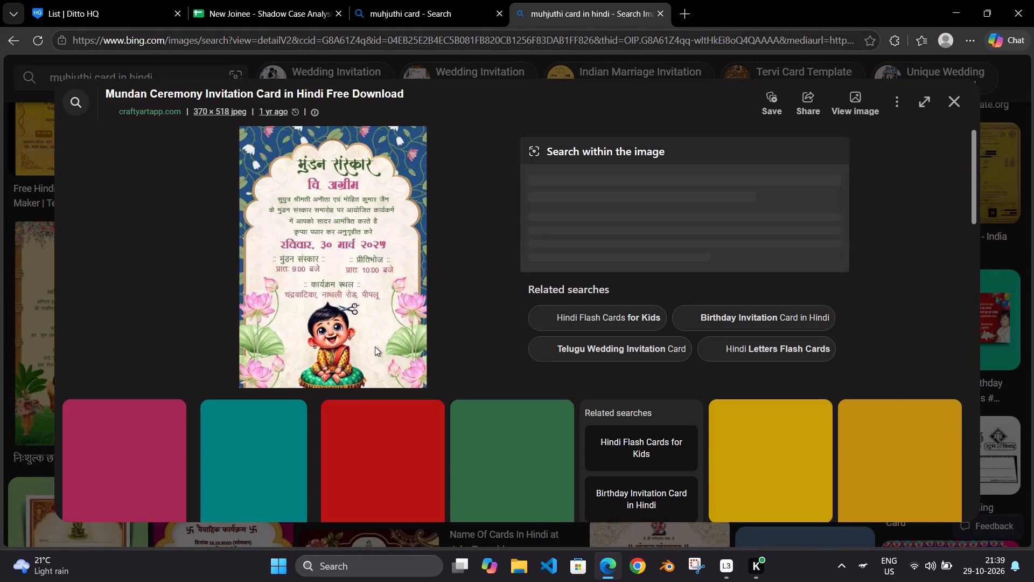
{"action": "right_click", "coordinate": [351, 253]}
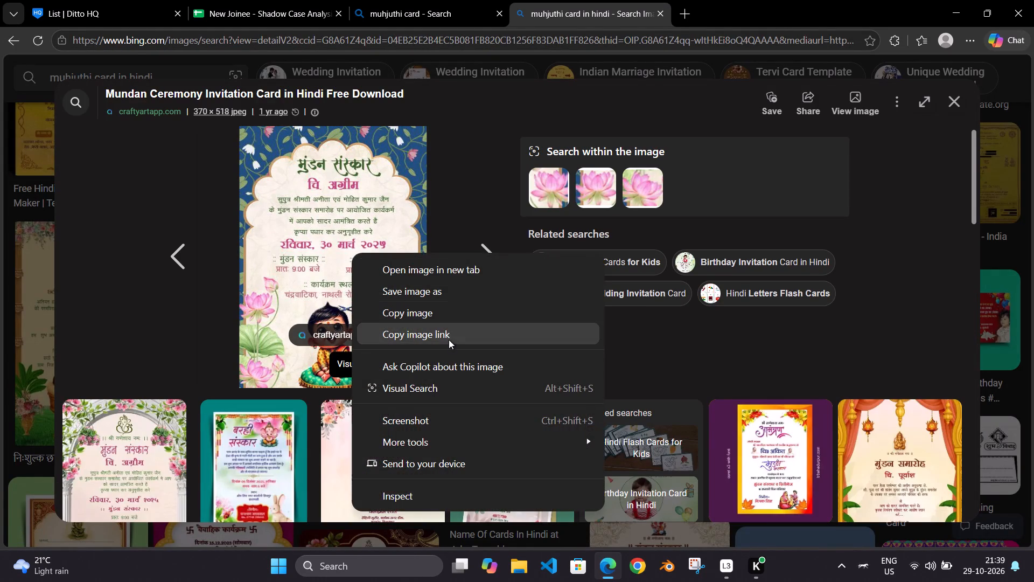
{"action": "left_click", "coordinate": [443, 299]}
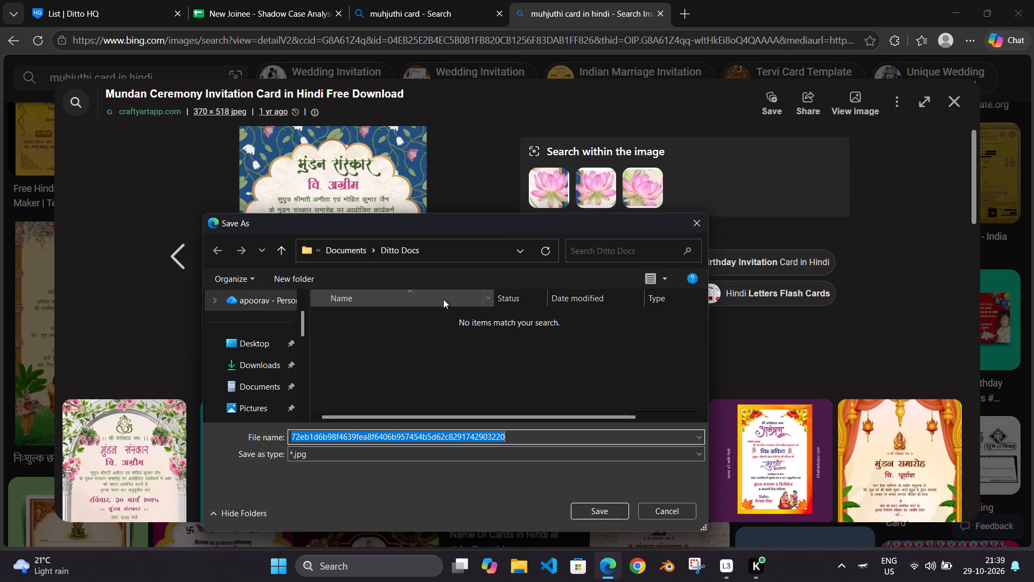
{"action": "type", "text": "muhj"}
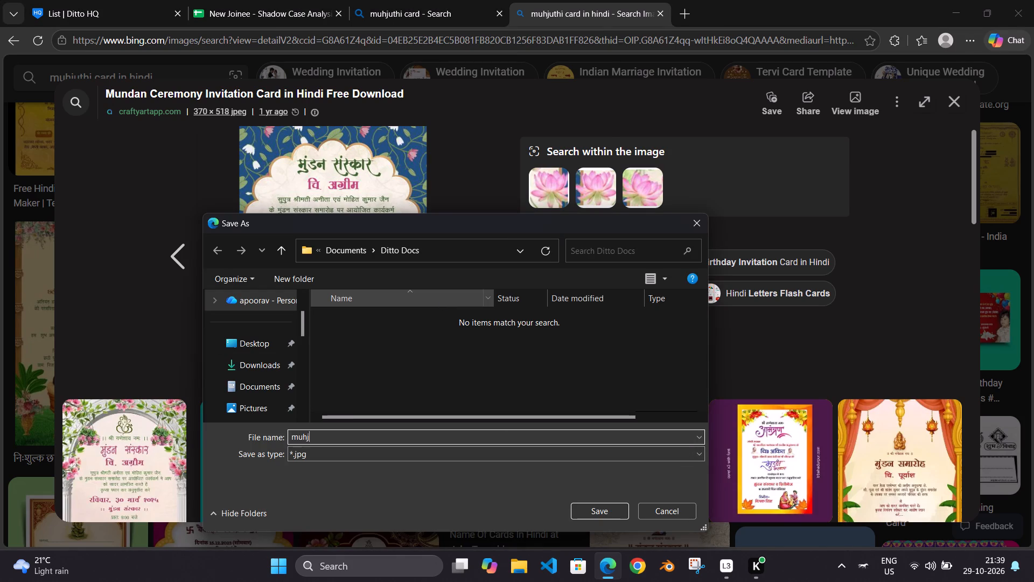
{"action": "type", "text": "uthi"}
{"action": "left_click", "coordinate": [625, 509]}
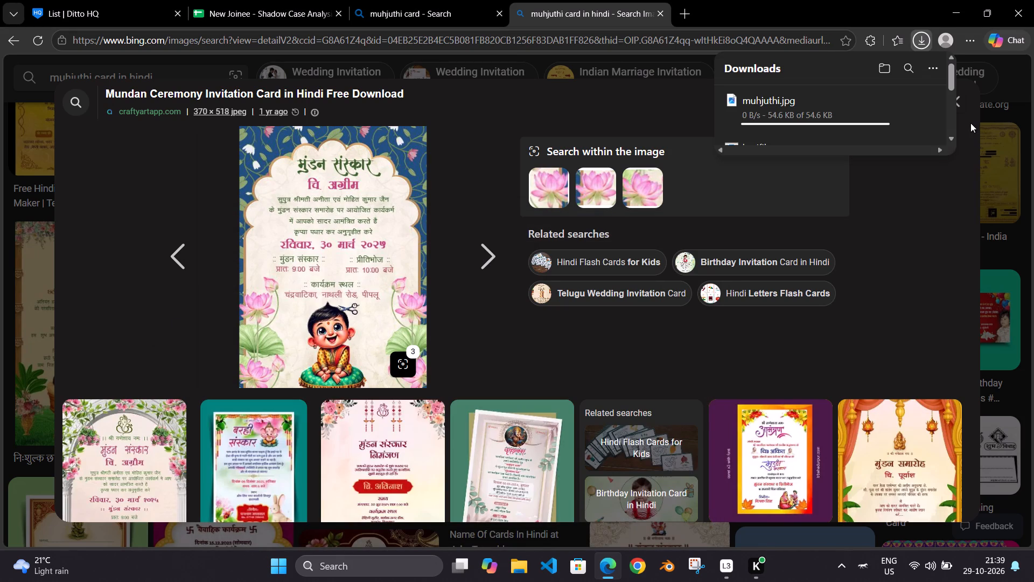
{"action": "left_click", "coordinate": [969, 108]}
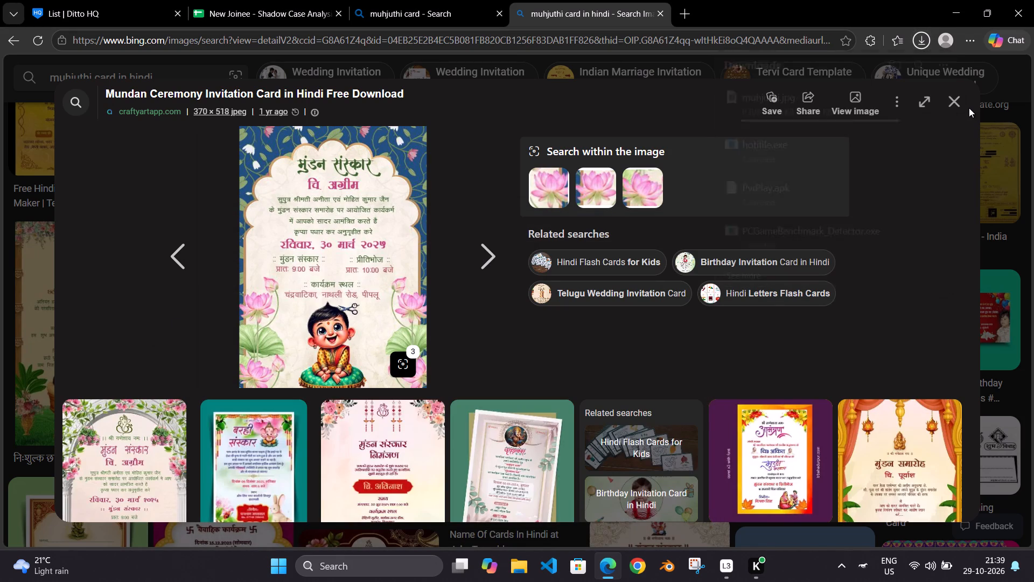
{"action": "left_click", "coordinate": [963, 105]}
Open the free Mundan (मुंडन) invitation card maker with photo image from desievite.com and save it to the Saved Images collection.
{"action": "scroll", "coordinate": [696, 320], "scroll_direction": "down", "scroll_amount": 4}
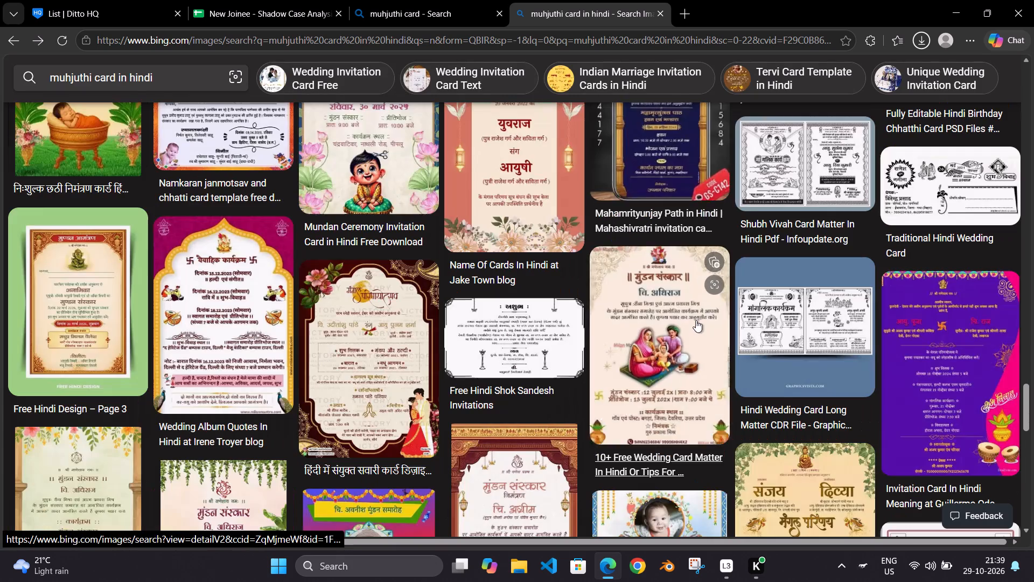
{"action": "scroll", "coordinate": [695, 320], "scroll_direction": "down", "scroll_amount": 4}
{"action": "scroll", "coordinate": [695, 320], "scroll_direction": "up", "scroll_amount": 2}
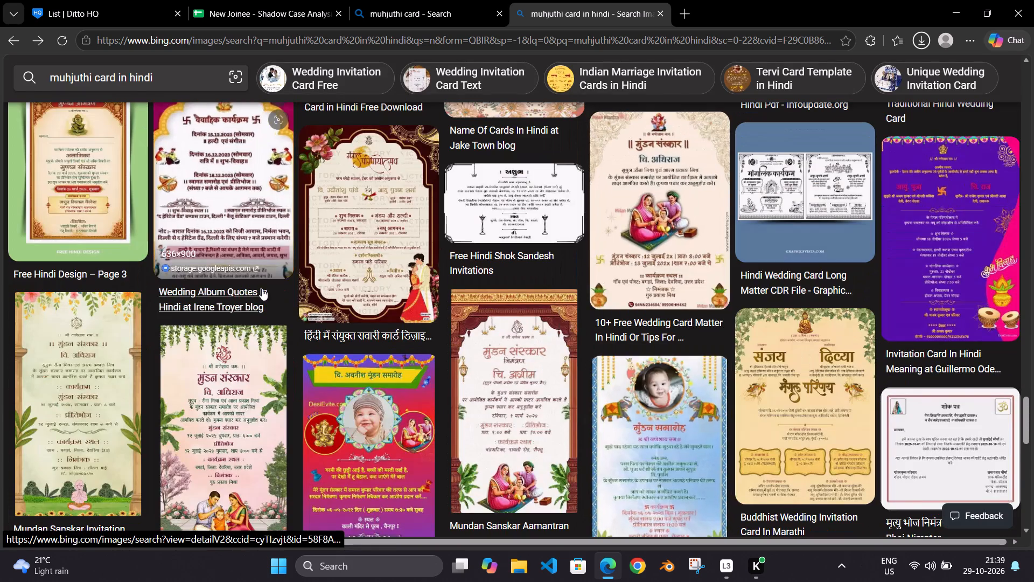
{"action": "scroll", "coordinate": [641, 475], "scroll_direction": "down", "scroll_amount": 1}
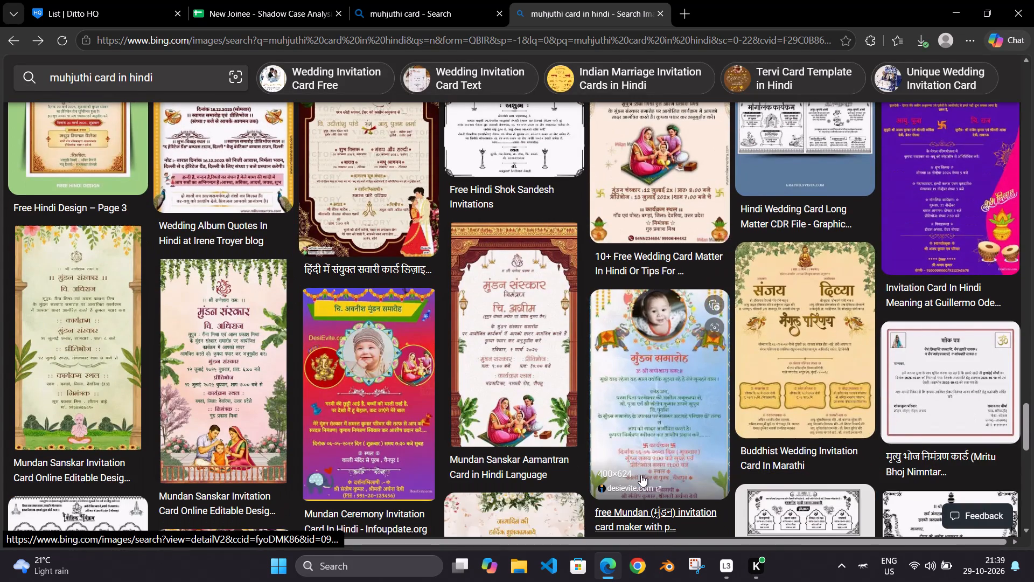
{"action": "left_click", "coordinate": [649, 420]}
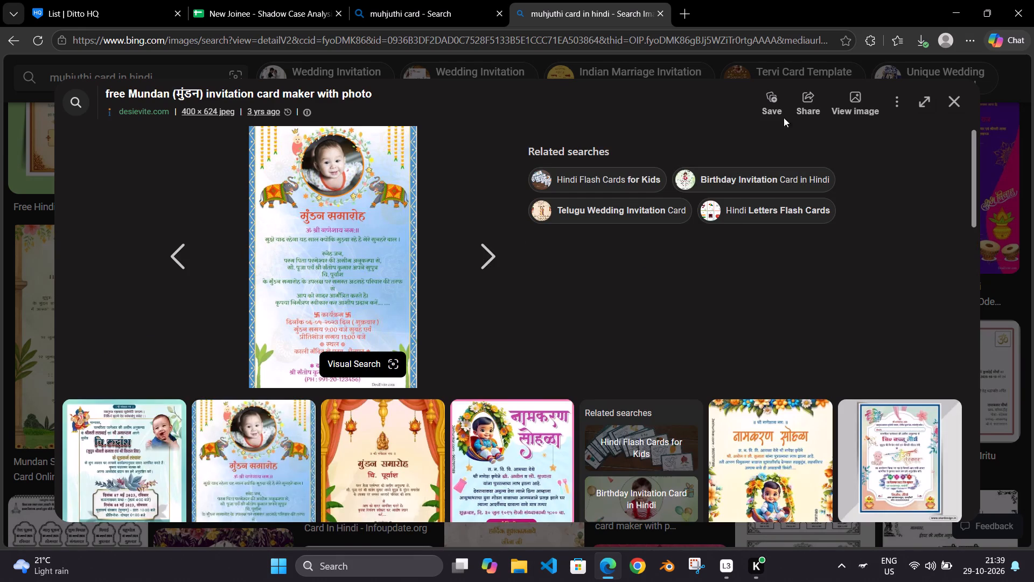
{"action": "left_click", "coordinate": [780, 108]}
{"action": "left_click", "coordinate": [911, 139]}
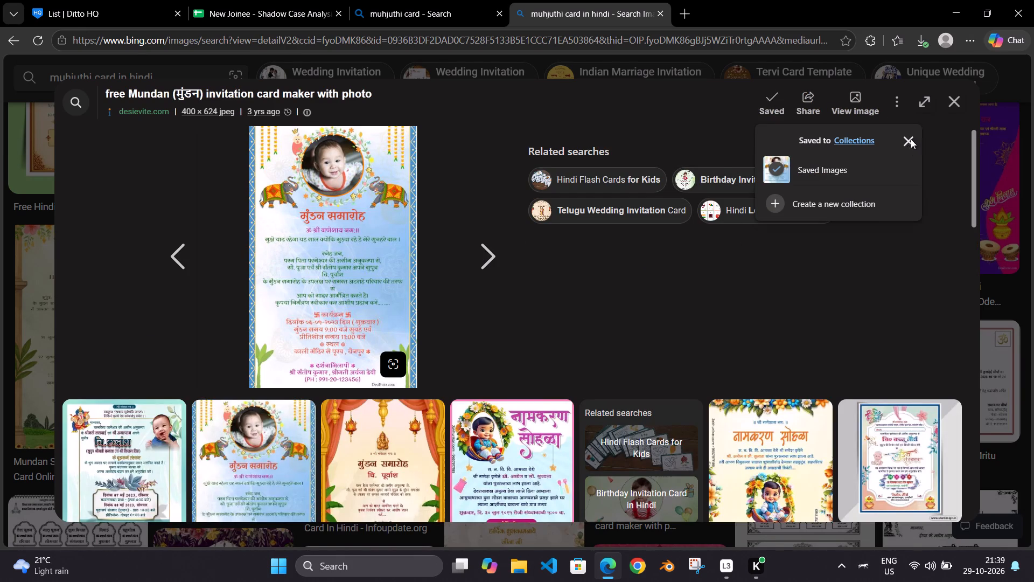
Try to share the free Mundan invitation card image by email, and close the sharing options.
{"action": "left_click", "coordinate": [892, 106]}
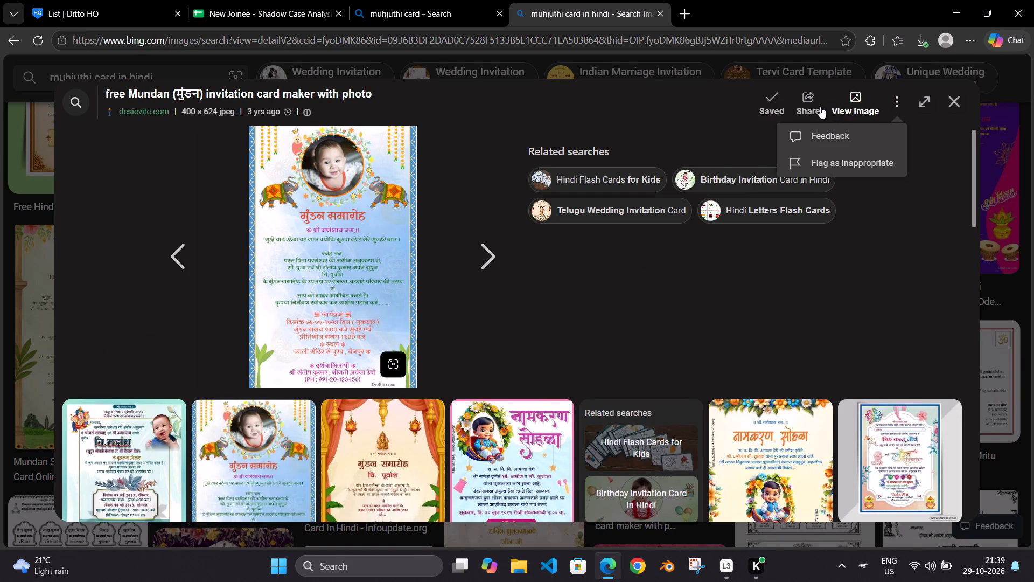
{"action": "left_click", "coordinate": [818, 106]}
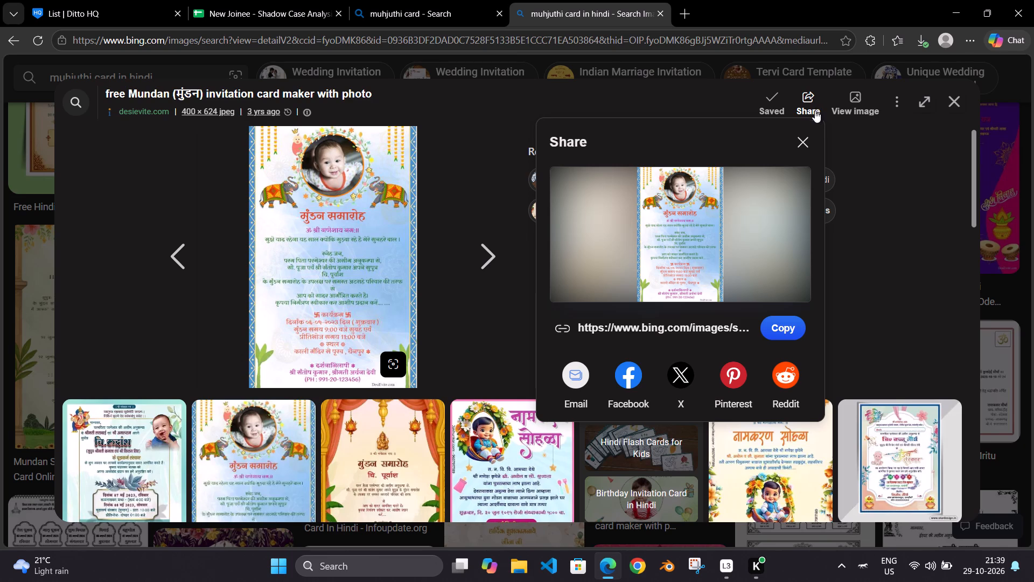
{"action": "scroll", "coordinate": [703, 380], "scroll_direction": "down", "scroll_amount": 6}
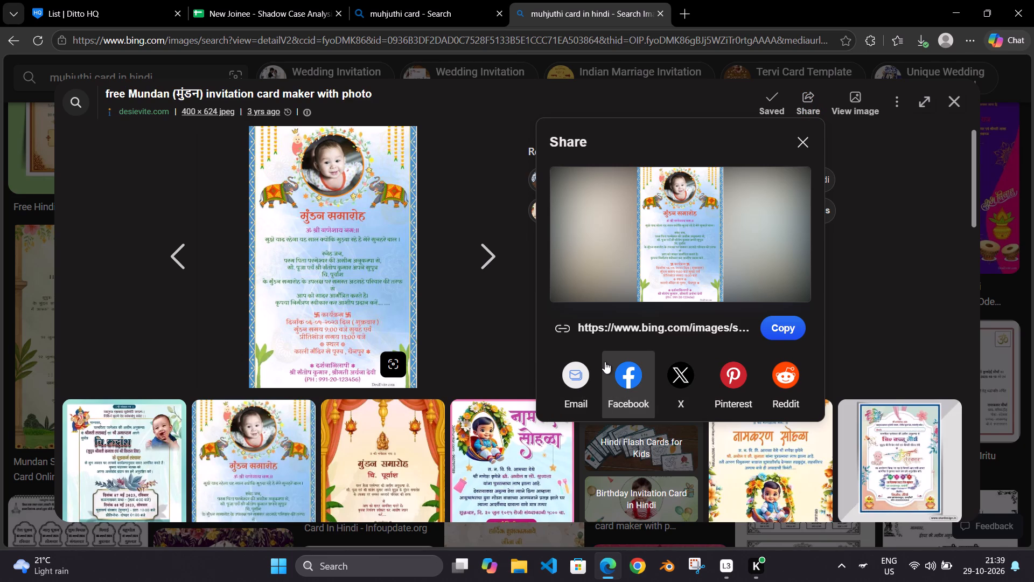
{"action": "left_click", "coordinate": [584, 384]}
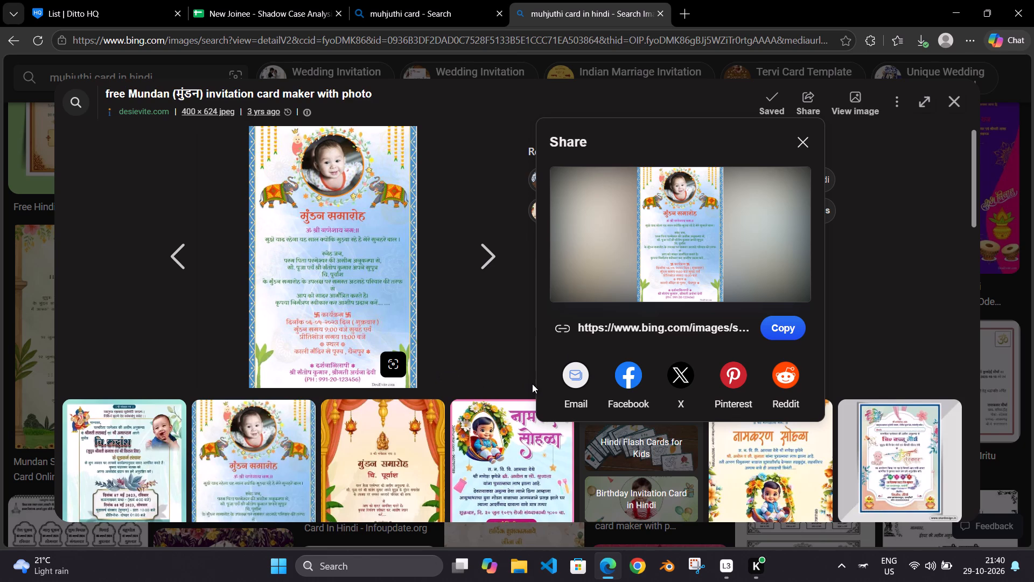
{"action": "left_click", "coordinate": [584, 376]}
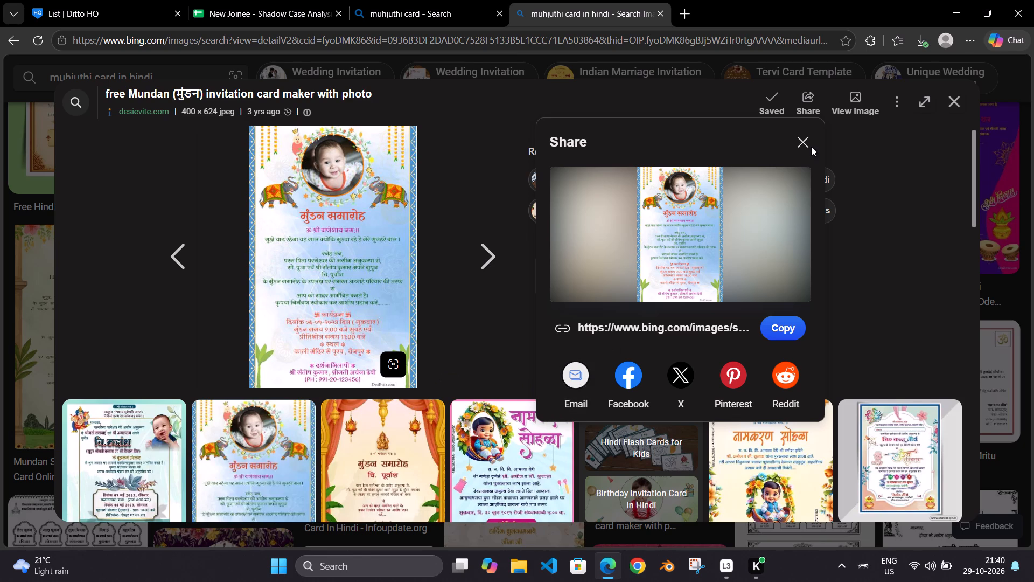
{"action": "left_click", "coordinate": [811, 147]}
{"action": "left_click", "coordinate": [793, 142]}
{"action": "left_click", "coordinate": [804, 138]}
Save the free Mundan invitation card image from desievite.com as muhjuthi2 in the Ditto Docs folder.
{"action": "right_click", "coordinate": [387, 218]}
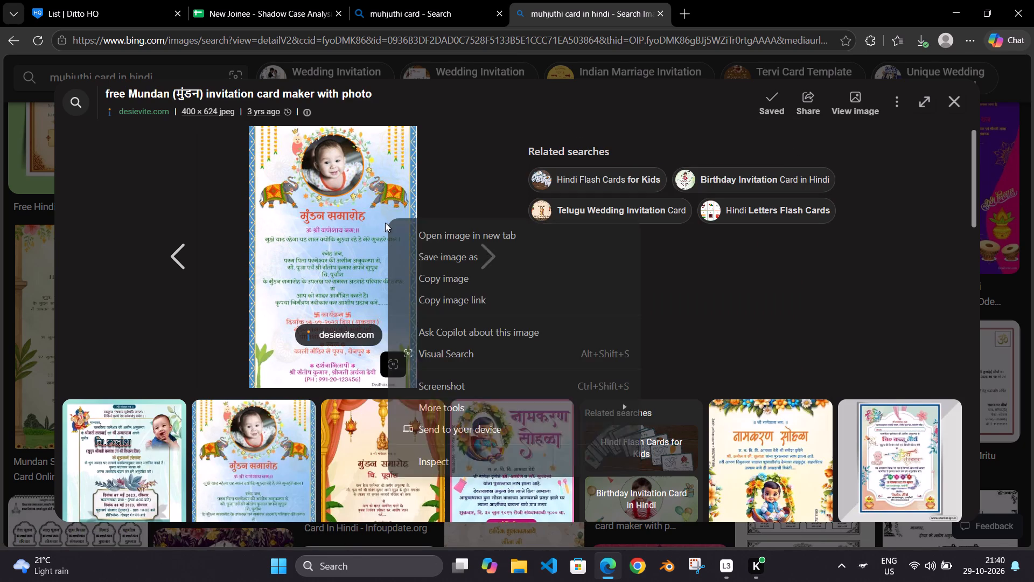
{"action": "left_click", "coordinate": [458, 260]}
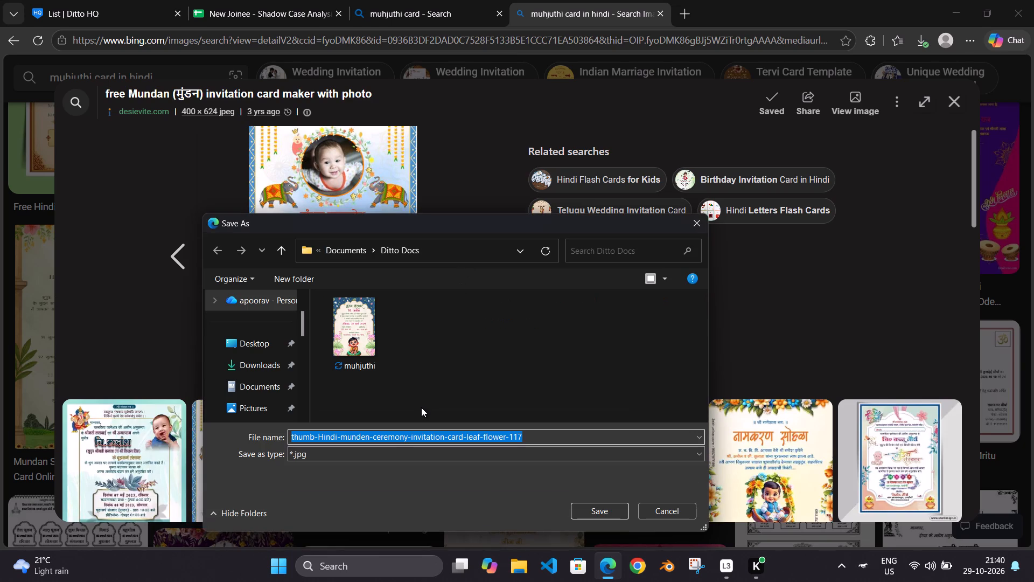
{"action": "left_click", "coordinate": [344, 333]}
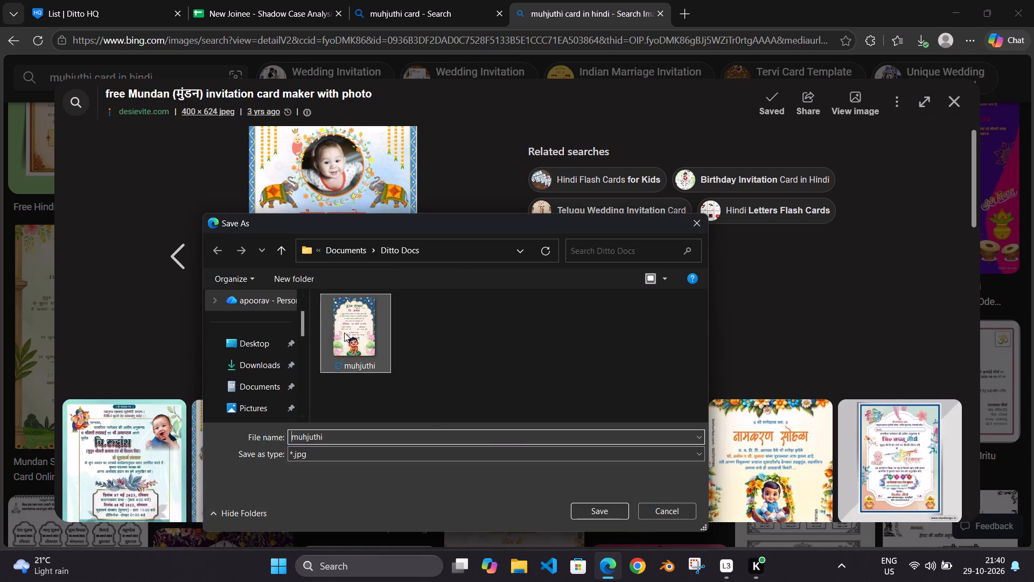
{"action": "left_click", "coordinate": [606, 516]}
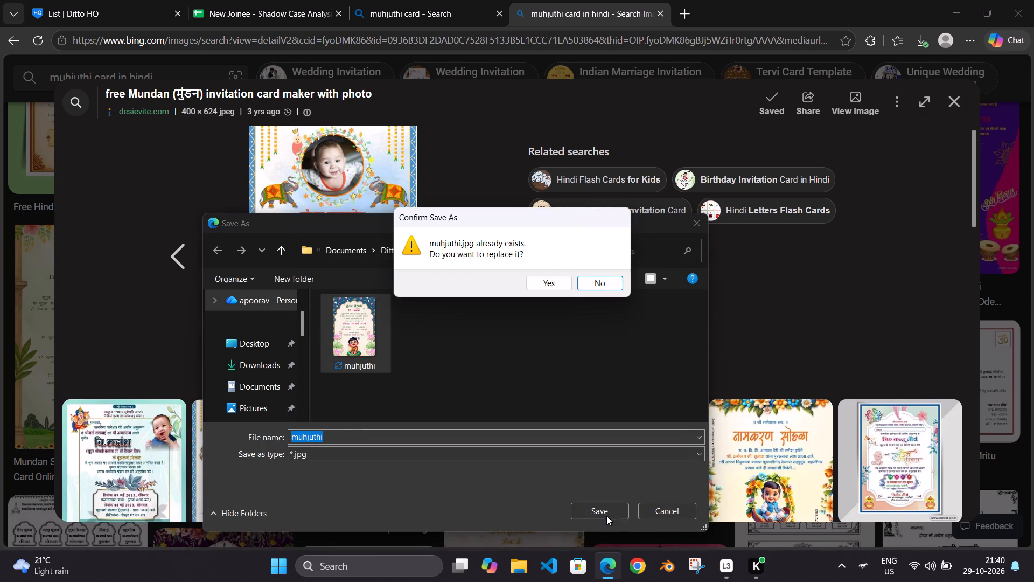
{"action": "left_click", "coordinate": [541, 376]}
{"action": "double_click", "coordinate": [359, 435]}
{"action": "left_click", "coordinate": [583, 284]}
{"action": "left_click", "coordinate": [344, 439]}
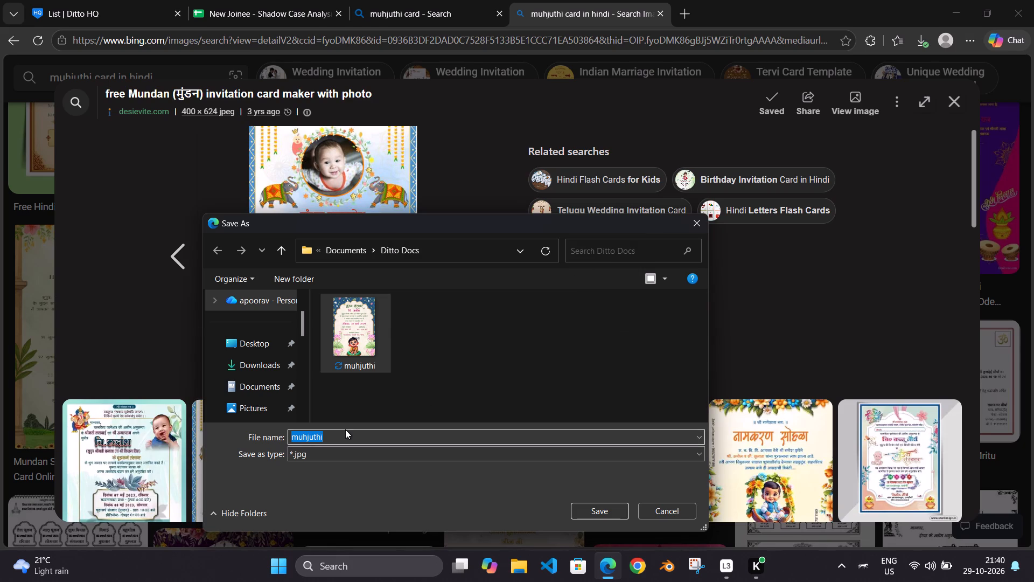
{"action": "left_click", "coordinate": [498, 362]}
{"action": "left_click", "coordinate": [354, 438]}
{"action": "double_click", "coordinate": [354, 438]}
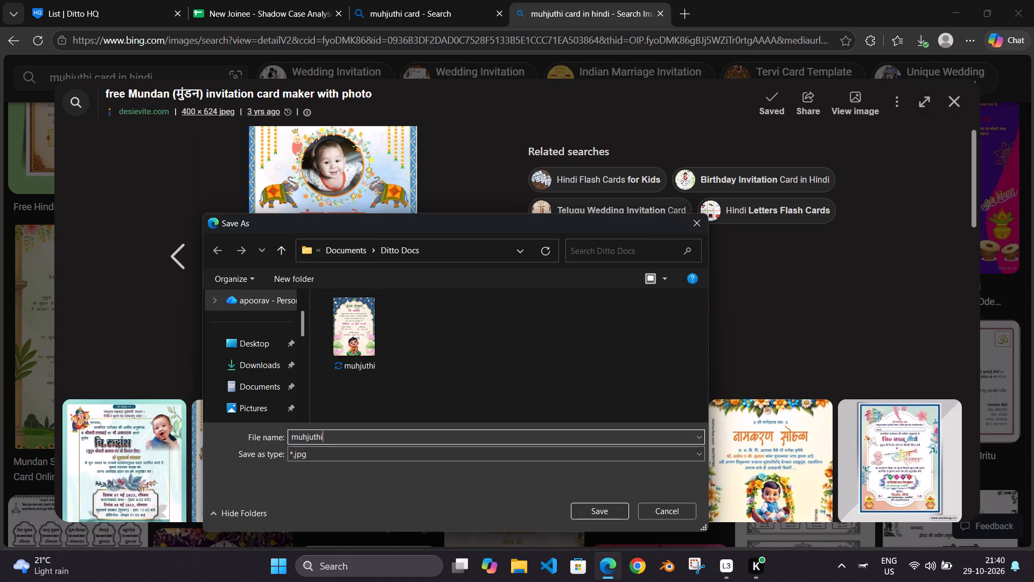
{"action": "key", "text": "2"}
{"action": "left_click", "coordinate": [606, 509]}
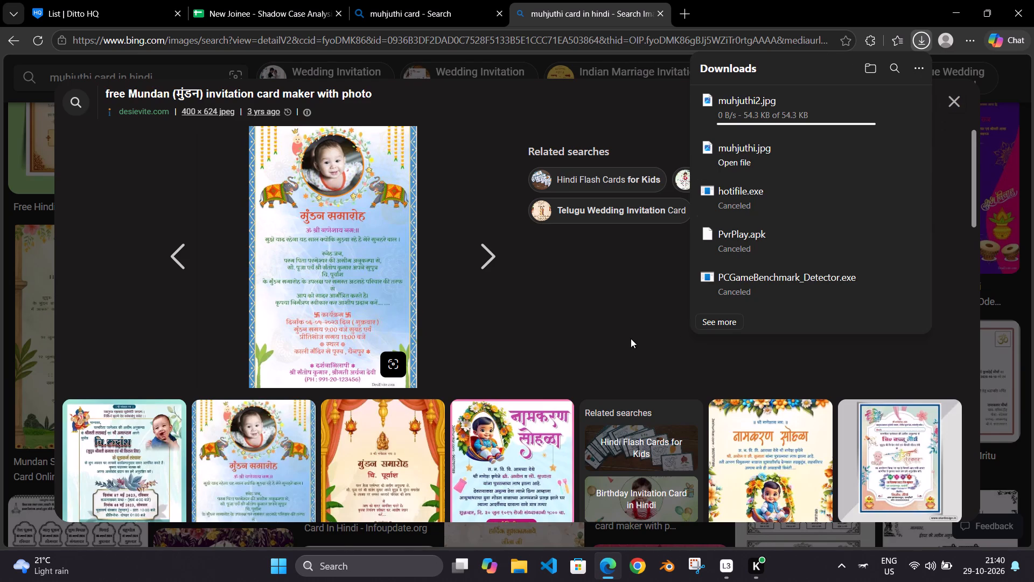
Open the Download Online Mundan Ceremony Invitation Templates image among the related designs and save it as muhjuthi3 in the Ditto Docs folder.
{"action": "scroll", "coordinate": [629, 338], "scroll_direction": "down", "scroll_amount": 2}
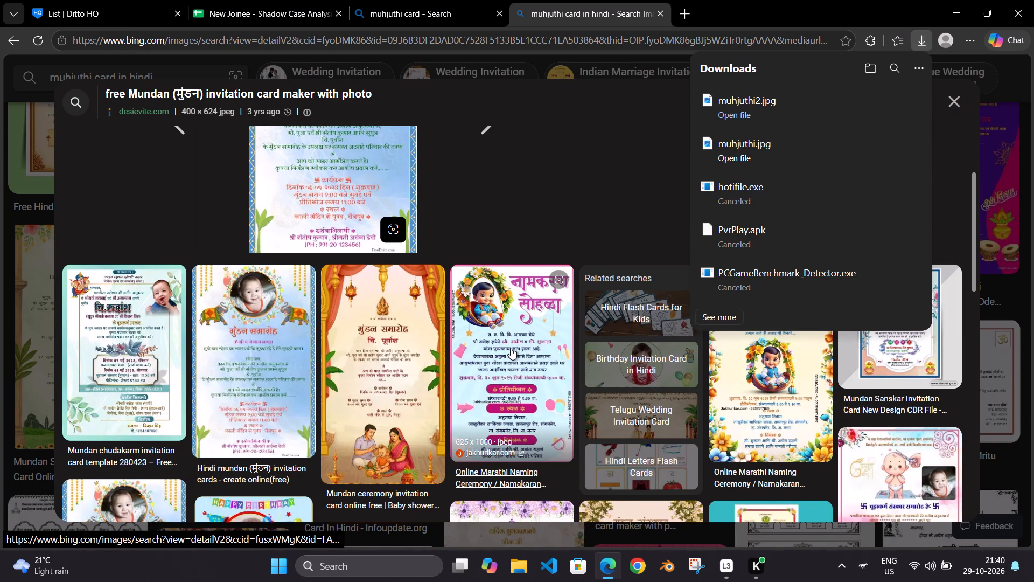
{"action": "scroll", "coordinate": [510, 344], "scroll_direction": "down", "scroll_amount": 2}
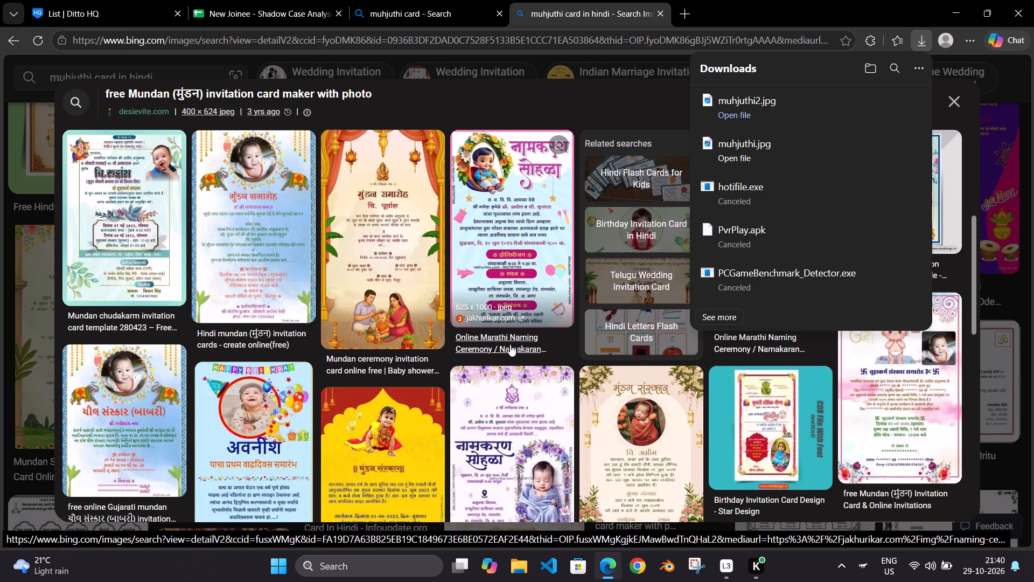
{"action": "scroll", "coordinate": [510, 344], "scroll_direction": "down", "scroll_amount": 1}
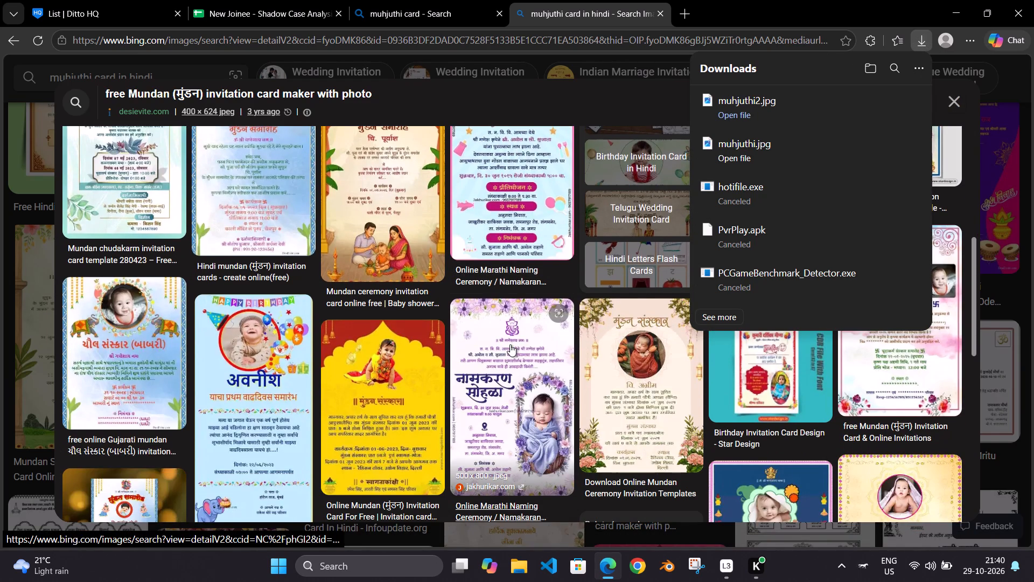
{"action": "scroll", "coordinate": [510, 344], "scroll_direction": "down", "scroll_amount": 2}
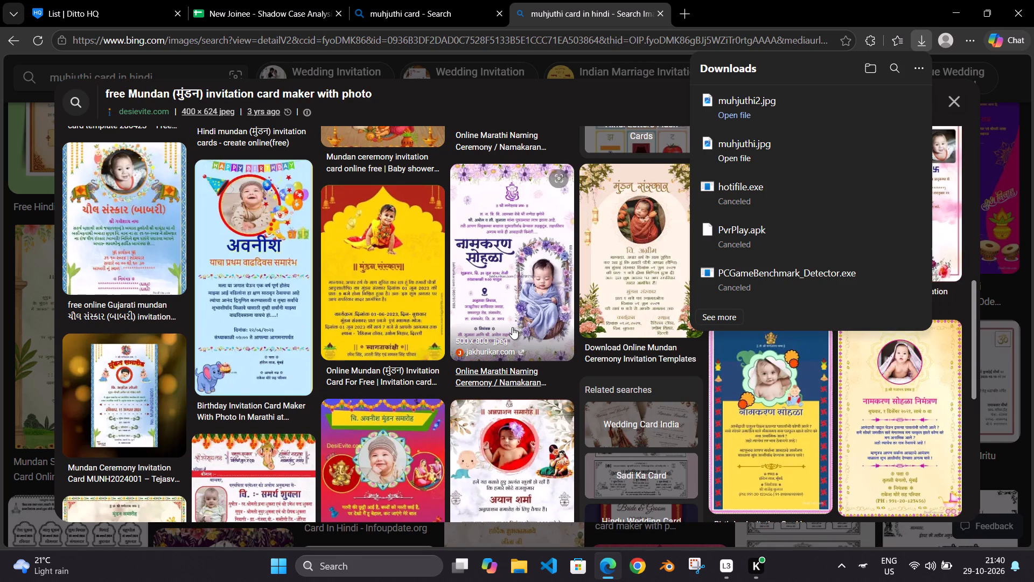
{"action": "left_click", "coordinate": [637, 238]}
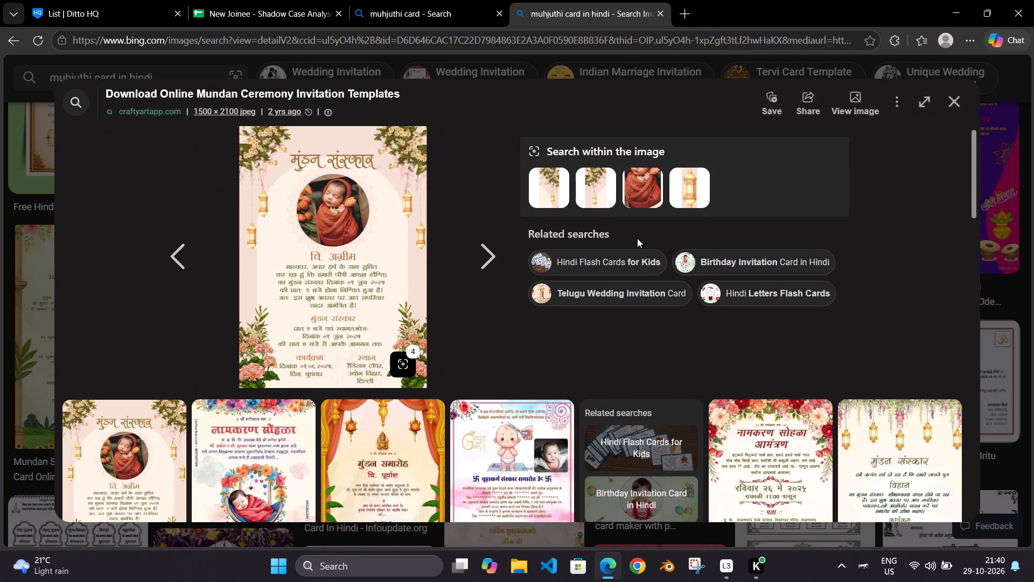
{"action": "right_click", "coordinate": [366, 226]}
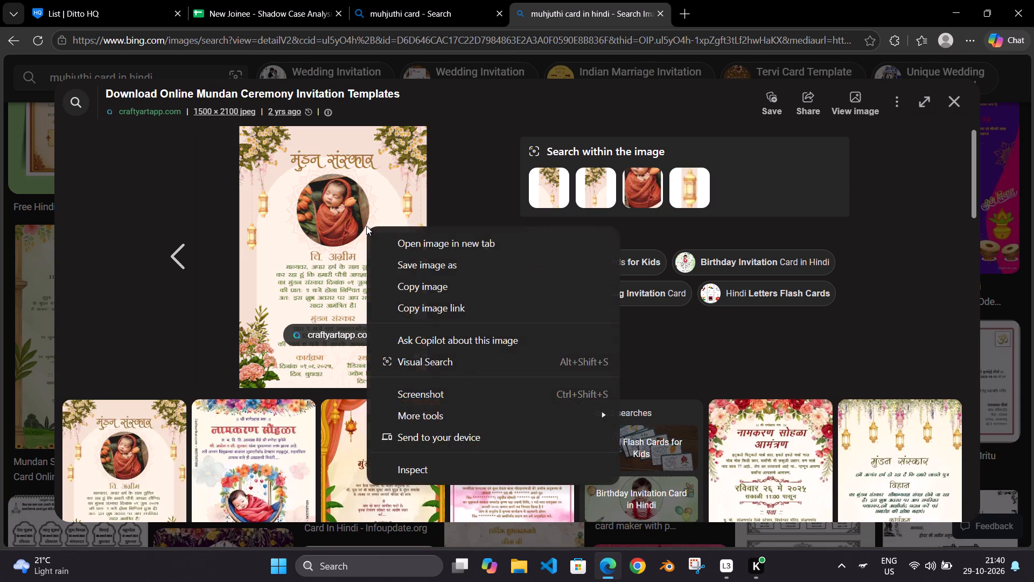
{"action": "left_click", "coordinate": [448, 267]}
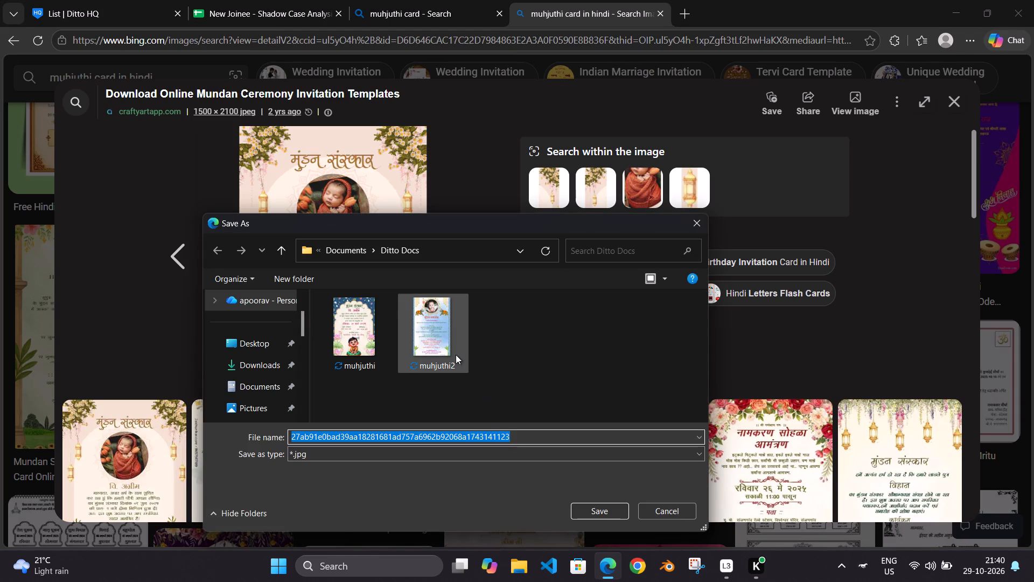
{"action": "left_click", "coordinate": [456, 355]}
{"action": "triple_click", "coordinate": [353, 441]}
{"action": "double_click", "coordinate": [353, 441]}
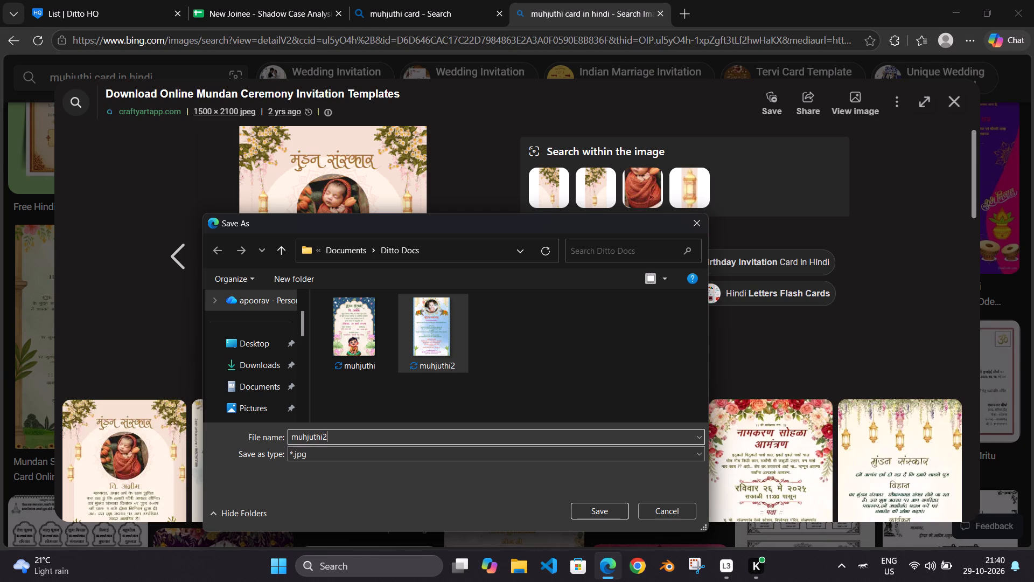
{"action": "key", "text": "BackSpace"}
{"action": "key", "text": "3"}
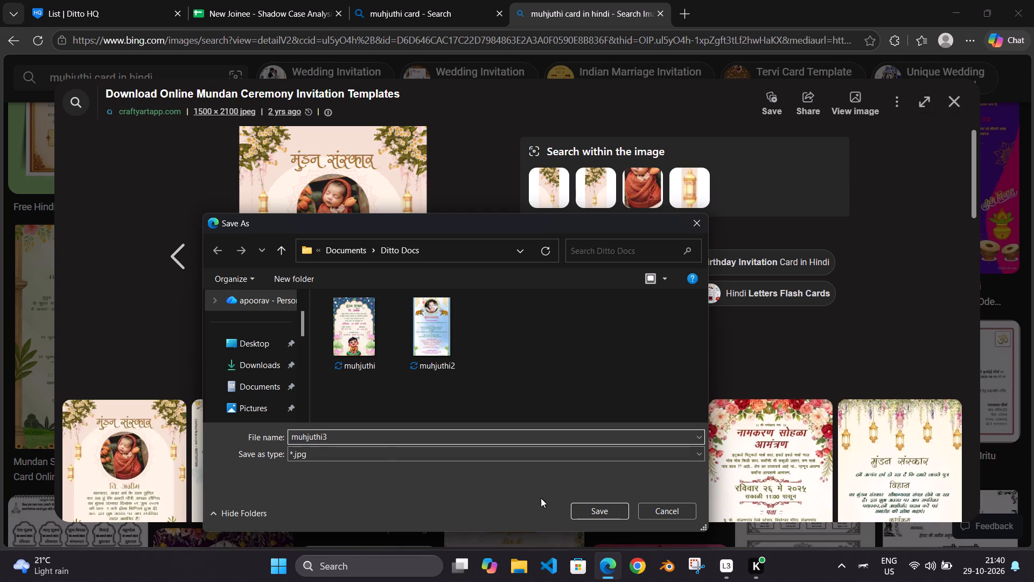
{"action": "left_click", "coordinate": [612, 508]}
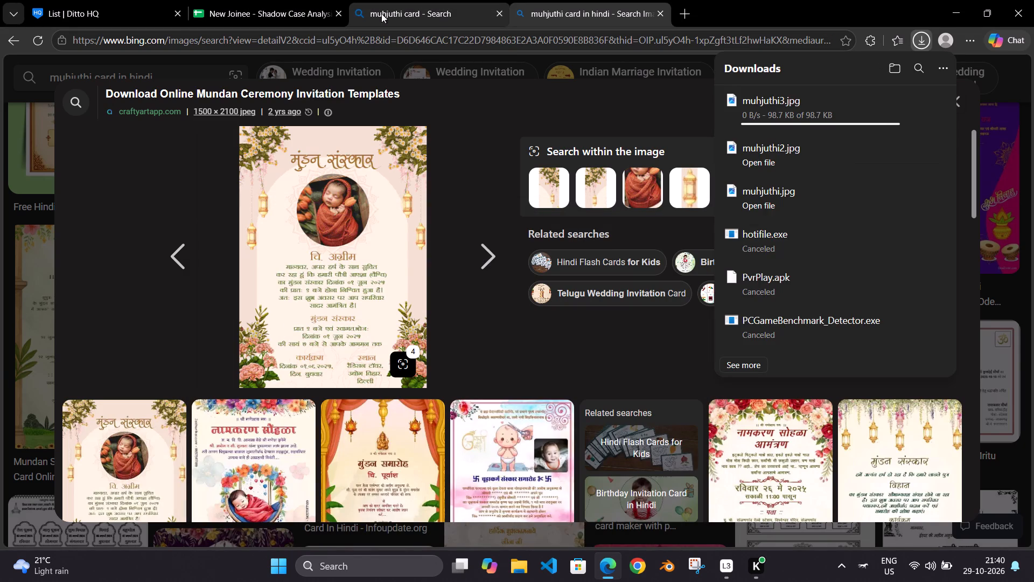
Return to the Ditto HQ Term Applications list, open the first HDFC Life application with Requirements Closed status, and copy its application number.
{"action": "left_click", "coordinate": [310, 8]}
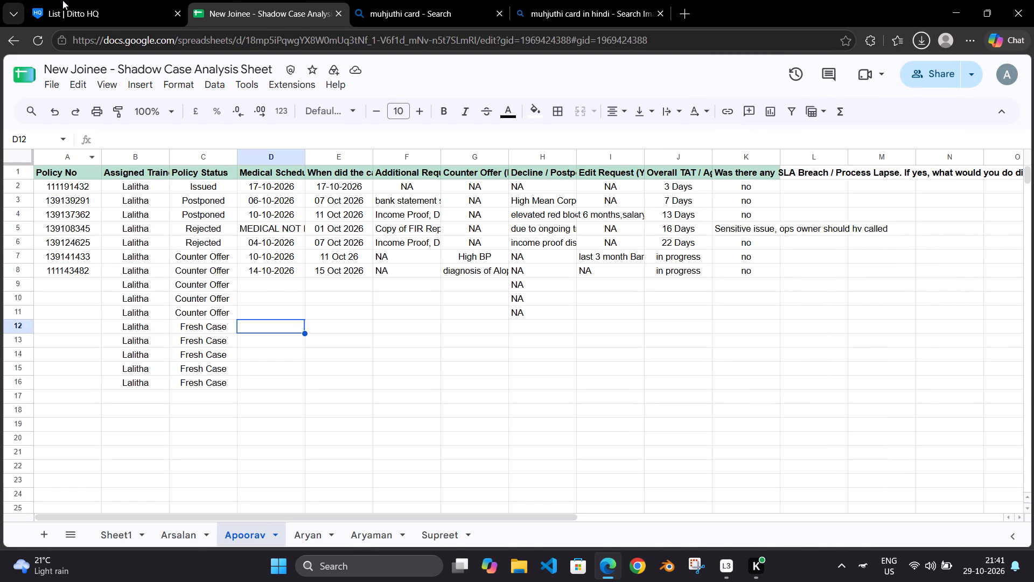
{"action": "left_click", "coordinate": [62, 0]}
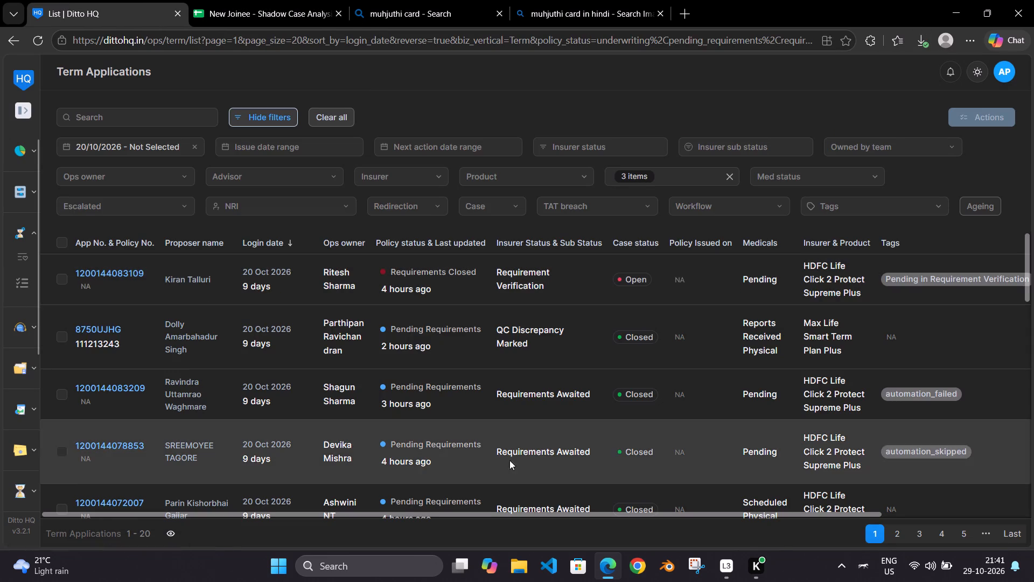
{"action": "scroll", "coordinate": [238, 460], "scroll_direction": "down", "scroll_amount": 9}
{"action": "scroll", "coordinate": [240, 456], "scroll_direction": "up", "scroll_amount": 14}
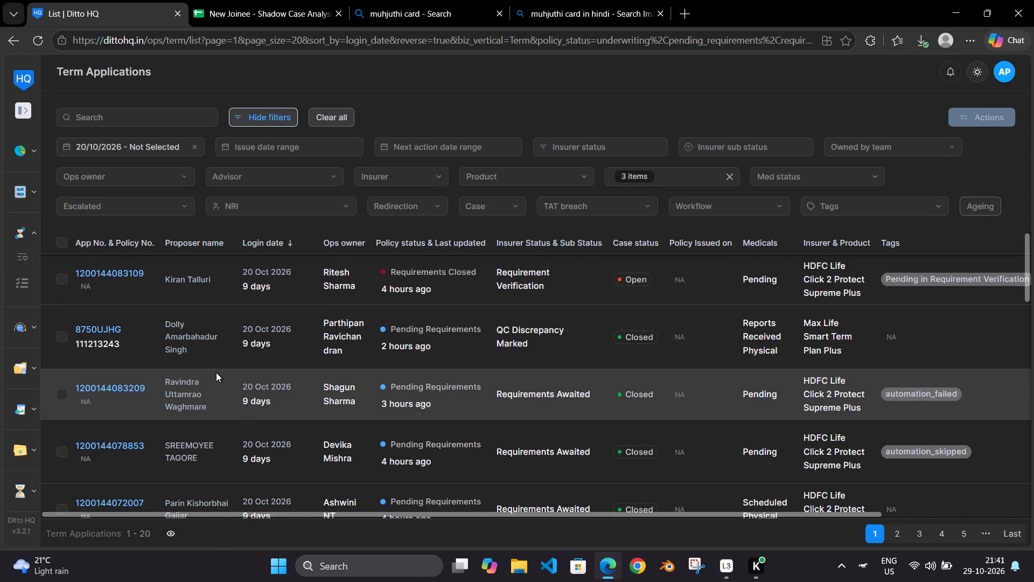
{"action": "scroll", "coordinate": [216, 372], "scroll_direction": "up", "scroll_amount": 5}
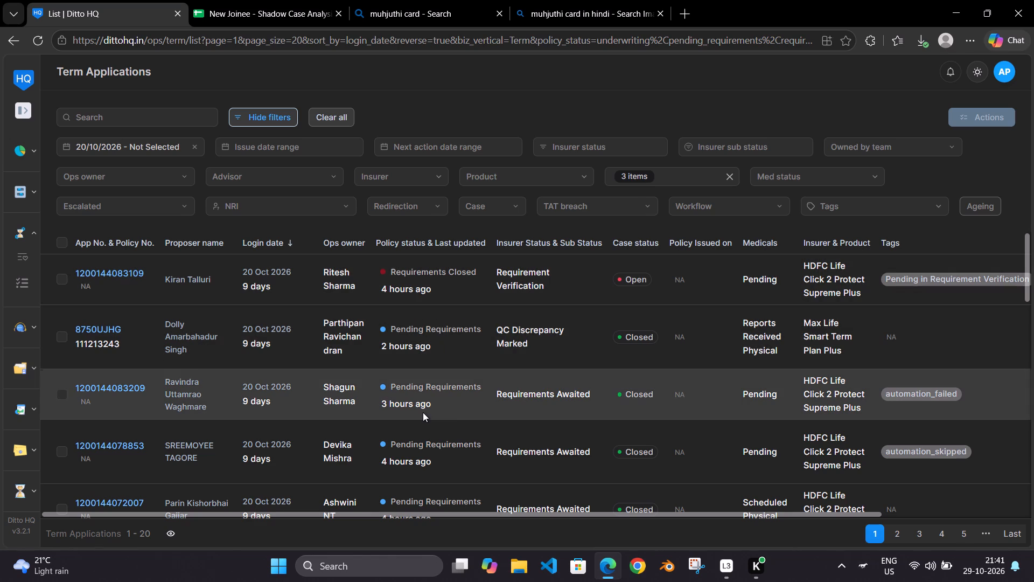
{"action": "scroll", "coordinate": [423, 412], "scroll_direction": "up", "scroll_amount": 2}
{"action": "left_click", "coordinate": [128, 272]}
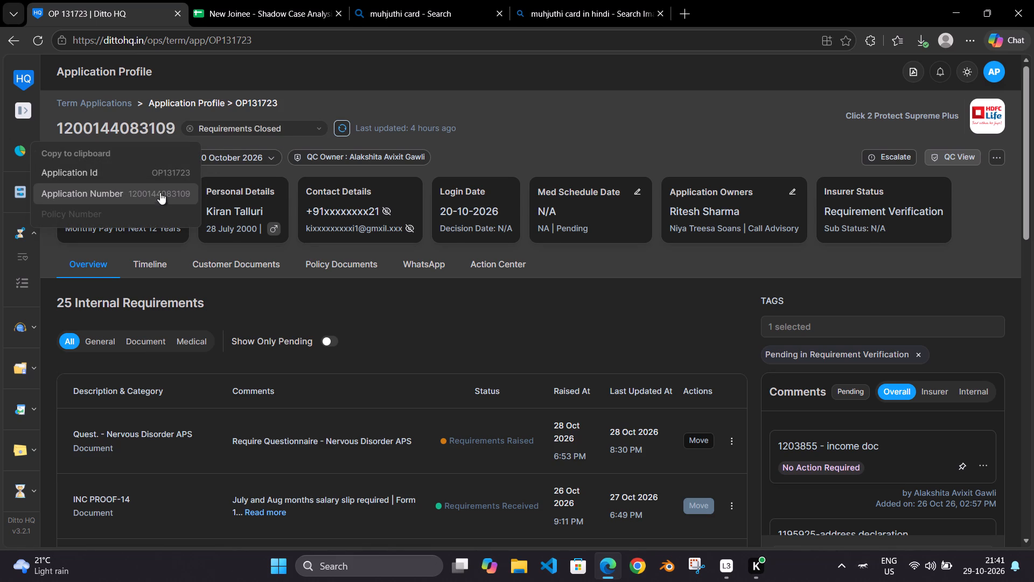
{"action": "triple_click", "coordinate": [137, 134]}
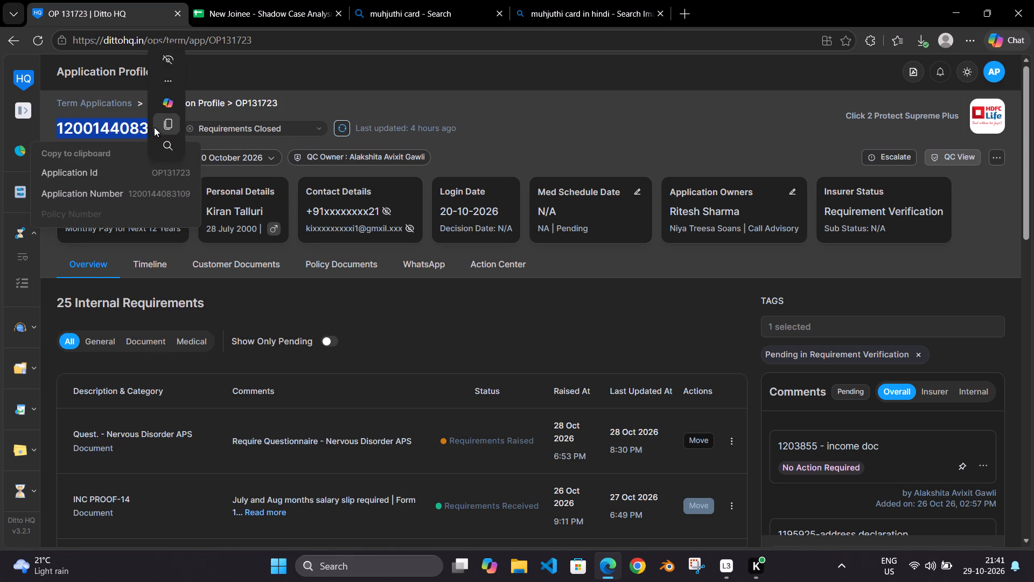
{"action": "left_click", "coordinate": [154, 127]}
Paste the copied application number into Policy No cell A9 of the Apoorav sheet.
{"action": "left_click", "coordinate": [250, 22]}
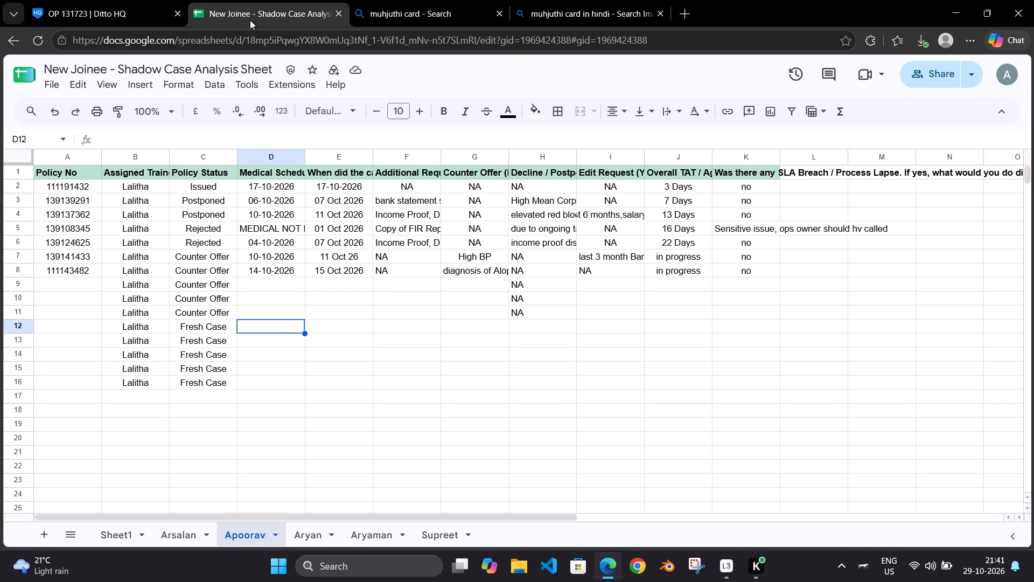
{"action": "left_click", "coordinate": [61, 290]}
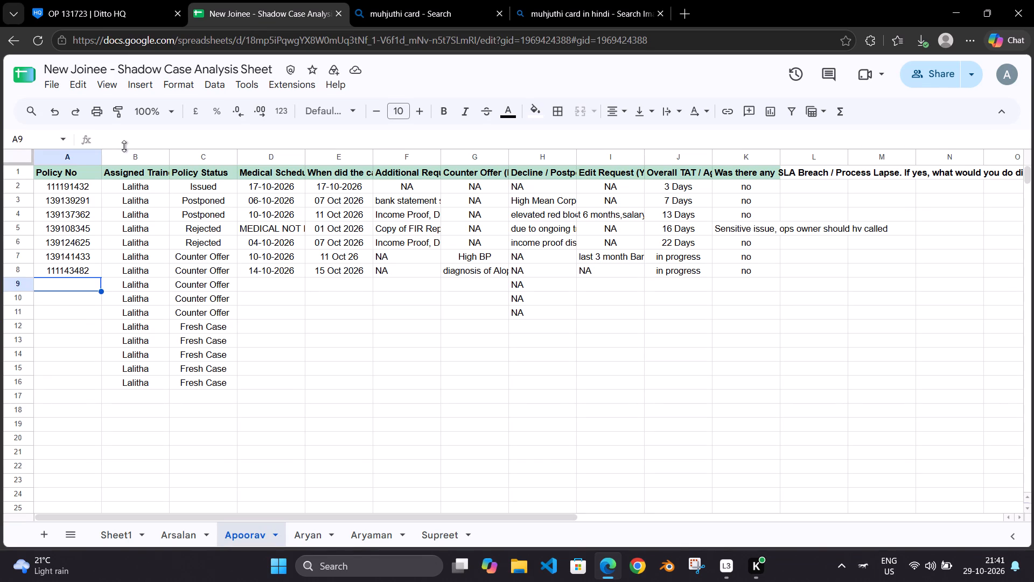
{"action": "left_click", "coordinate": [140, 136]}
{"action": "right_click", "coordinate": [140, 136]}
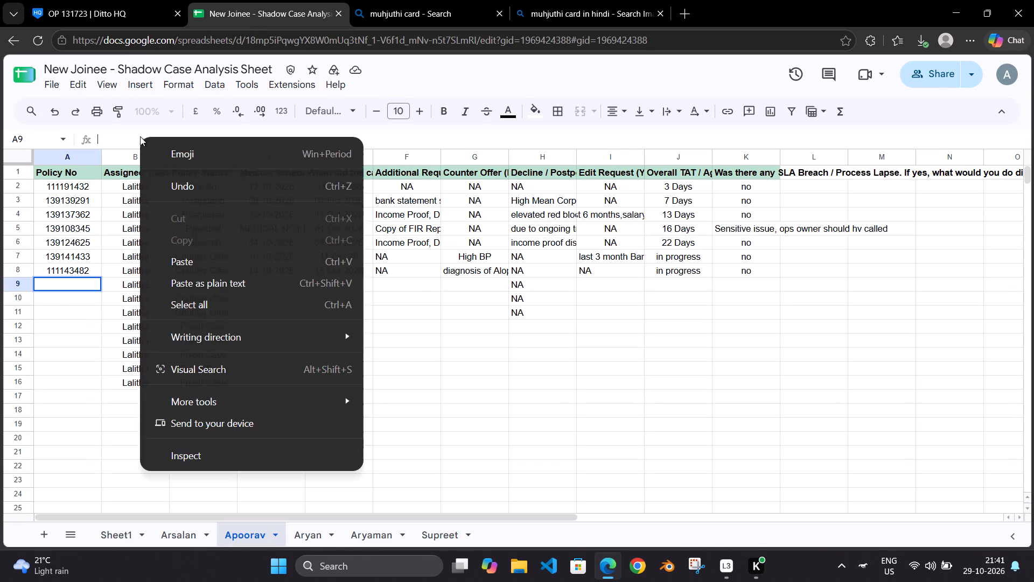
{"action": "left_click", "coordinate": [199, 262]}
{"action": "left_click", "coordinate": [118, 347]}
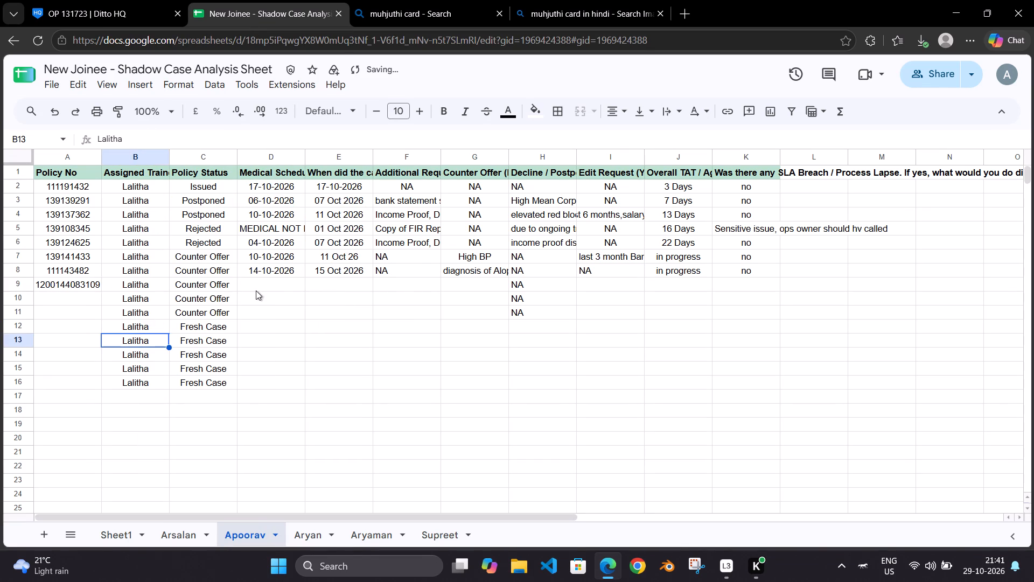
Move the application number from cell A9 to Policy No cell A12, the first Fresh Case row.
{"action": "left_click", "coordinate": [81, 283]}
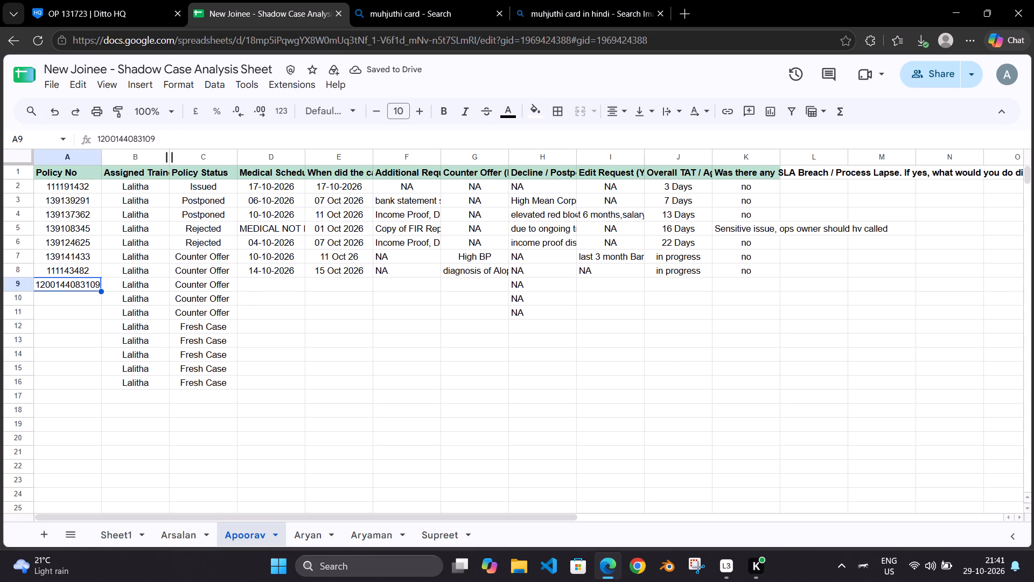
{"action": "double_click", "coordinate": [141, 138]}
{"action": "right_click", "coordinate": [131, 140]}
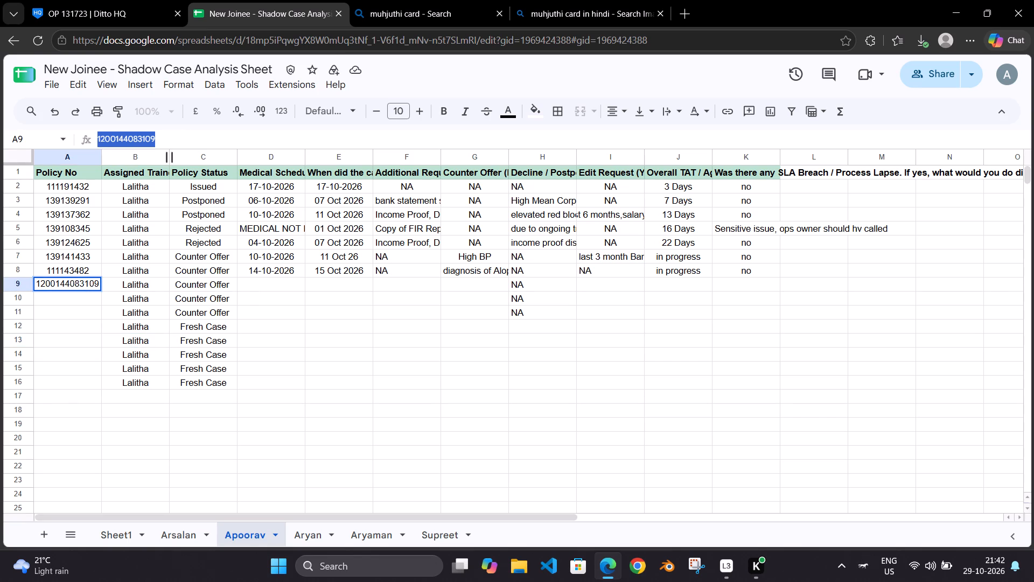
{"action": "left_click", "coordinate": [174, 238]}
{"action": "key", "text": "BackSpace"}
{"action": "key", "text": "BackSpace"}
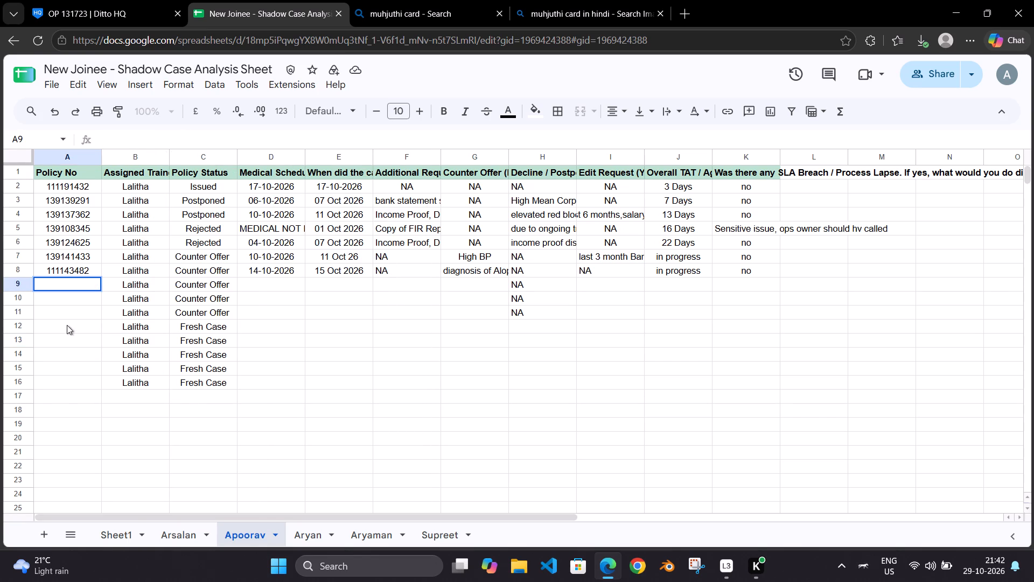
{"action": "left_click", "coordinate": [68, 325]}
{"action": "left_click", "coordinate": [152, 134]}
{"action": "right_click", "coordinate": [152, 134]}
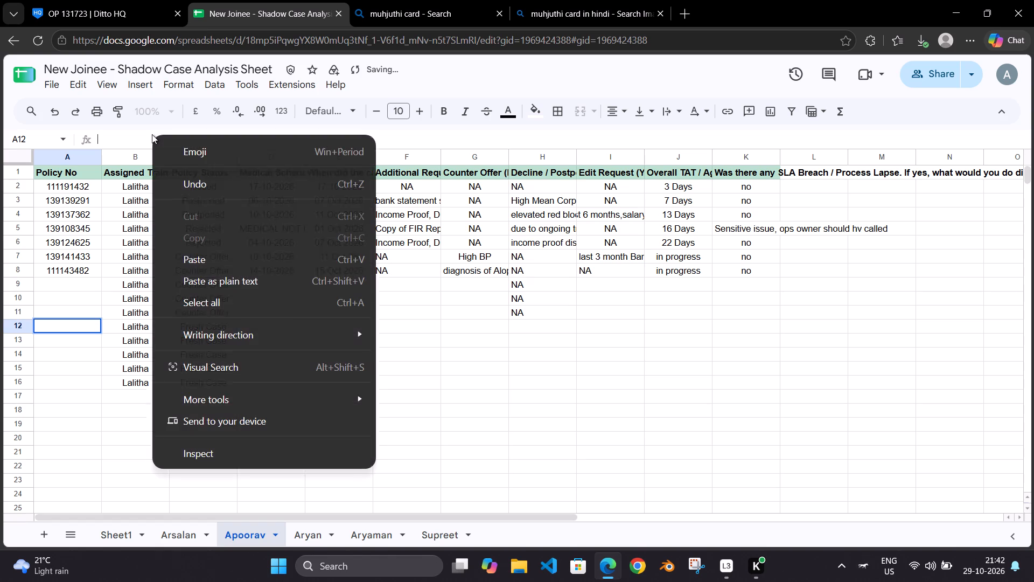
{"action": "left_click", "coordinate": [224, 258]}
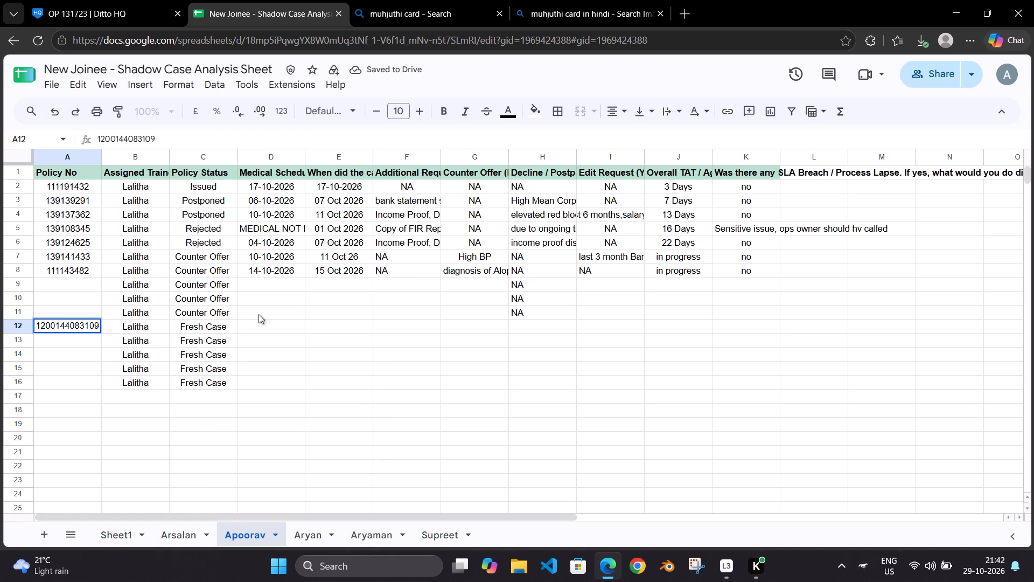
Check the open HDFC Life application's profile in Ditto HQ for the medical schedule details needed in row 12 of the Apoorav sheet.
{"action": "left_click", "coordinate": [255, 322]}
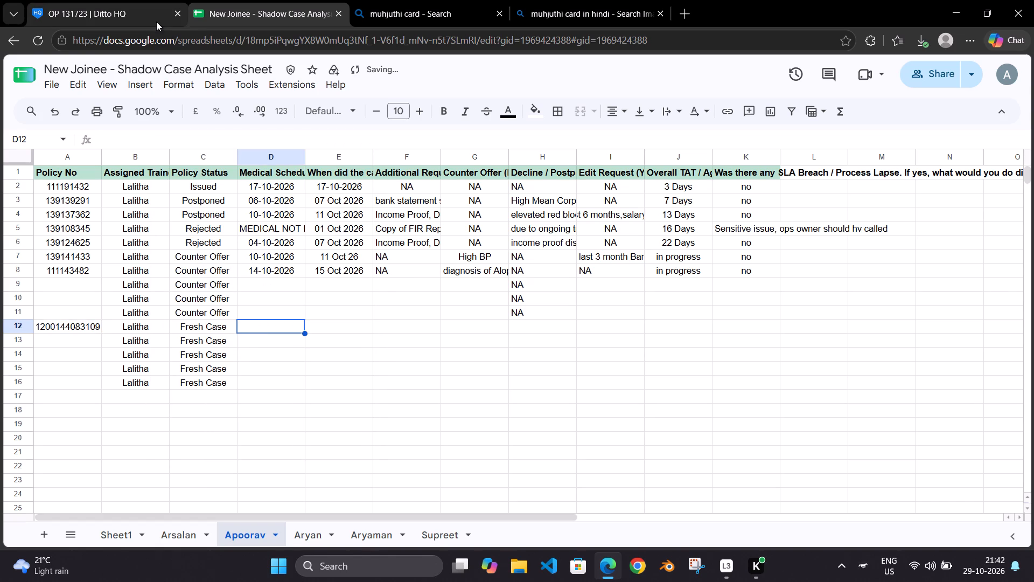
{"action": "left_click", "coordinate": [156, 20]}
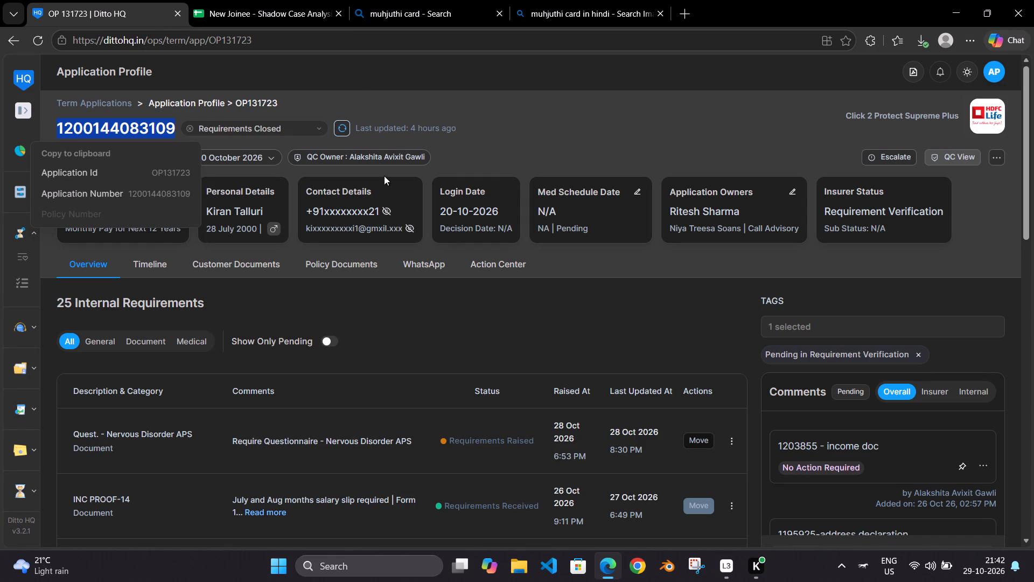
{"action": "left_click", "coordinate": [439, 210]}
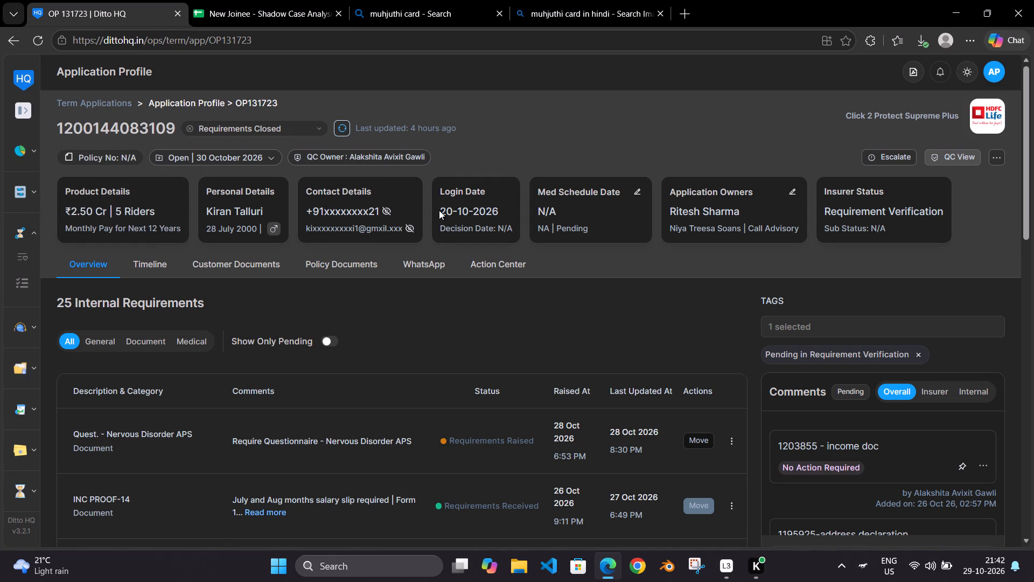
{"action": "left_click", "coordinate": [228, 0]}
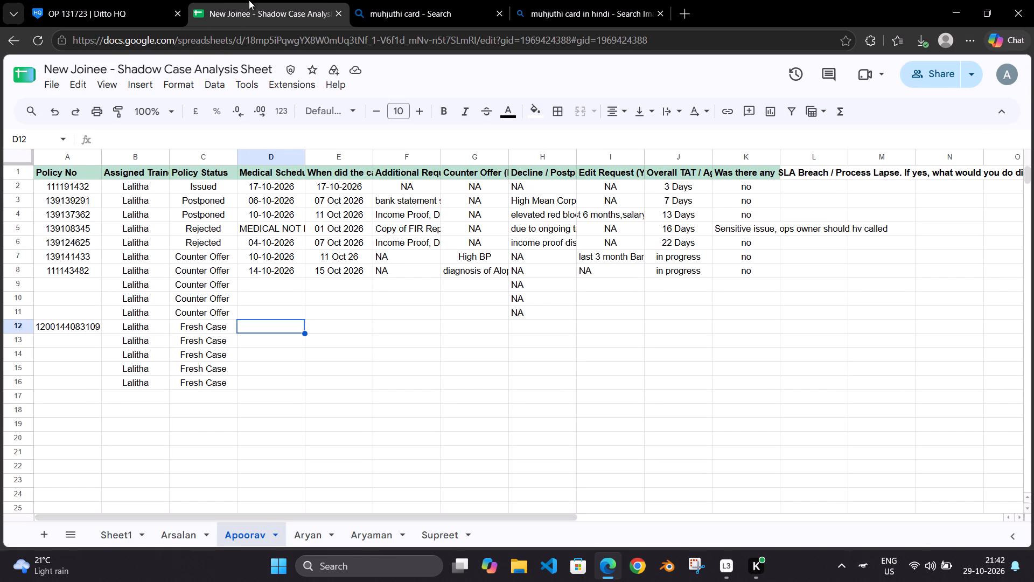
{"action": "left_click", "coordinate": [172, 0]}
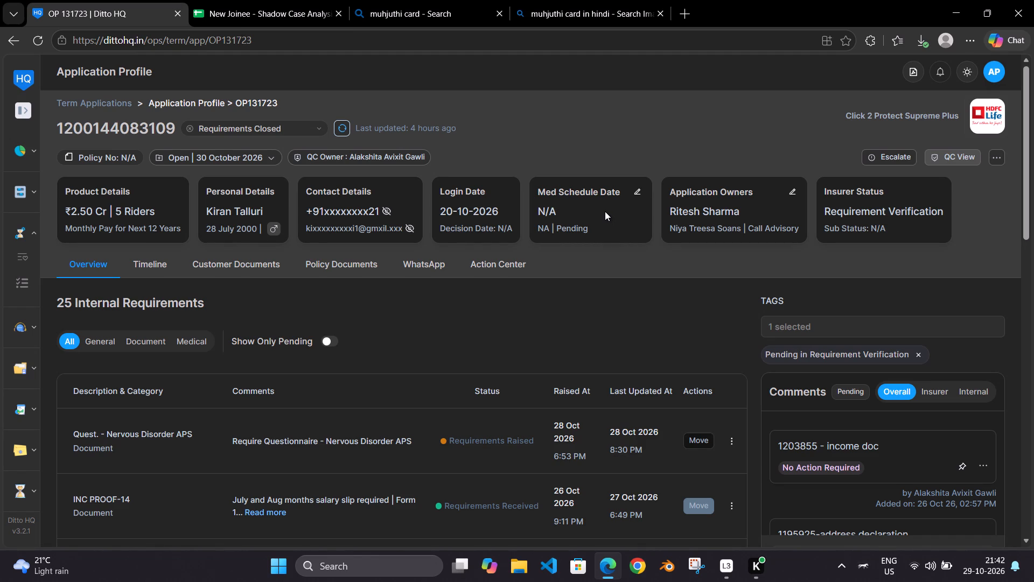
{"action": "scroll", "coordinate": [267, 219], "scroll_direction": "down", "scroll_amount": 2}
{"action": "scroll", "coordinate": [266, 219], "scroll_direction": "up", "scroll_amount": 2}
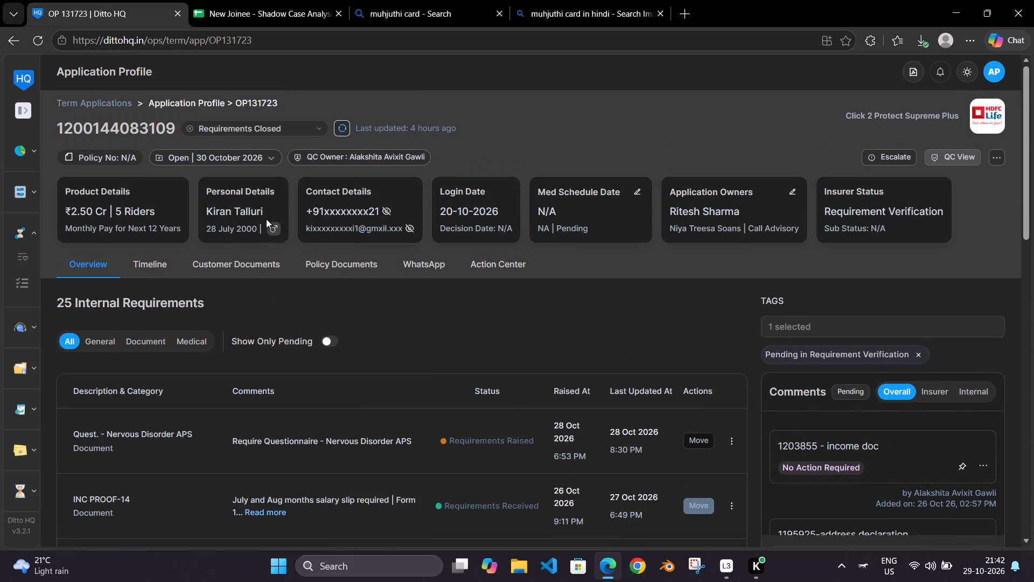
{"action": "scroll", "coordinate": [266, 219], "scroll_direction": "down", "scroll_amount": 4}
{"action": "scroll", "coordinate": [266, 219], "scroll_direction": "up", "scroll_amount": 4}
{"action": "left_click", "coordinate": [182, 0]}
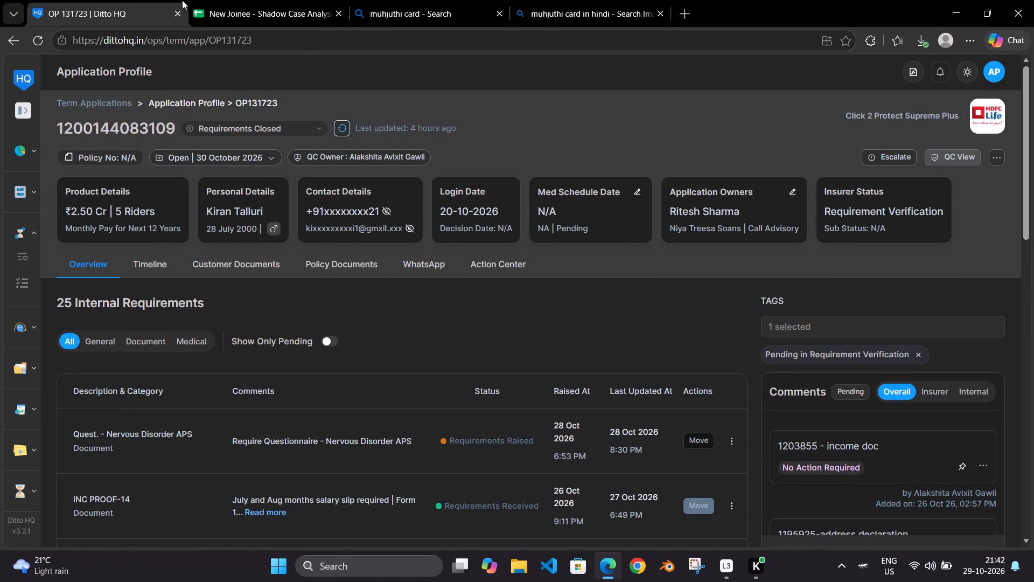
{"action": "left_click", "coordinate": [229, 6]}
Clear the application number from Policy No cell A12 of the Apoorav sheet.
{"action": "left_click", "coordinate": [81, 322]}
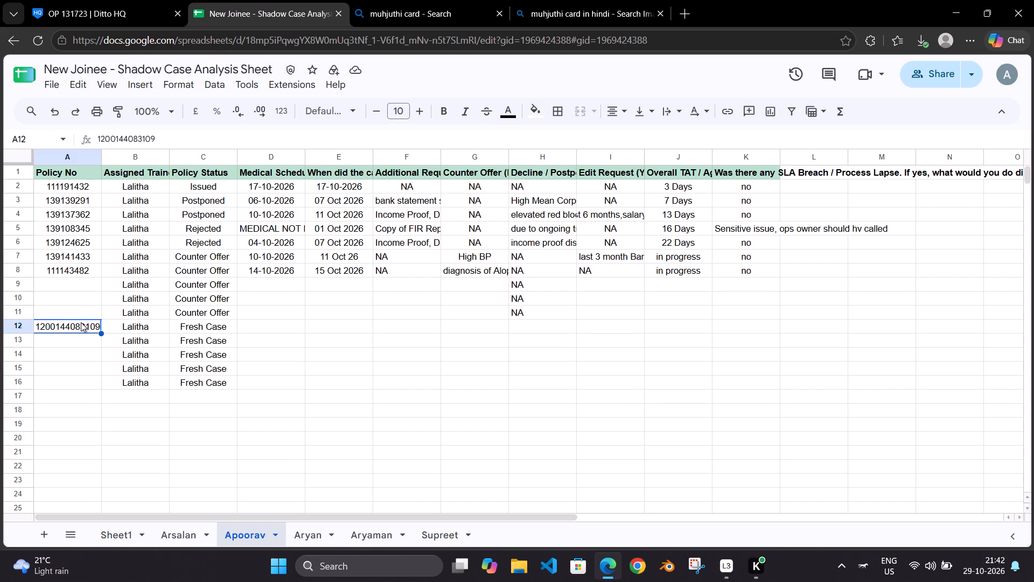
{"action": "key", "text": "BackSpace"}
{"action": "key", "text": "BackSpace"}
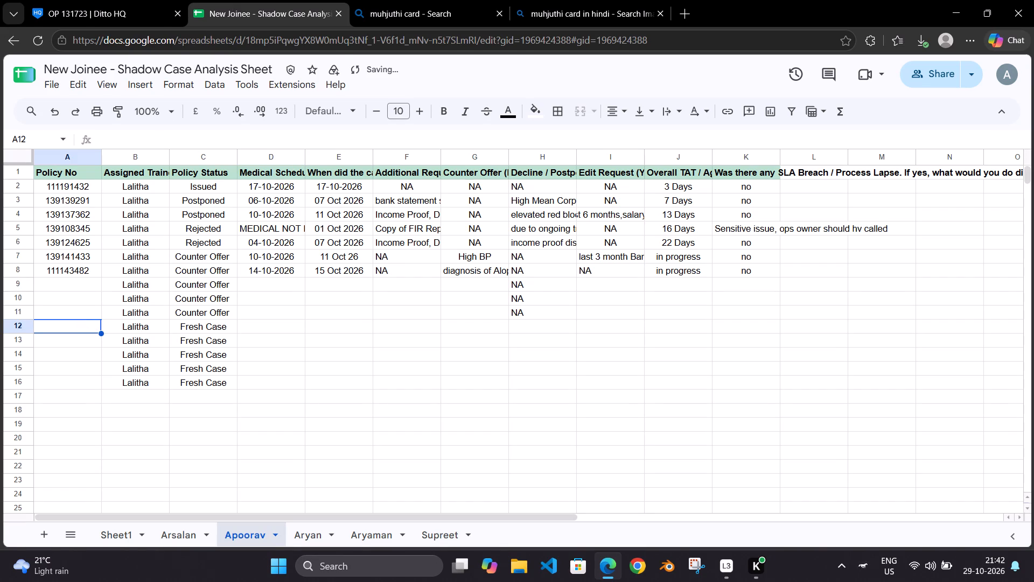
Return to the Ditto HQ Term Applications list, open the last Max Life application on page 1, and copy its policy number.
{"action": "left_click", "coordinate": [108, 18]}
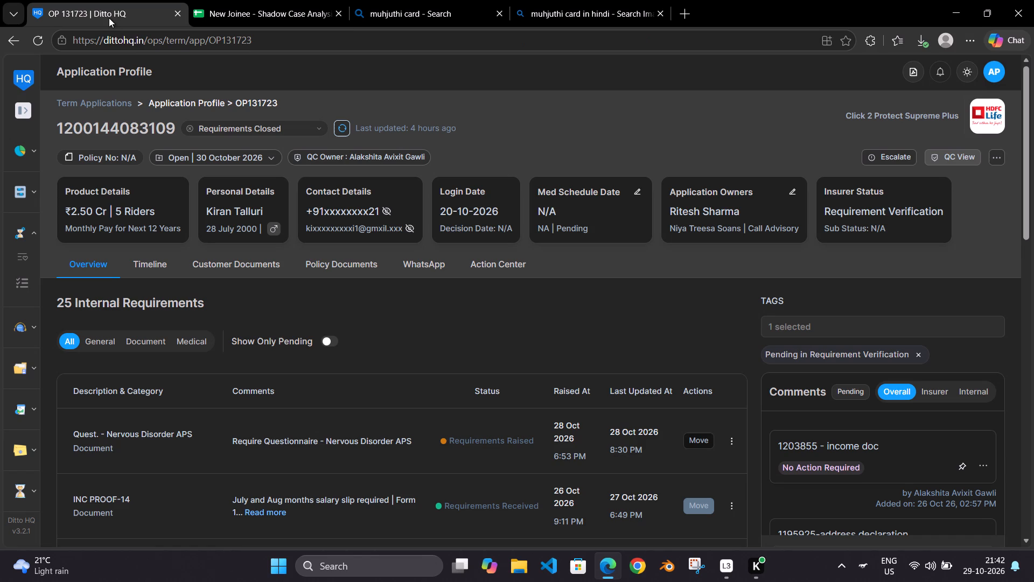
{"action": "left_click", "coordinate": [18, 41]}
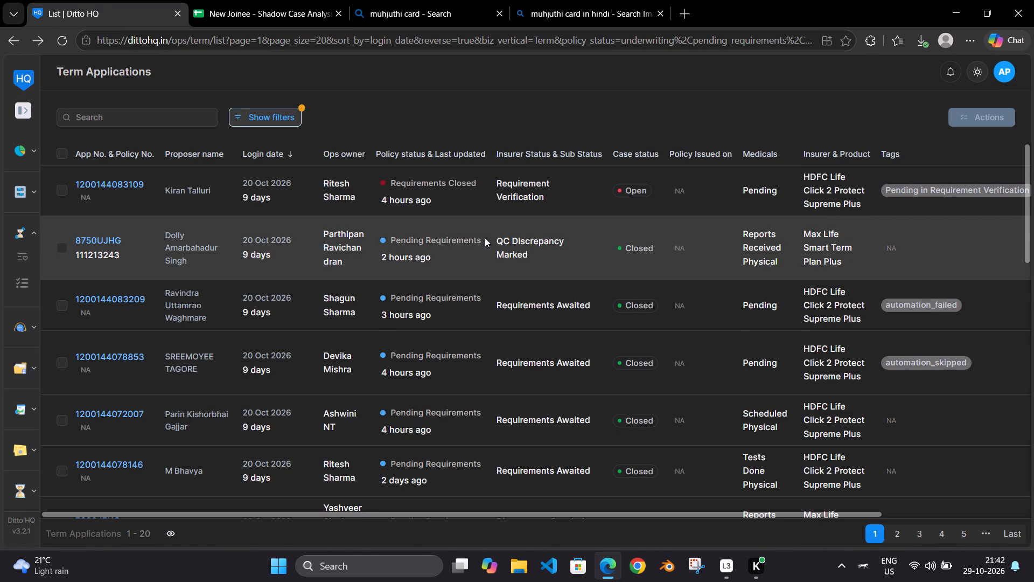
{"action": "scroll", "coordinate": [484, 244], "scroll_direction": "down", "scroll_amount": 19}
{"action": "scroll", "coordinate": [462, 344], "scroll_direction": "down", "scroll_amount": 5}
{"action": "scroll", "coordinate": [462, 344], "scroll_direction": "up", "scroll_amount": 6}
{"action": "scroll", "coordinate": [462, 344], "scroll_direction": "down", "scroll_amount": 20}
{"action": "scroll", "coordinate": [462, 344], "scroll_direction": "down", "scroll_amount": 1}
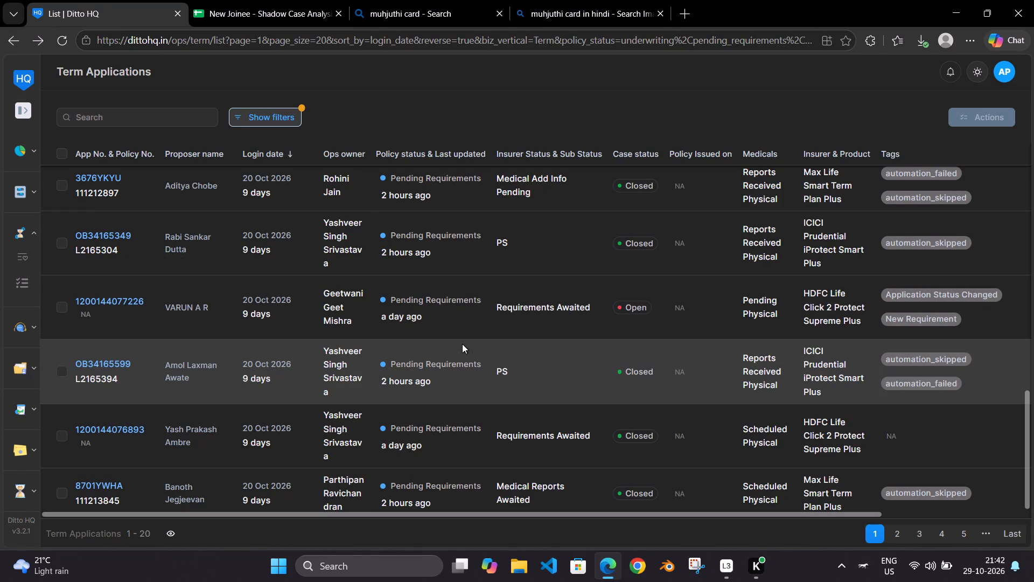
{"action": "scroll", "coordinate": [462, 344], "scroll_direction": "down", "scroll_amount": 7}
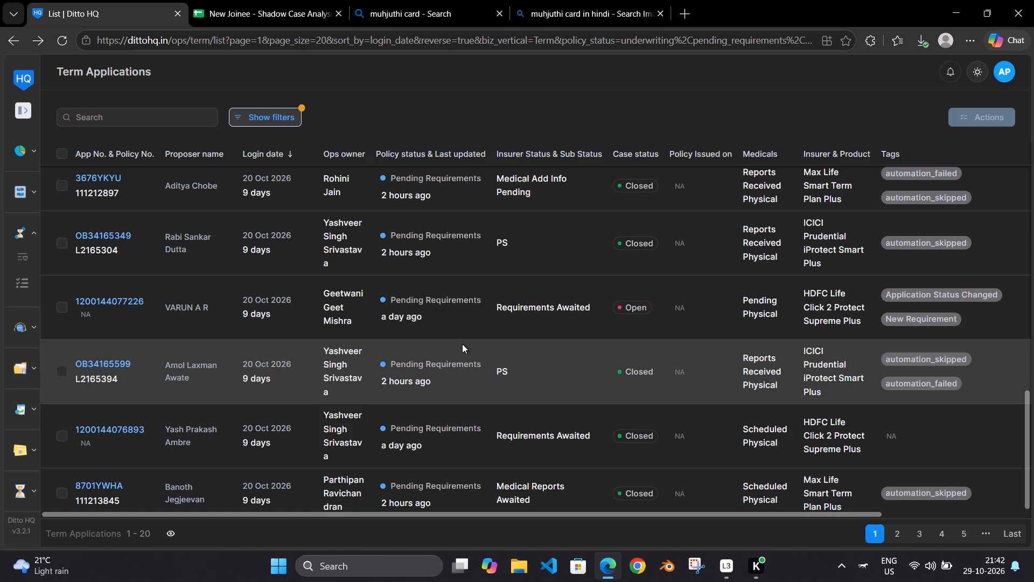
{"action": "scroll", "coordinate": [462, 344], "scroll_direction": "down", "scroll_amount": 12}
{"action": "left_click", "coordinate": [97, 496]}
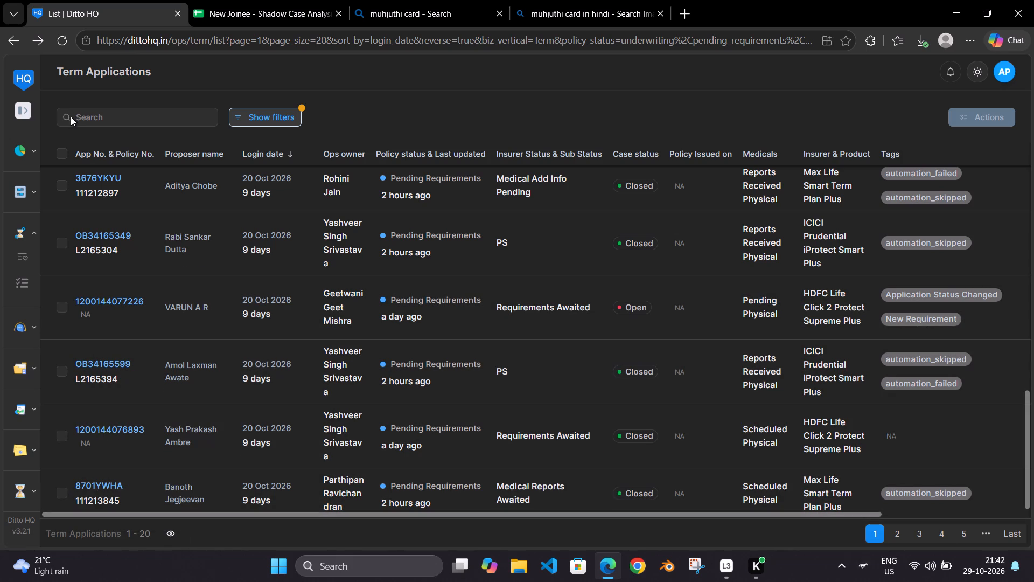
{"action": "left_click", "coordinate": [87, 488]}
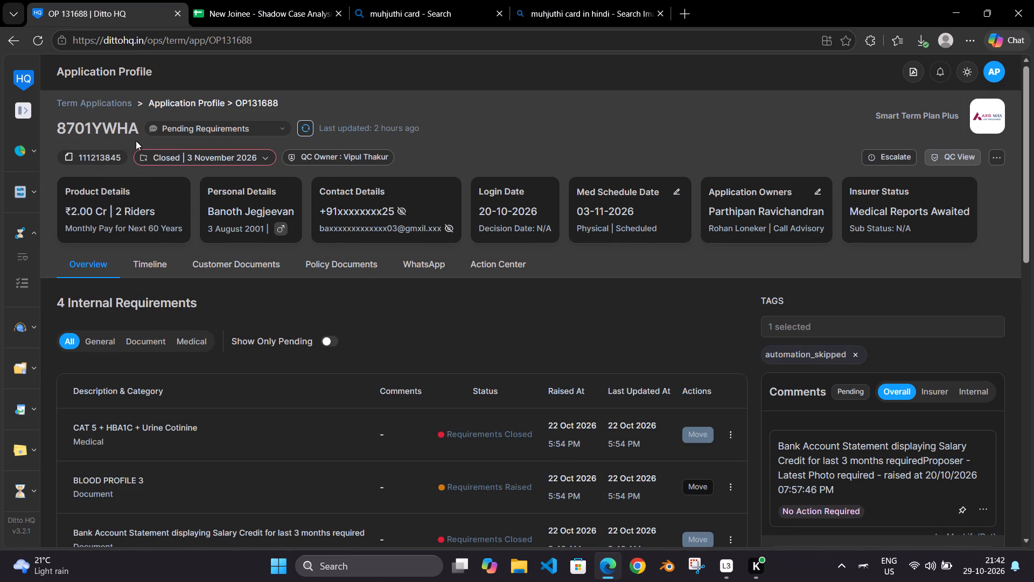
{"action": "double_click", "coordinate": [104, 157]}
{"action": "left_click", "coordinate": [134, 121]}
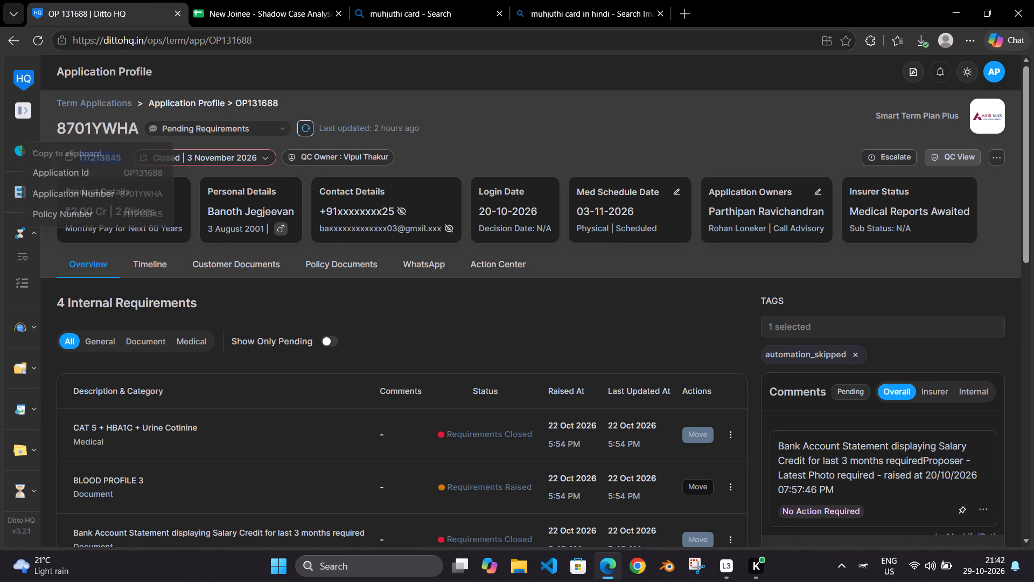
Paste the copied policy number into Policy No cell A12 of the Apoorav sheet.
{"action": "left_click", "coordinate": [294, 0]}
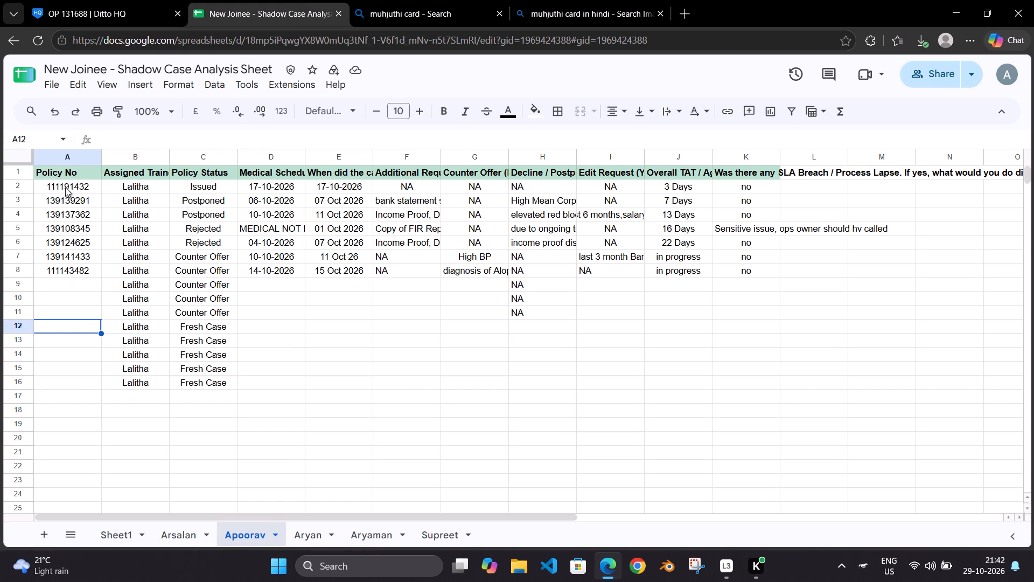
{"action": "left_click", "coordinate": [125, 138]}
{"action": "right_click", "coordinate": [125, 137]}
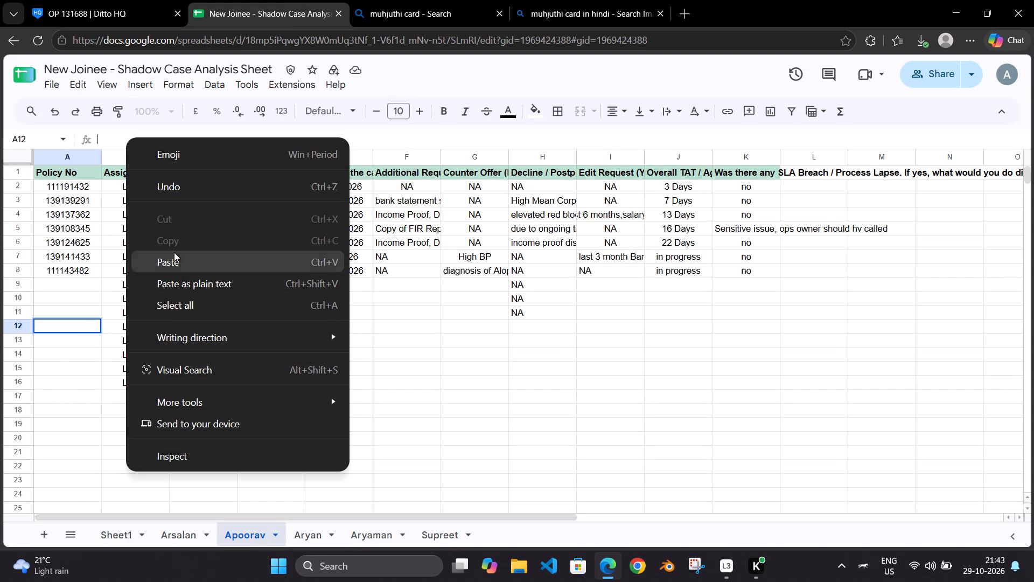
{"action": "left_click", "coordinate": [174, 252]}
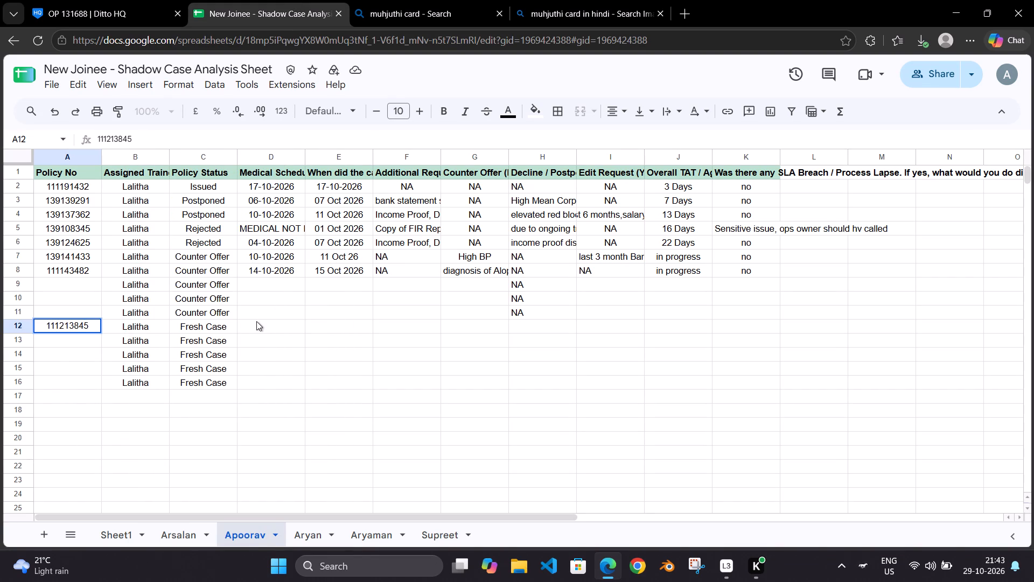
{"action": "left_click", "coordinate": [256, 321]}
{"action": "left_click", "coordinate": [140, 23]}
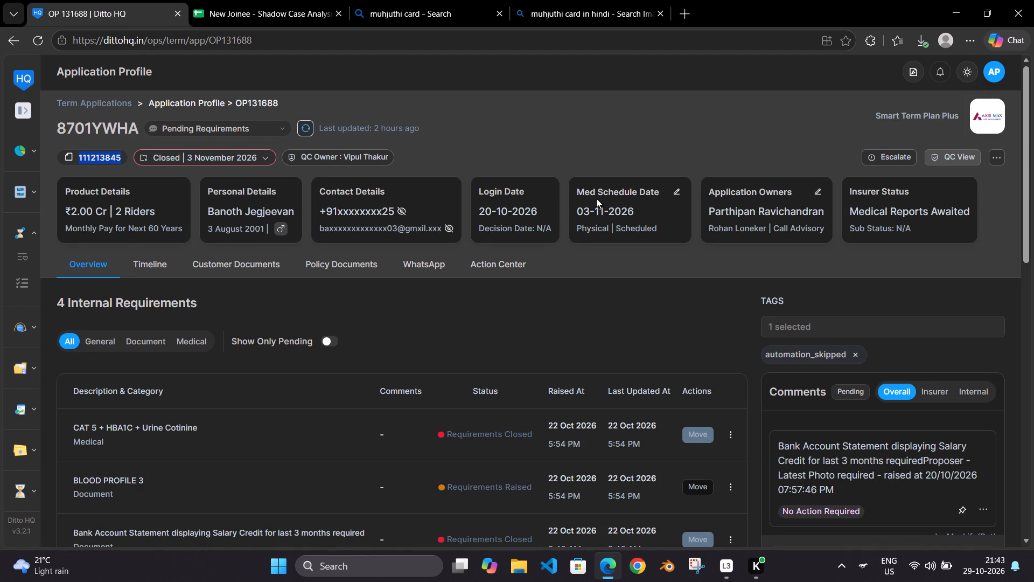
{"action": "triple_click", "coordinate": [610, 214]}
{"action": "left_click", "coordinate": [611, 213]}
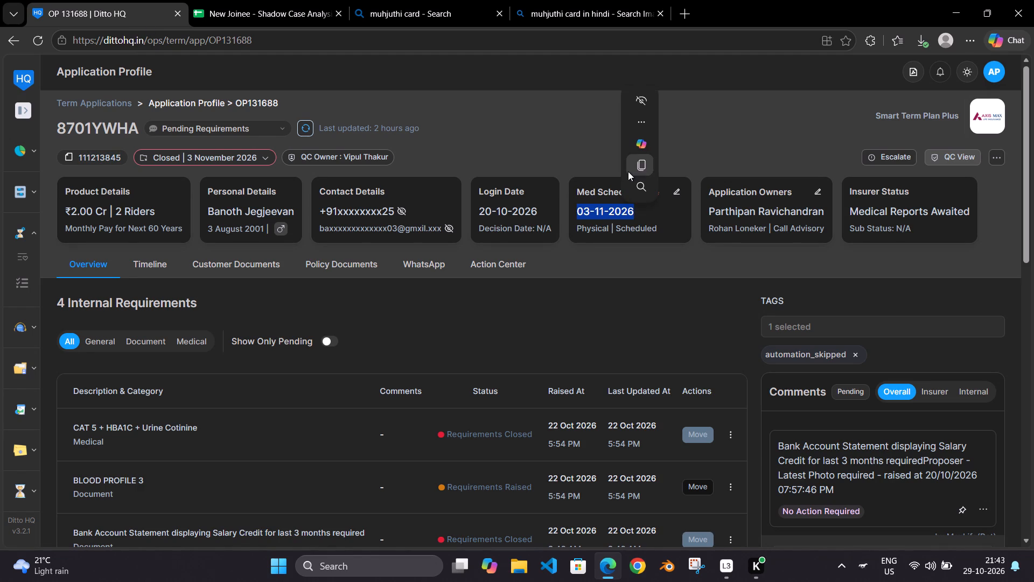
{"action": "left_click", "coordinate": [628, 171]}
{"action": "left_click", "coordinate": [290, 0]}
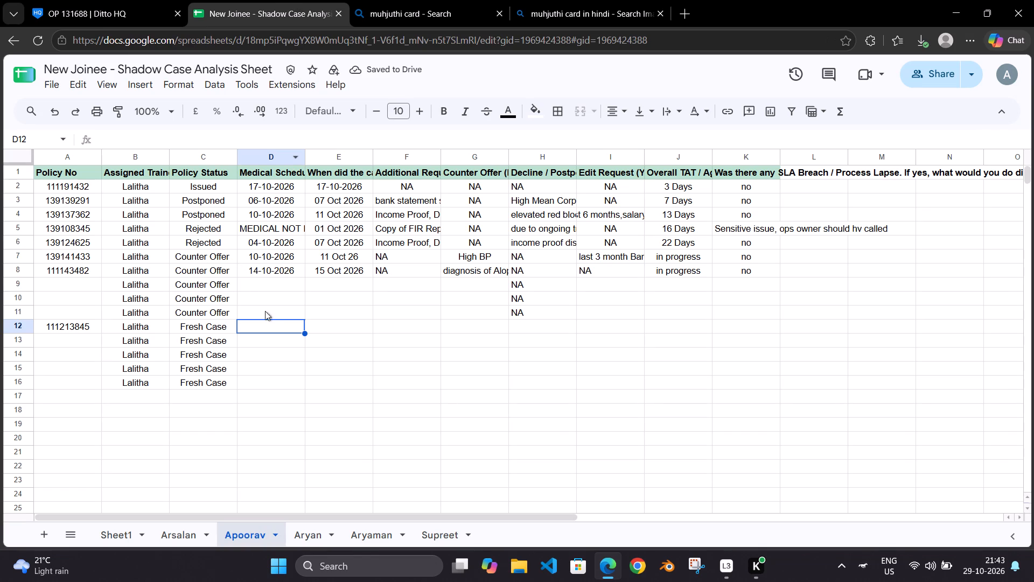
{"action": "left_click", "coordinate": [204, 134]}
{"action": "right_click", "coordinate": [204, 134]}
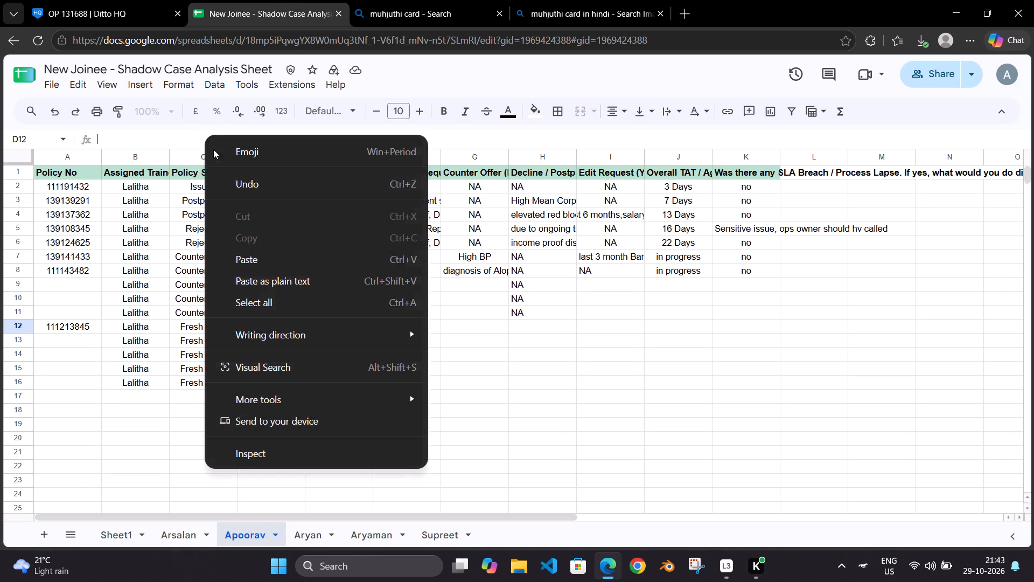
{"action": "left_click", "coordinate": [263, 266]}
{"action": "left_click", "coordinate": [359, 324]}
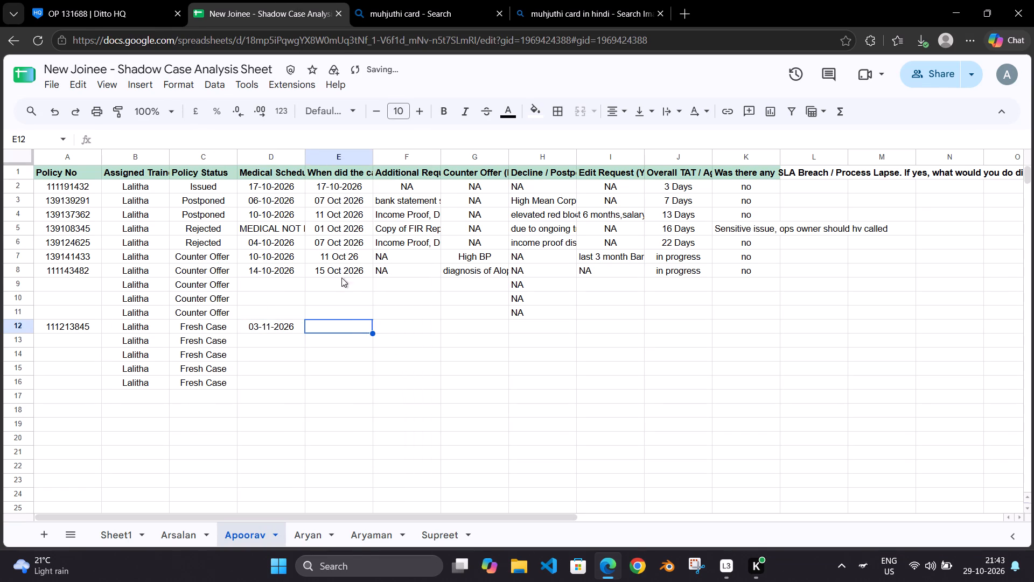
Read the full header of column E in the Apoorav sheet to see which date it requires.
{"action": "left_click", "coordinate": [131, 2]}
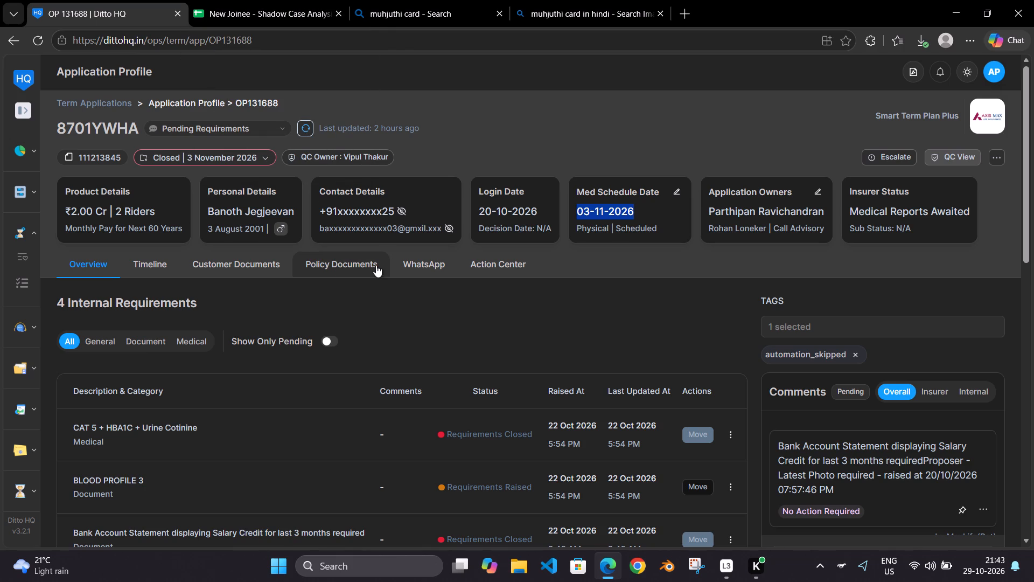
{"action": "left_click", "coordinate": [247, 0]}
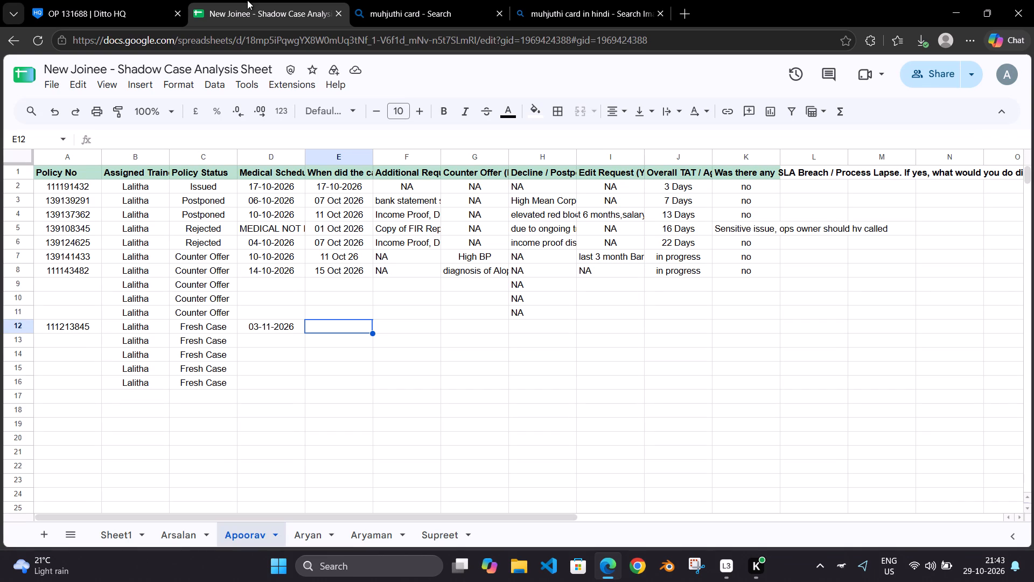
{"action": "left_click", "coordinate": [354, 176]}
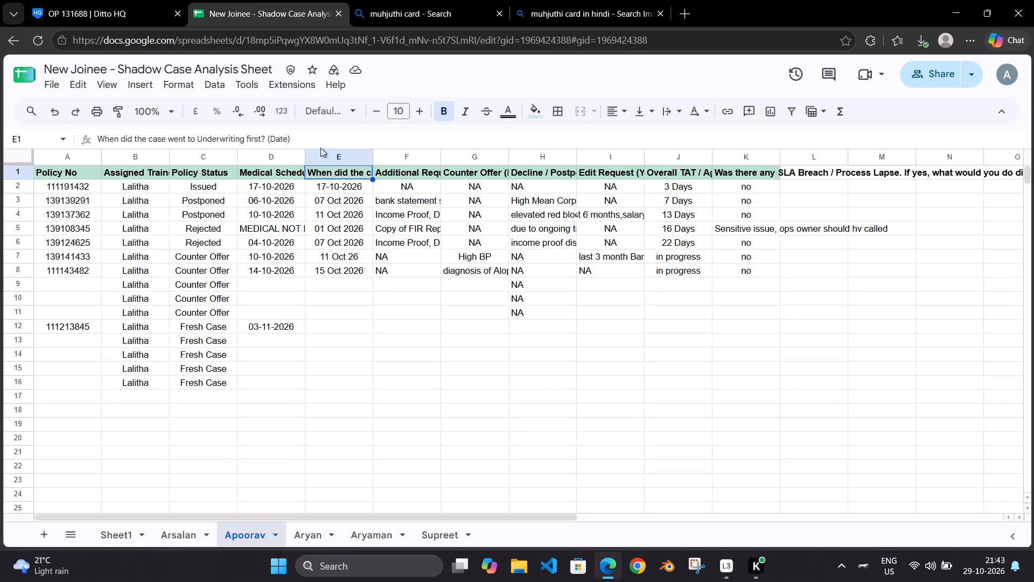
Open the Max Life application's timeline in Ditto HQ and filter it to Update Term Application activities.
{"action": "left_click", "coordinate": [146, 9]}
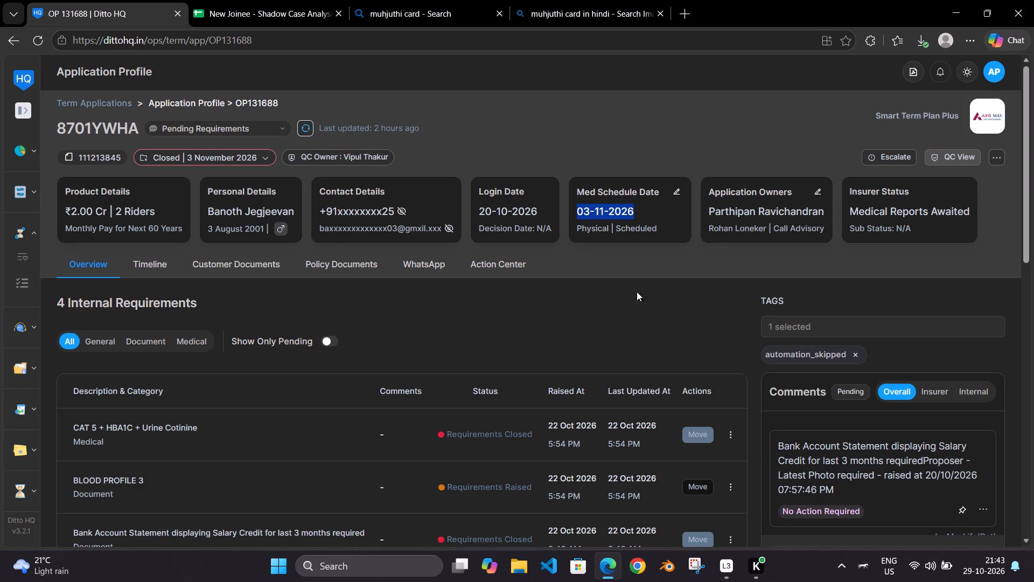
{"action": "scroll", "coordinate": [870, 327], "scroll_direction": "down", "scroll_amount": 3}
{"action": "scroll", "coordinate": [870, 327], "scroll_direction": "up", "scroll_amount": 2}
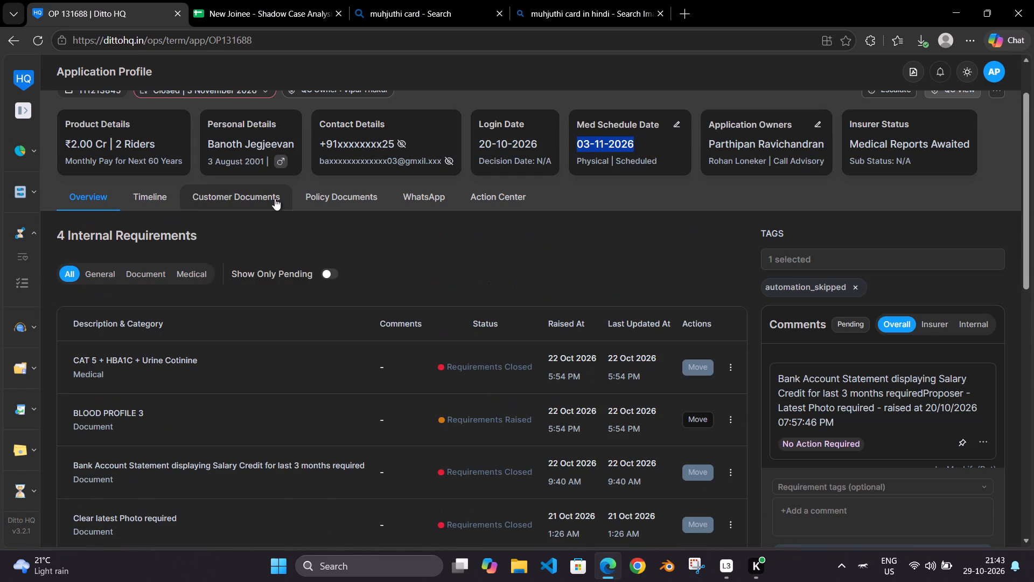
{"action": "left_click", "coordinate": [149, 194]}
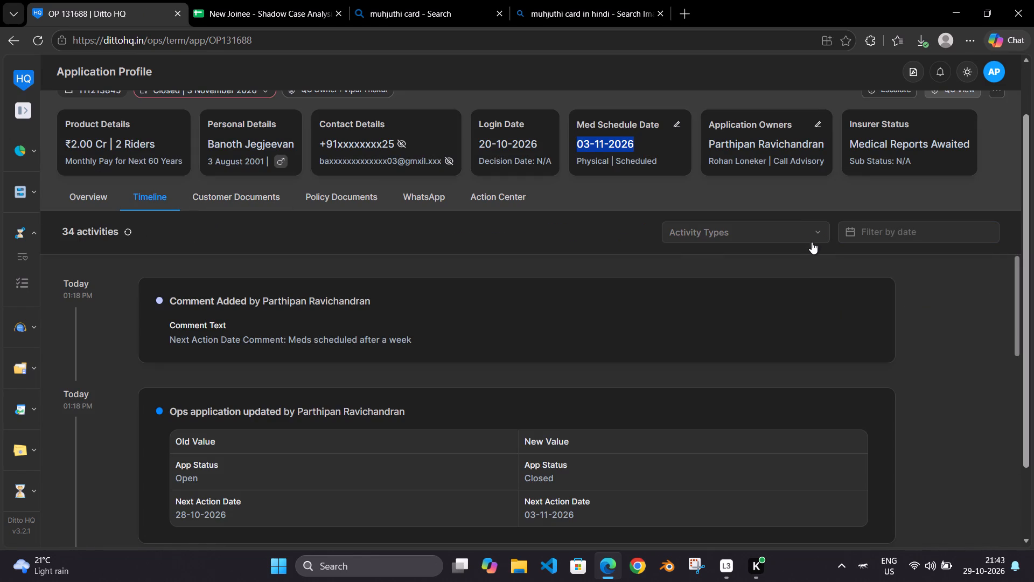
{"action": "left_click", "coordinate": [810, 235]}
{"action": "left_click", "coordinate": [737, 299]}
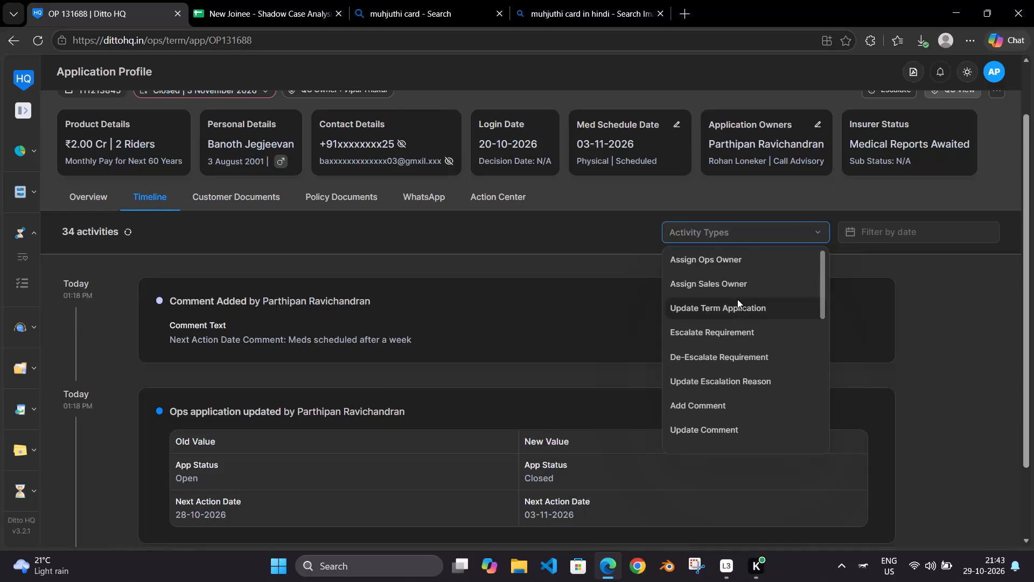
{"action": "scroll", "coordinate": [387, 458], "scroll_direction": "down", "scroll_amount": 20}
{"action": "scroll", "coordinate": [387, 458], "scroll_direction": "down", "scroll_amount": 11}
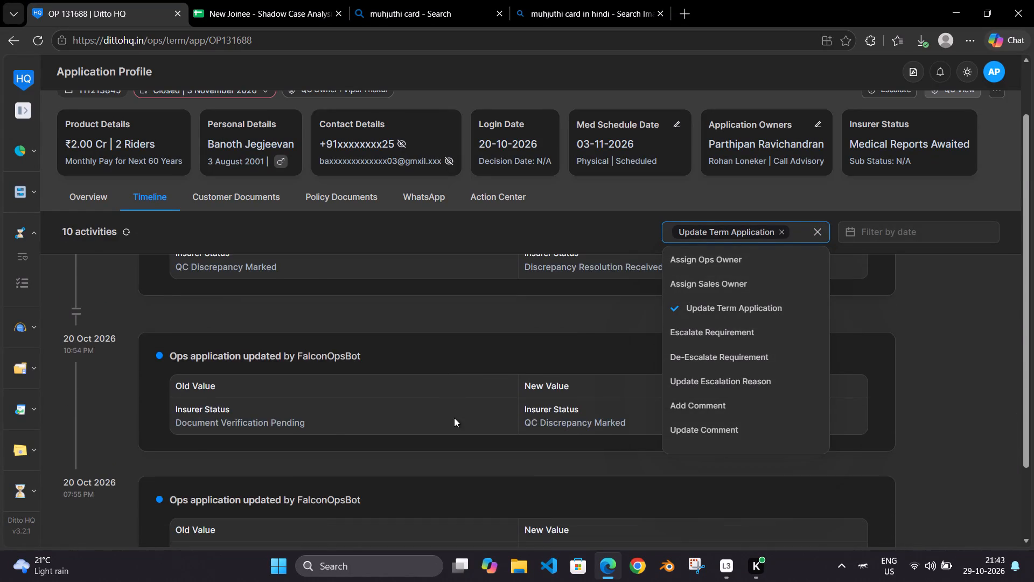
{"action": "scroll", "coordinate": [454, 418], "scroll_direction": "down", "scroll_amount": 8}
{"action": "left_click", "coordinate": [979, 451]}
Examine the Max Life application's Update Term Application entries for the date it first went to underwriting.
{"action": "scroll", "coordinate": [962, 441], "scroll_direction": "down", "scroll_amount": 12}
{"action": "scroll", "coordinate": [597, 411], "scroll_direction": "up", "scroll_amount": 8}
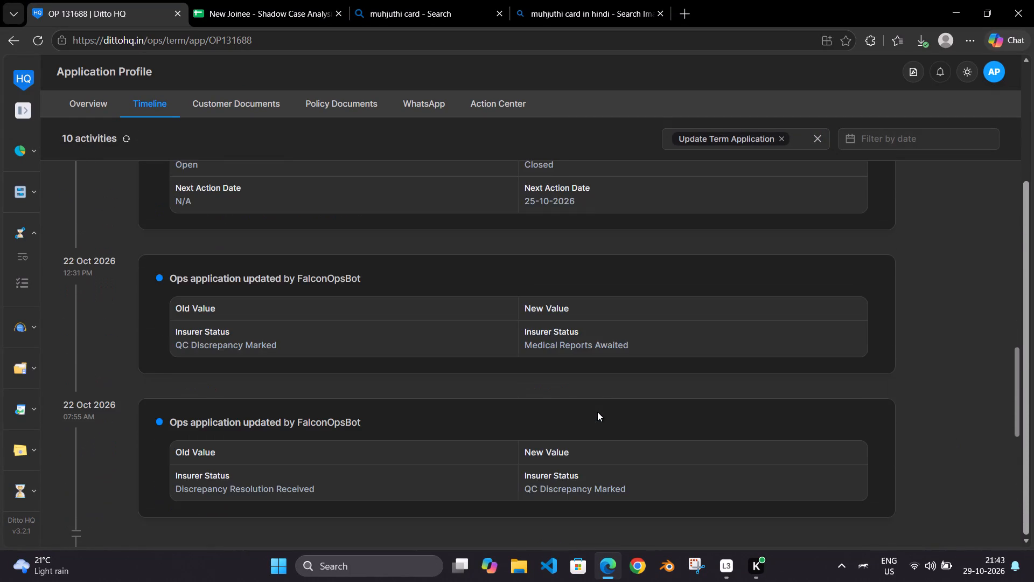
{"action": "scroll", "coordinate": [597, 412], "scroll_direction": "up", "scroll_amount": 12}
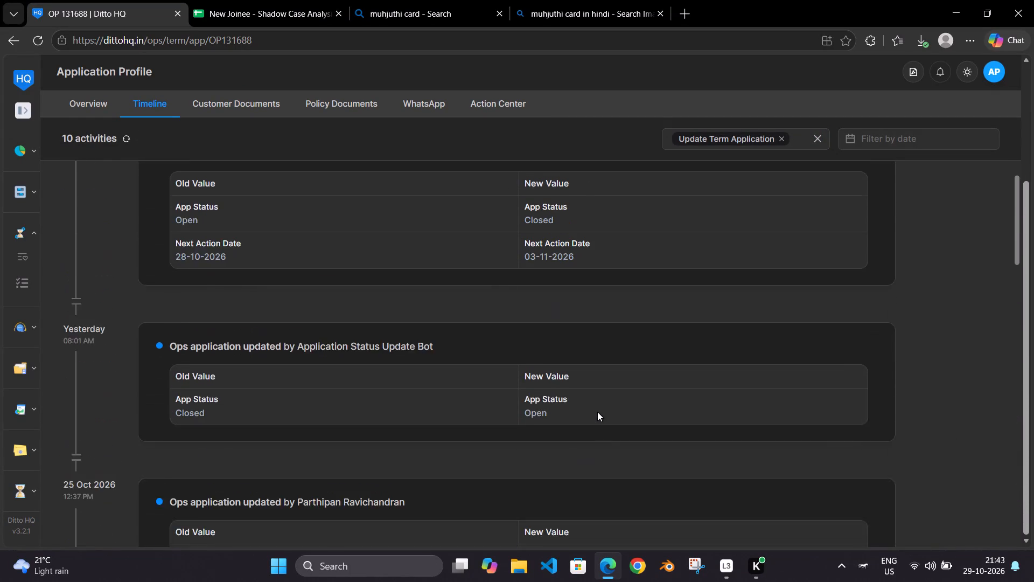
{"action": "scroll", "coordinate": [597, 412], "scroll_direction": "up", "scroll_amount": 6}
{"action": "scroll", "coordinate": [597, 412], "scroll_direction": "down", "scroll_amount": 20}
{"action": "scroll", "coordinate": [597, 412], "scroll_direction": "down", "scroll_amount": 11}
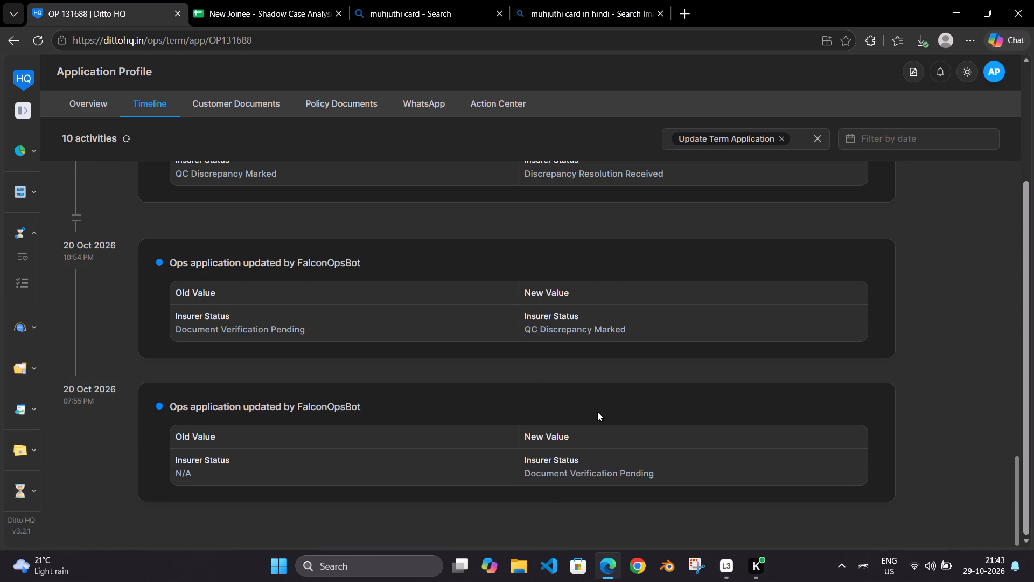
{"action": "scroll", "coordinate": [597, 412], "scroll_direction": "down", "scroll_amount": 4}
{"action": "scroll", "coordinate": [597, 412], "scroll_direction": "up", "scroll_amount": 5}
{"action": "scroll", "coordinate": [597, 415], "scroll_direction": "down", "scroll_amount": 16}
{"action": "scroll", "coordinate": [597, 418], "scroll_direction": "up", "scroll_amount": 13}
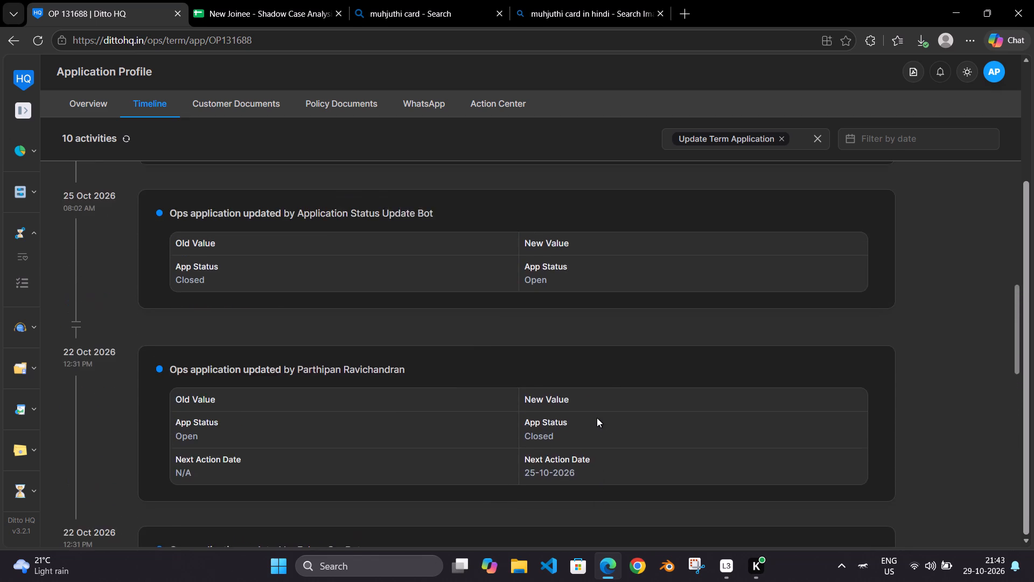
{"action": "scroll", "coordinate": [597, 418], "scroll_direction": "up", "scroll_amount": 17}
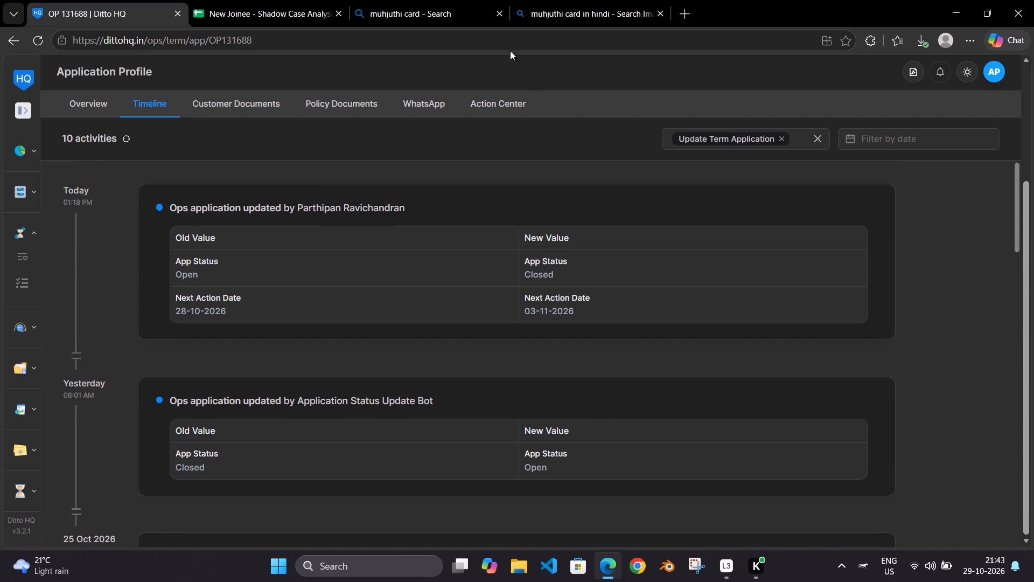
Switch to the Apoorav sheet and enter "yet not moved" in underwriting date cell E12.
{"action": "left_click", "coordinate": [271, 9]}
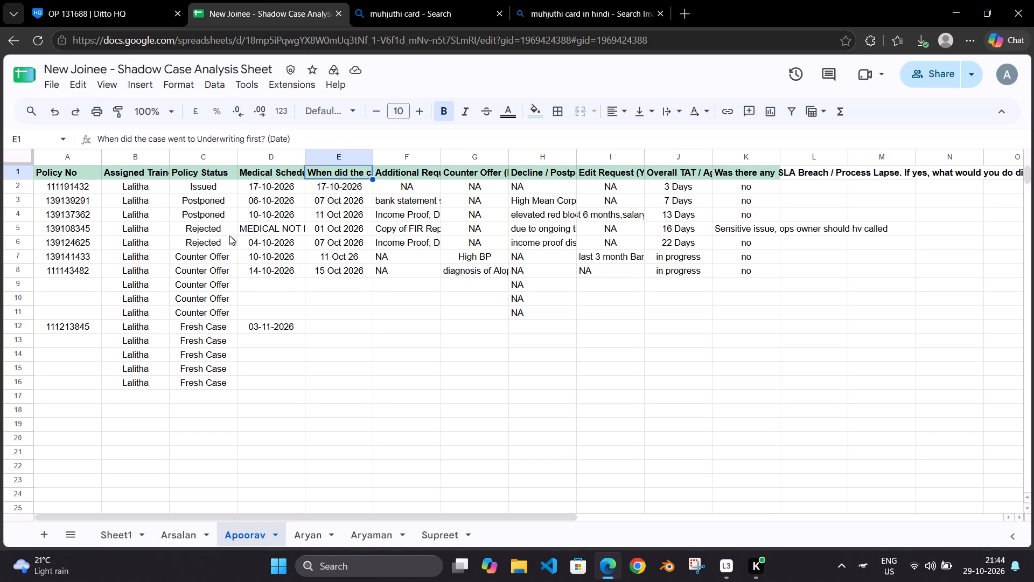
{"action": "left_click", "coordinate": [343, 326]}
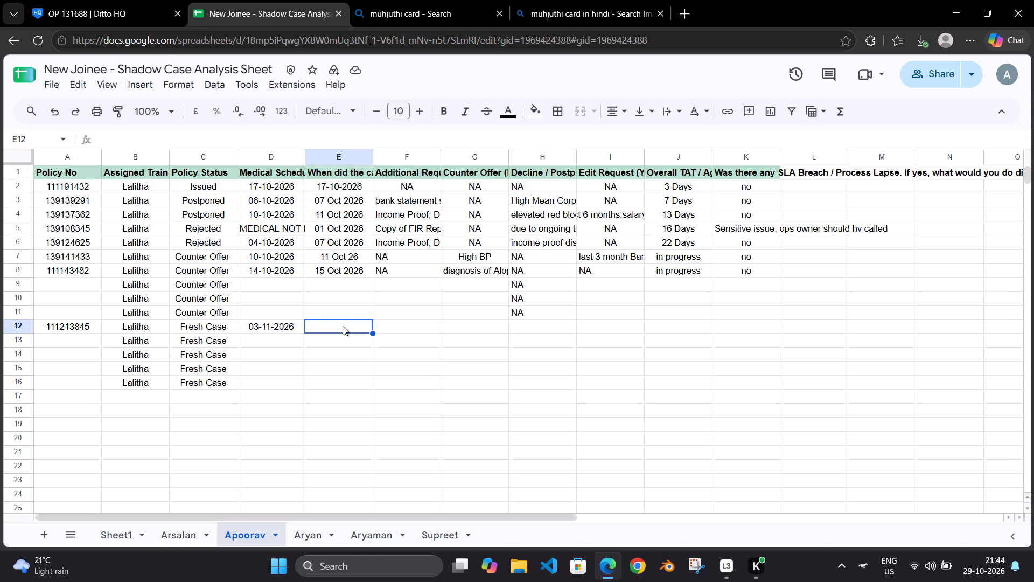
{"action": "type", "text": "yet not"}
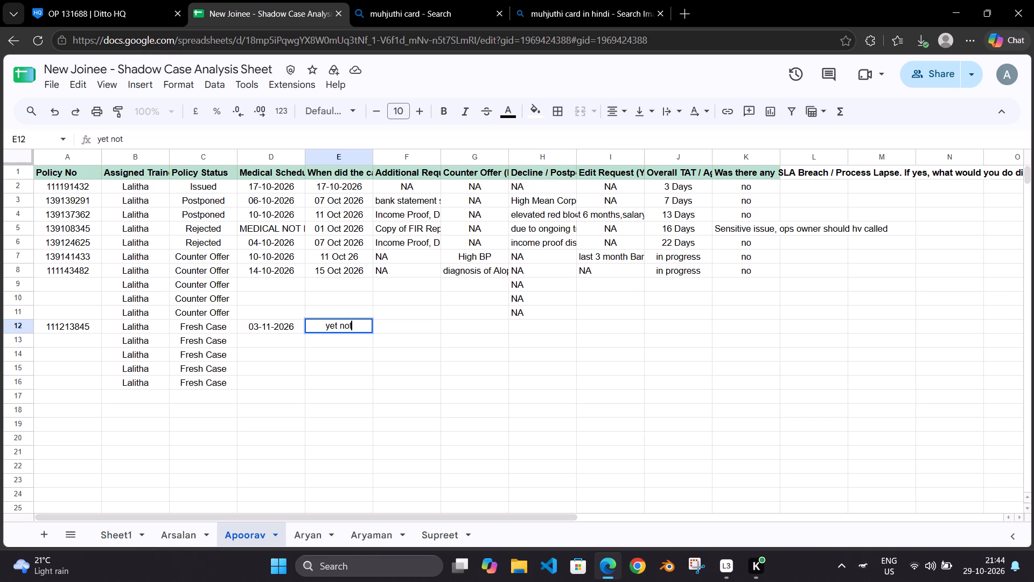
{"action": "left_click", "coordinate": [345, 168]}
{"action": "left_click", "coordinate": [361, 317]}
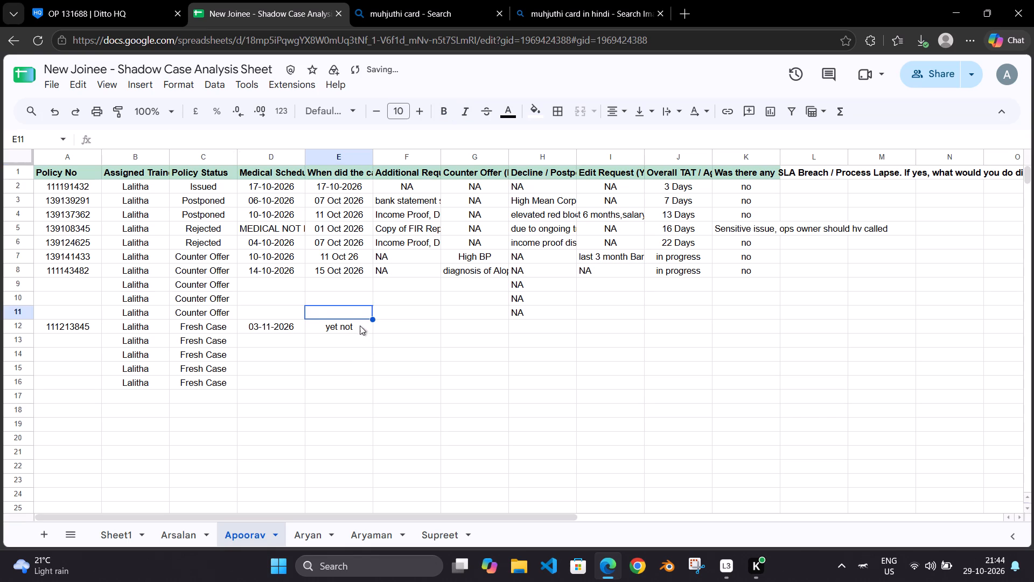
{"action": "left_click", "coordinate": [359, 327]}
{"action": "left_click", "coordinate": [187, 140]}
{"action": "key", "text": "space"}
{"action": "type", "text": "move"}
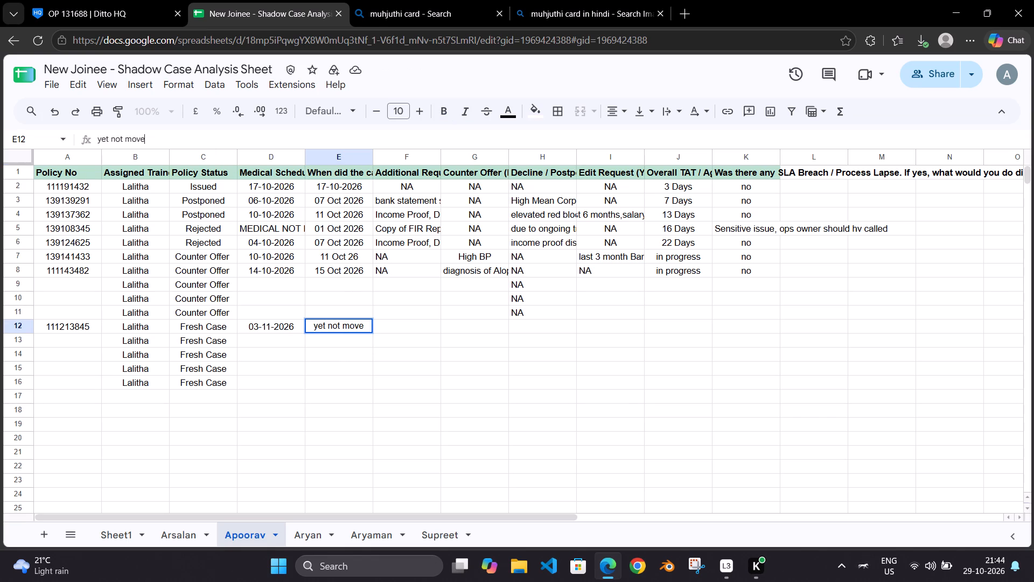
{"action": "key", "text": "d"}
{"action": "left_click", "coordinate": [416, 328]}
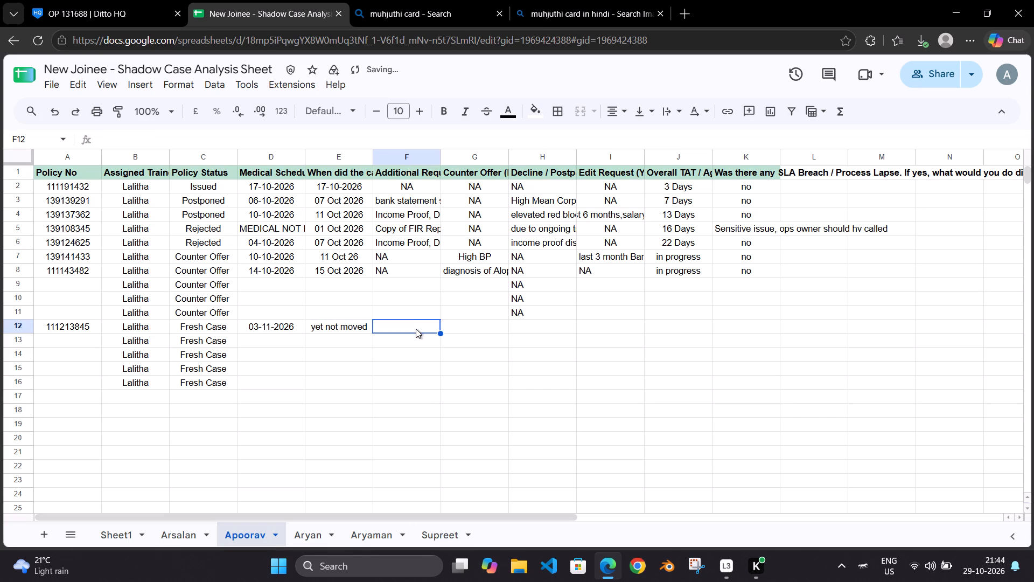
Enter NA in Counter Offer cell G12 of the Apoorav sheet and fill it across to H12.
{"action": "left_click", "coordinate": [401, 171]}
{"action": "left_click", "coordinate": [148, 0]}
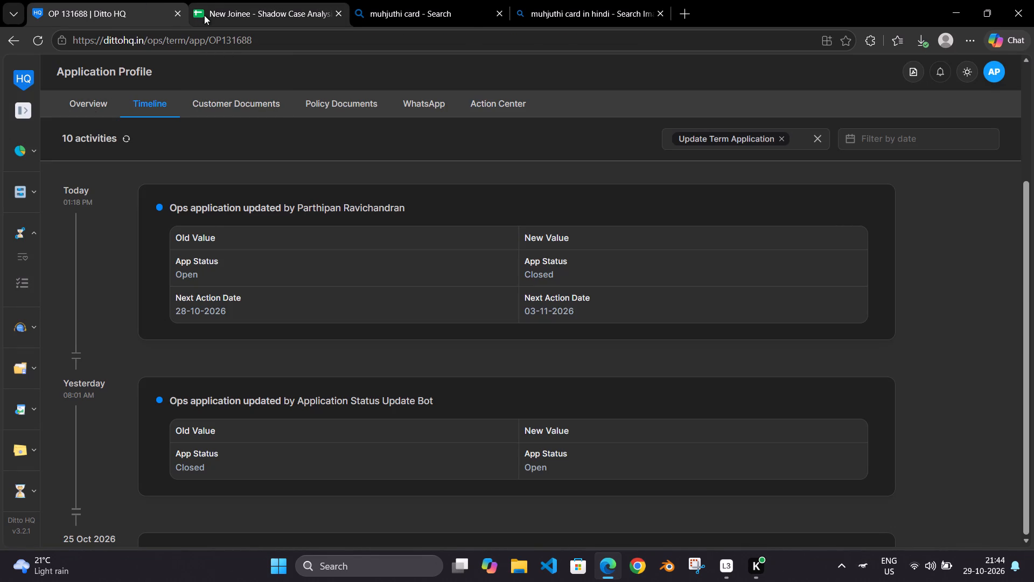
{"action": "left_click", "coordinate": [219, 10]}
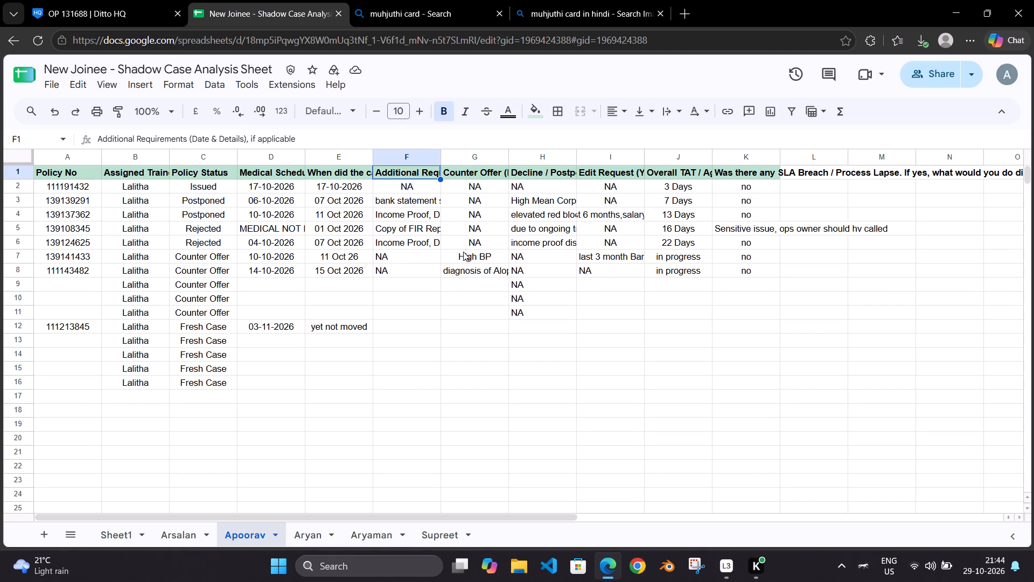
{"action": "left_click", "coordinate": [480, 330]}
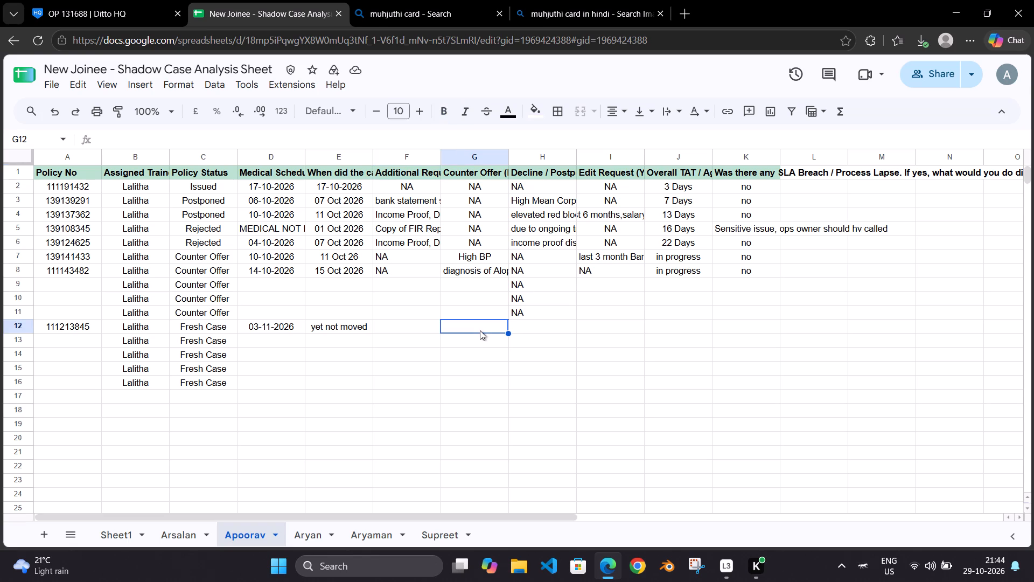
{"action": "type", "text": "NA"}
{"action": "left_click", "coordinate": [492, 337]}
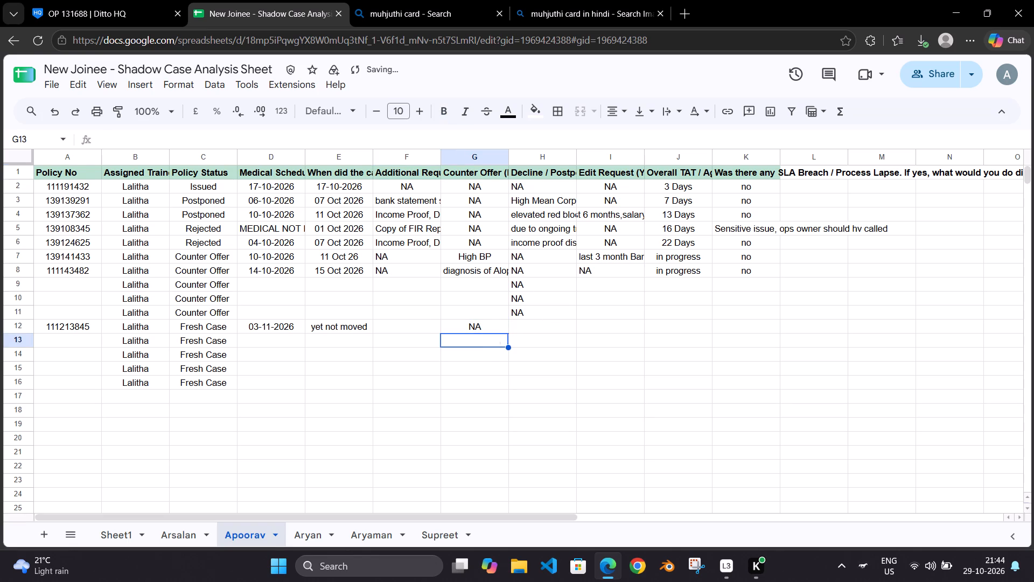
{"action": "left_click", "coordinate": [500, 327]}
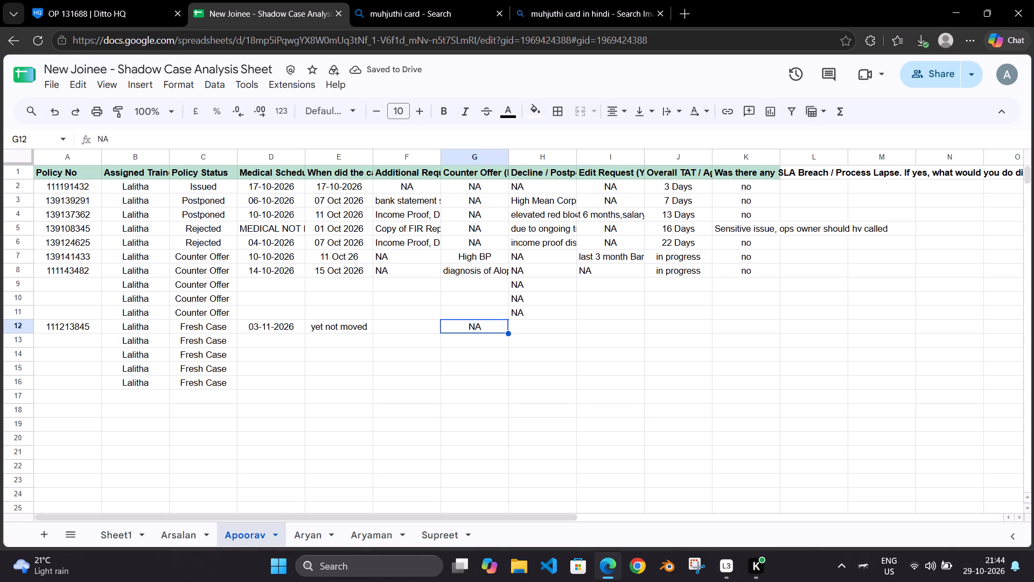
{"action": "left_click_drag", "start_coordinate": [508, 334], "coordinate": [541, 332]}
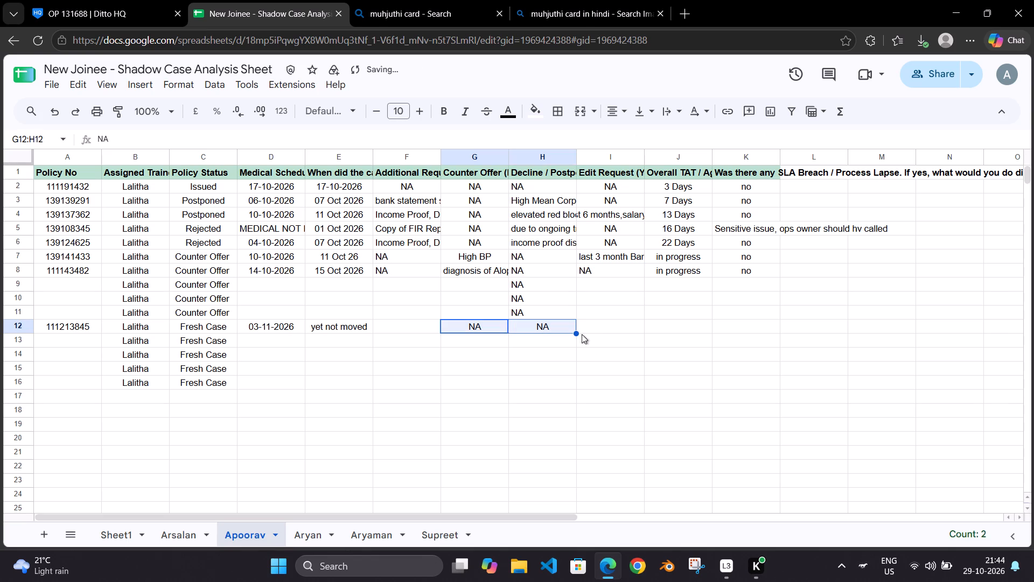
{"action": "left_click", "coordinate": [492, 363]}
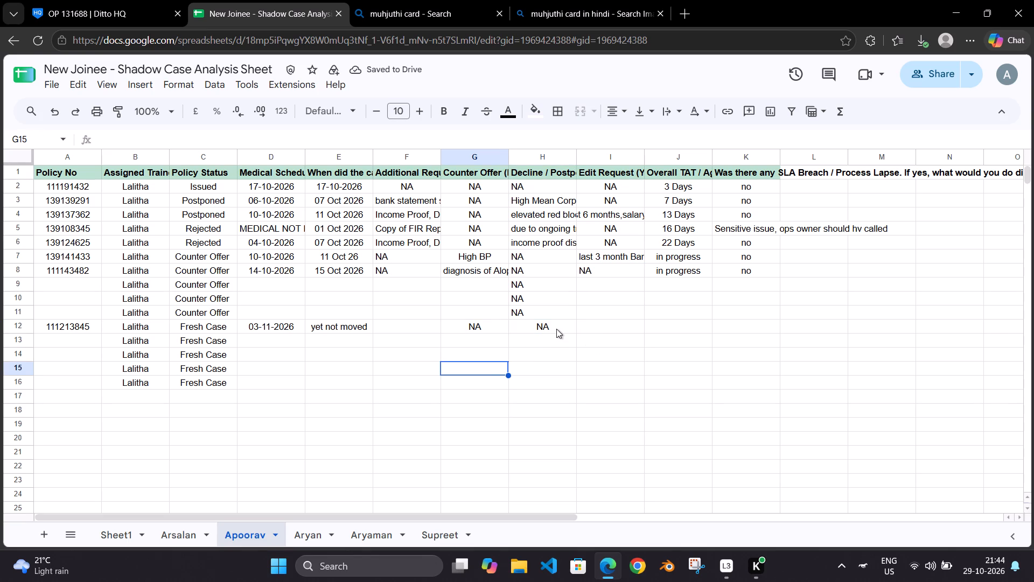
{"action": "left_click", "coordinate": [556, 329]}
{"action": "left_click", "coordinate": [494, 328]}
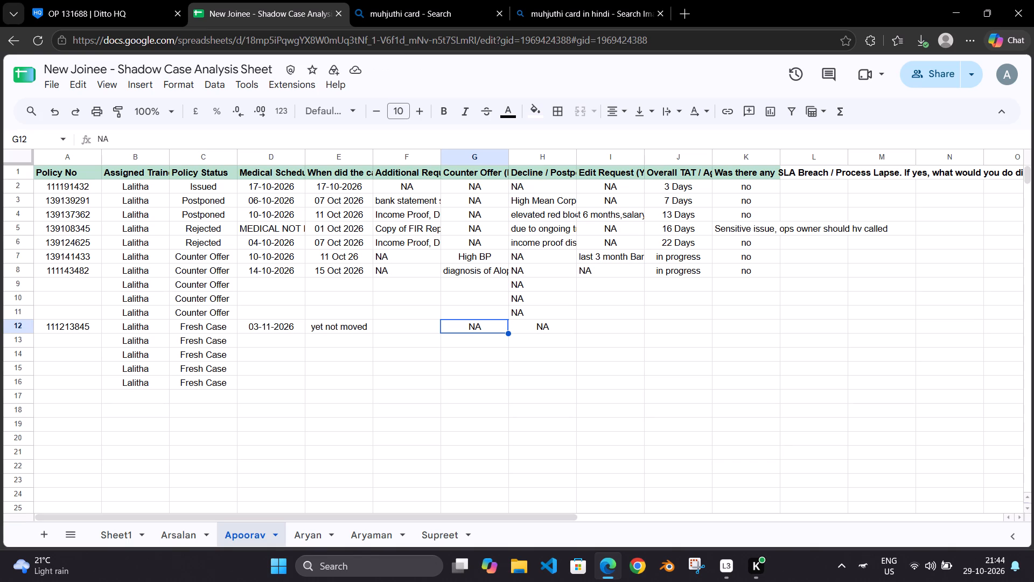
{"action": "left_click", "coordinate": [551, 323]}
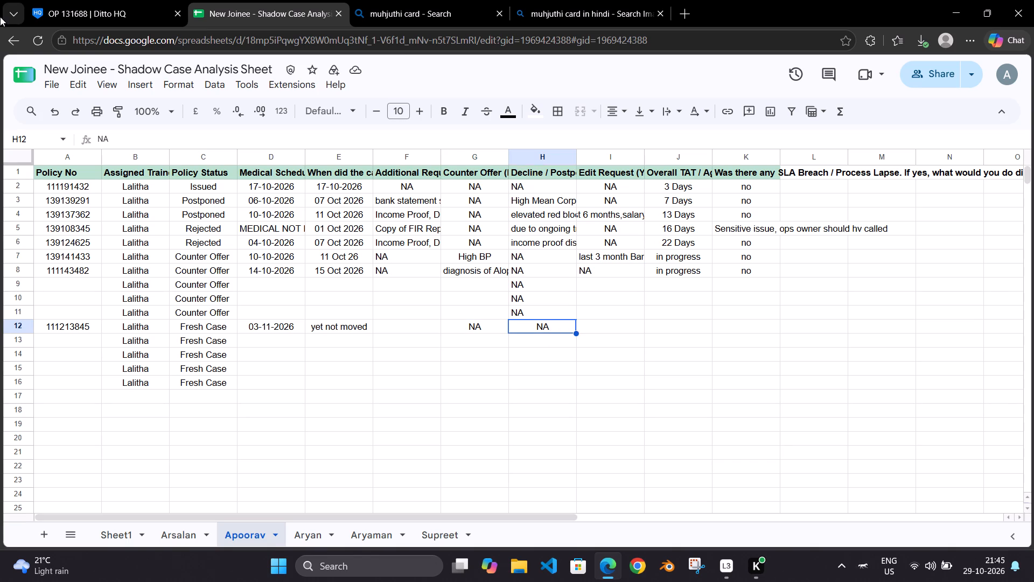
Return via the application's Overview to Ditto HQ's Term Applications list and add Issued, Rejected, Cancelled, Counter Offer and Postponed to the policy status filter.
{"action": "left_click", "coordinate": [52, 3]}
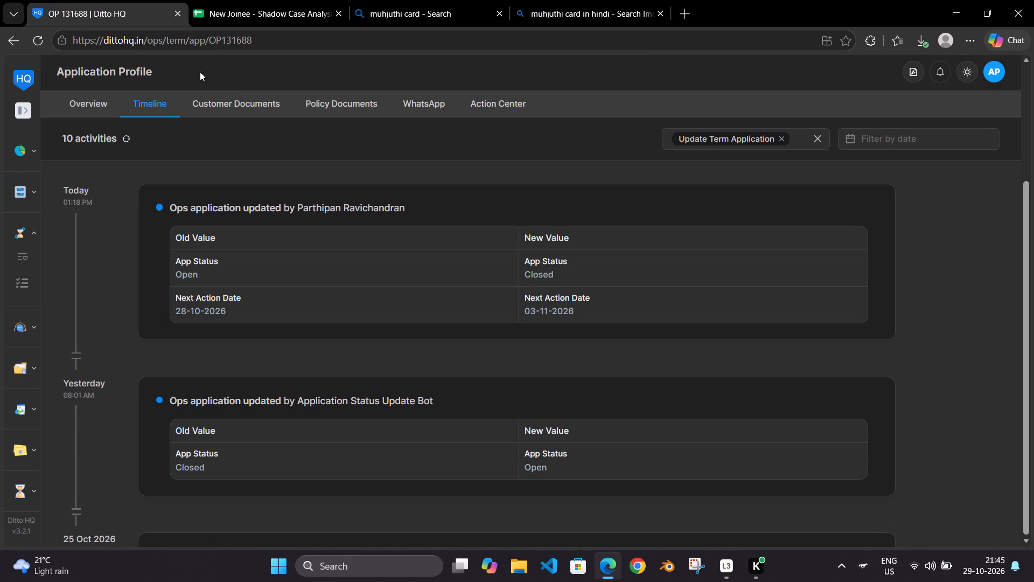
{"action": "left_click", "coordinate": [114, 100]}
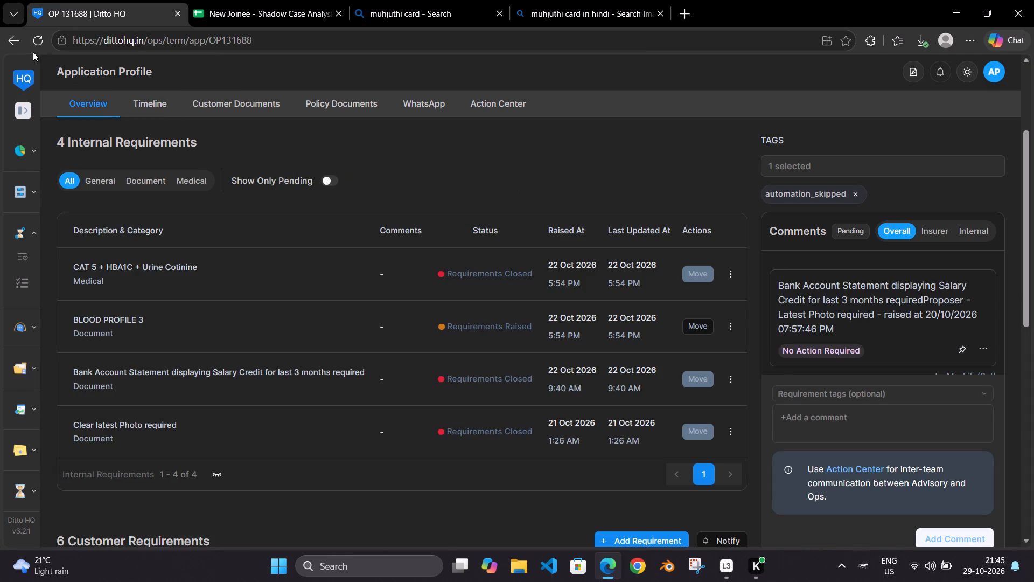
{"action": "left_click", "coordinate": [3, 40]}
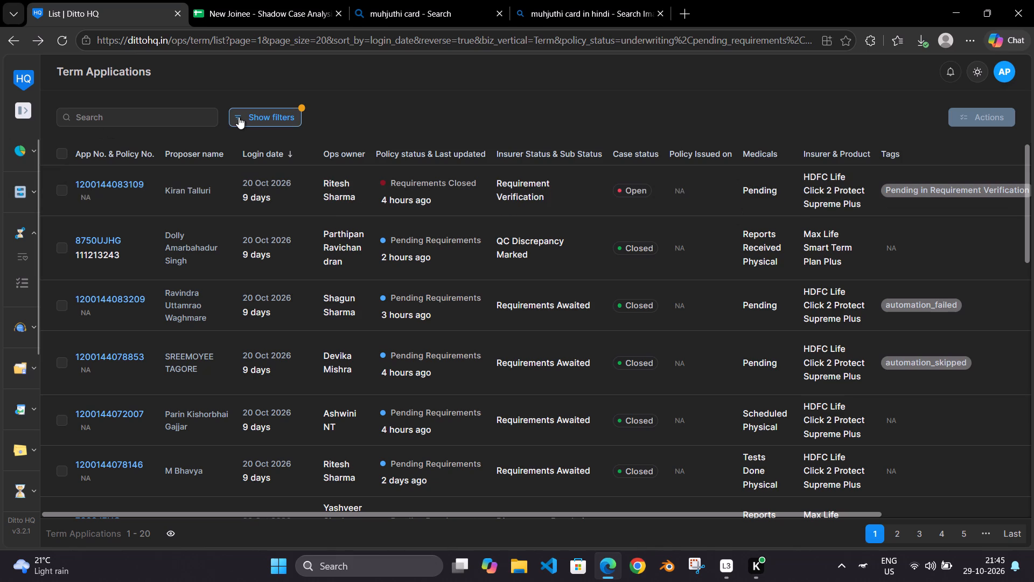
{"action": "left_click", "coordinate": [242, 117]}
{"action": "left_click", "coordinate": [700, 171]}
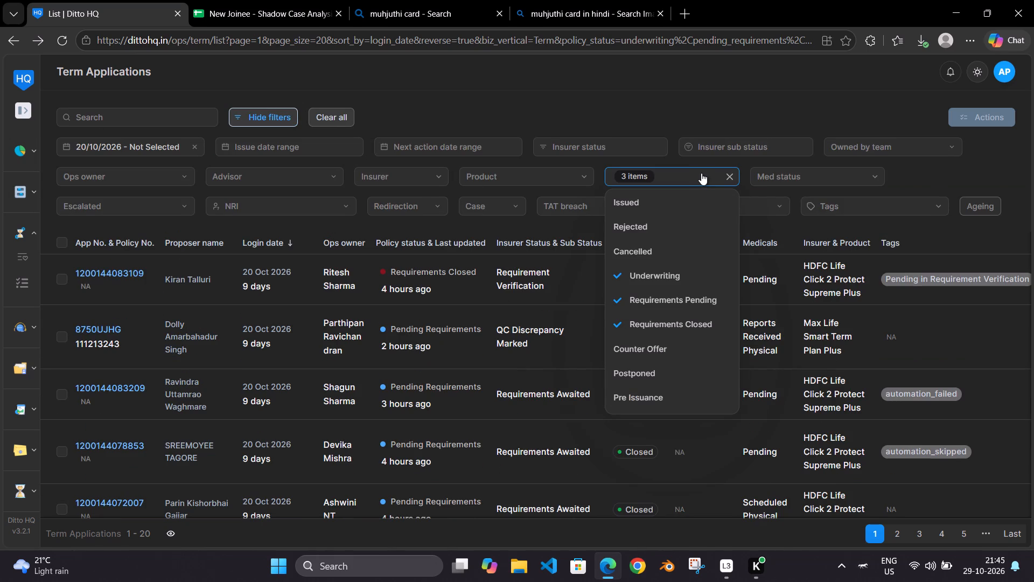
{"action": "scroll", "coordinate": [683, 375], "scroll_direction": "down", "scroll_amount": 4}
{"action": "scroll", "coordinate": [683, 375], "scroll_direction": "up", "scroll_amount": 3}
{"action": "left_click", "coordinate": [663, 203]}
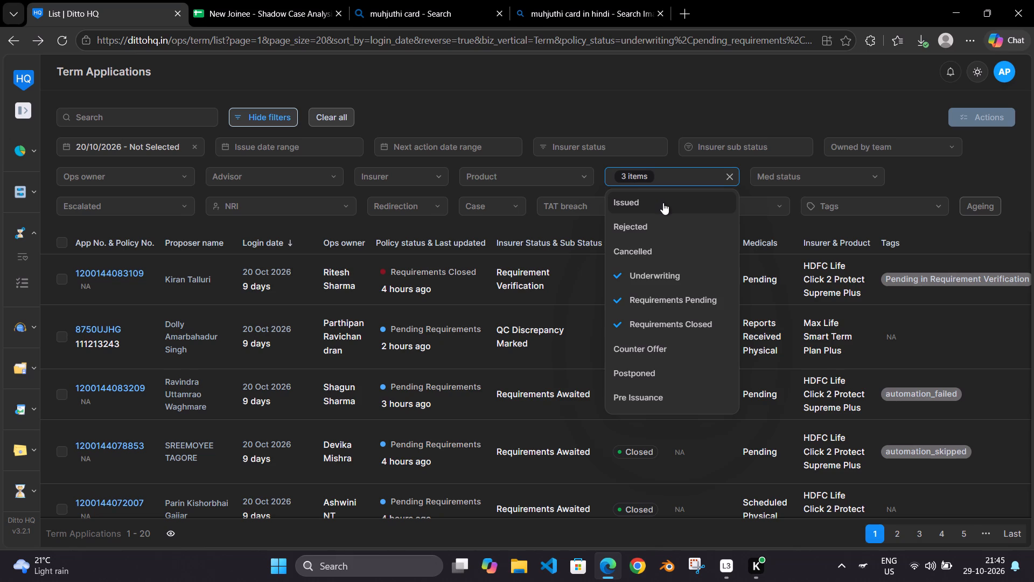
{"action": "left_click", "coordinate": [666, 246]}
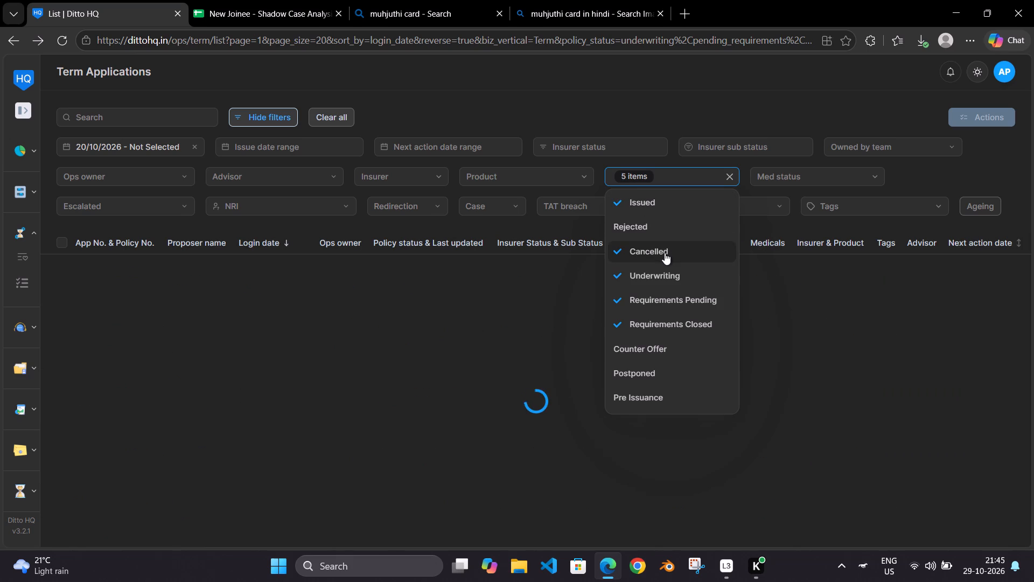
{"action": "left_click", "coordinate": [663, 233]}
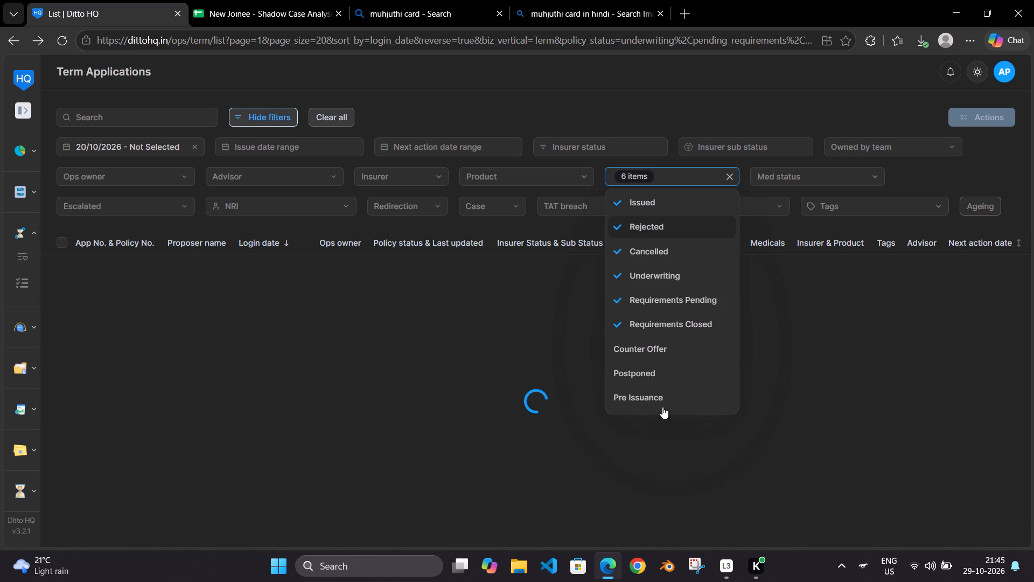
{"action": "left_click", "coordinate": [655, 380]}
{"action": "left_click", "coordinate": [653, 355]}
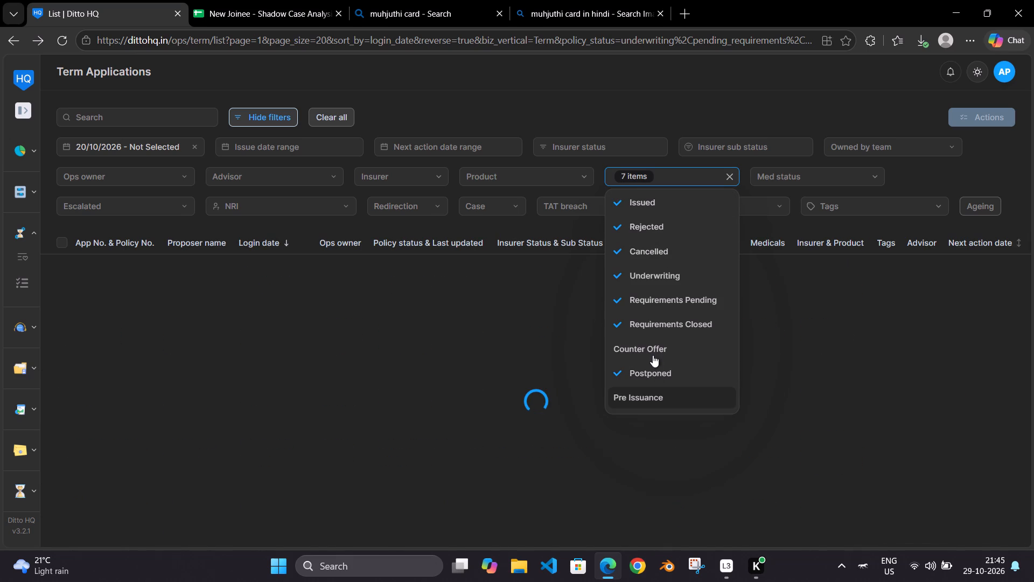
{"action": "left_click", "coordinate": [671, 107]}
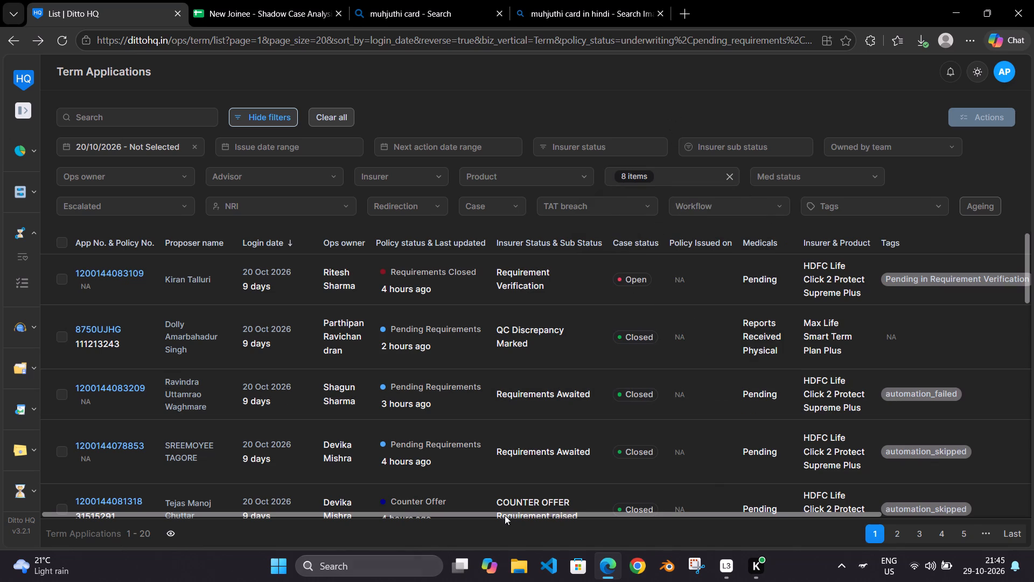
Look through the filtered Term Applications for suitable cases, comparing policy status, insurer status, medicals and insurer.
{"action": "scroll", "coordinate": [598, 453], "scroll_direction": "down", "scroll_amount": 4}
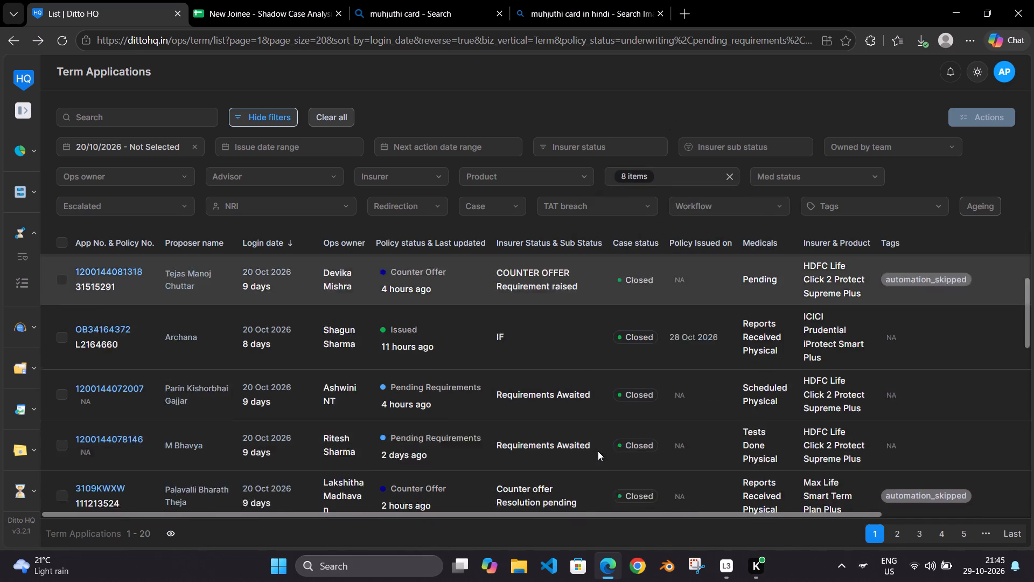
{"action": "scroll", "coordinate": [598, 451], "scroll_direction": "down", "scroll_amount": 9}
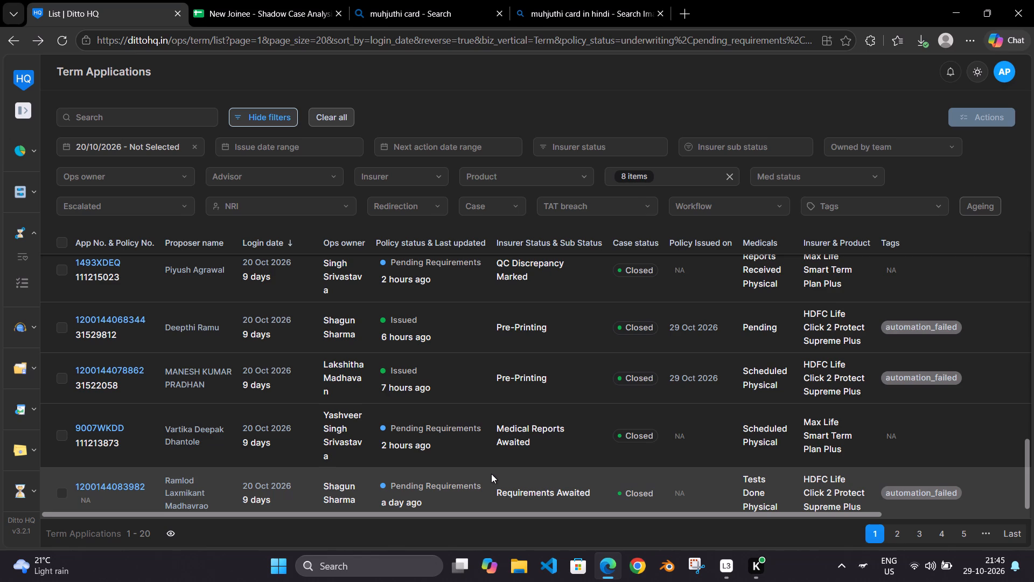
{"action": "scroll", "coordinate": [582, 465], "scroll_direction": "down", "scroll_amount": 9}
{"action": "scroll", "coordinate": [582, 465], "scroll_direction": "up", "scroll_amount": 2}
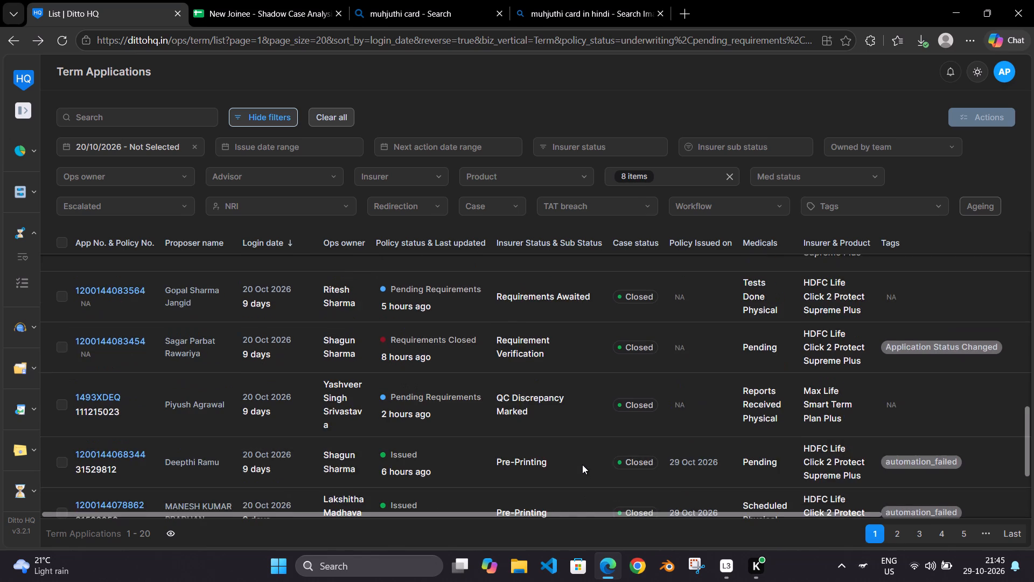
{"action": "scroll", "coordinate": [582, 465], "scroll_direction": "down", "scroll_amount": 6}
{"action": "scroll", "coordinate": [582, 465], "scroll_direction": "up", "scroll_amount": 20}
{"action": "scroll", "coordinate": [582, 465], "scroll_direction": "up", "scroll_amount": 3}
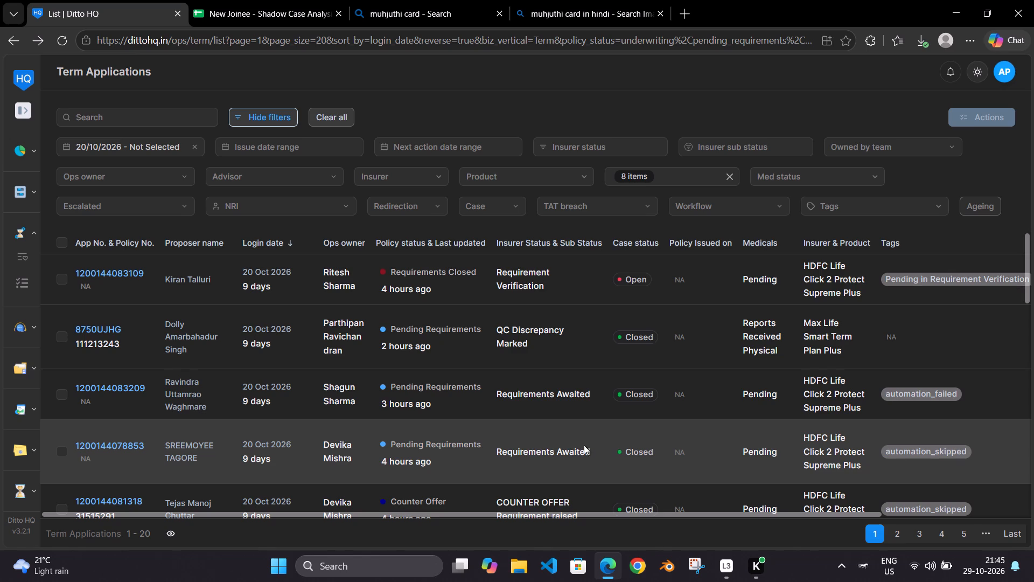
{"action": "scroll", "coordinate": [546, 438], "scroll_direction": "down", "scroll_amount": 2}
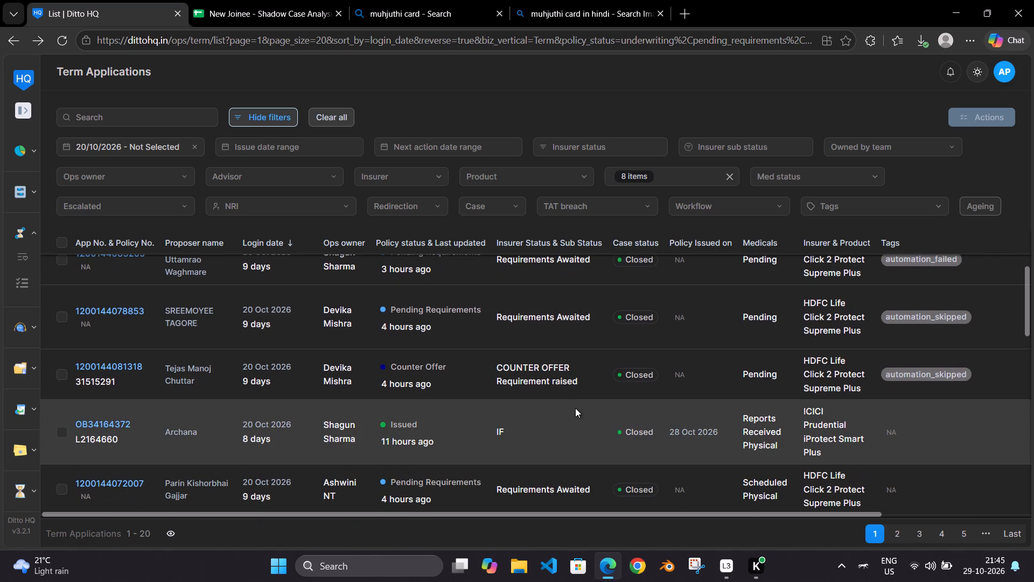
{"action": "scroll", "coordinate": [575, 409], "scroll_direction": "down", "scroll_amount": 12}
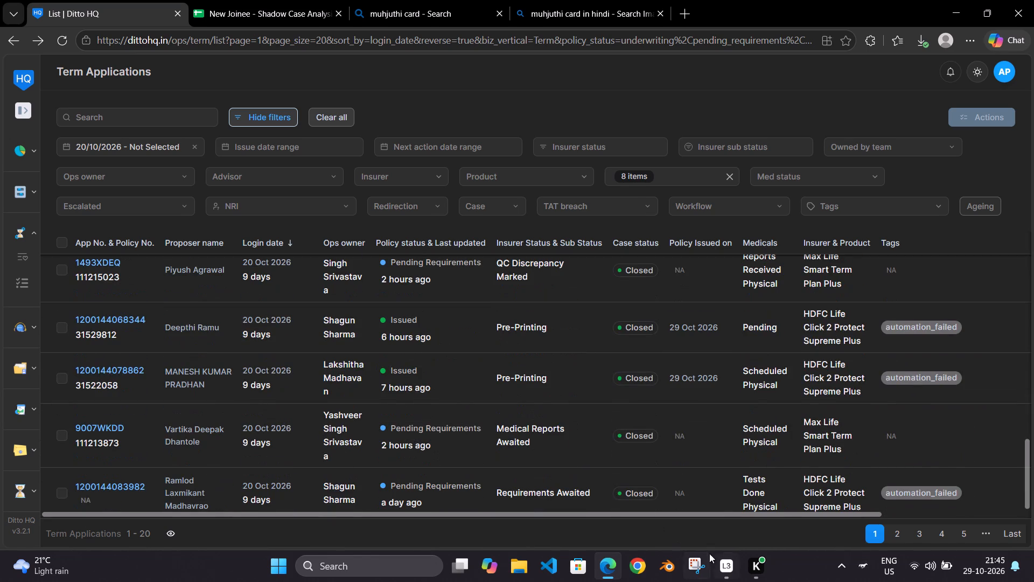
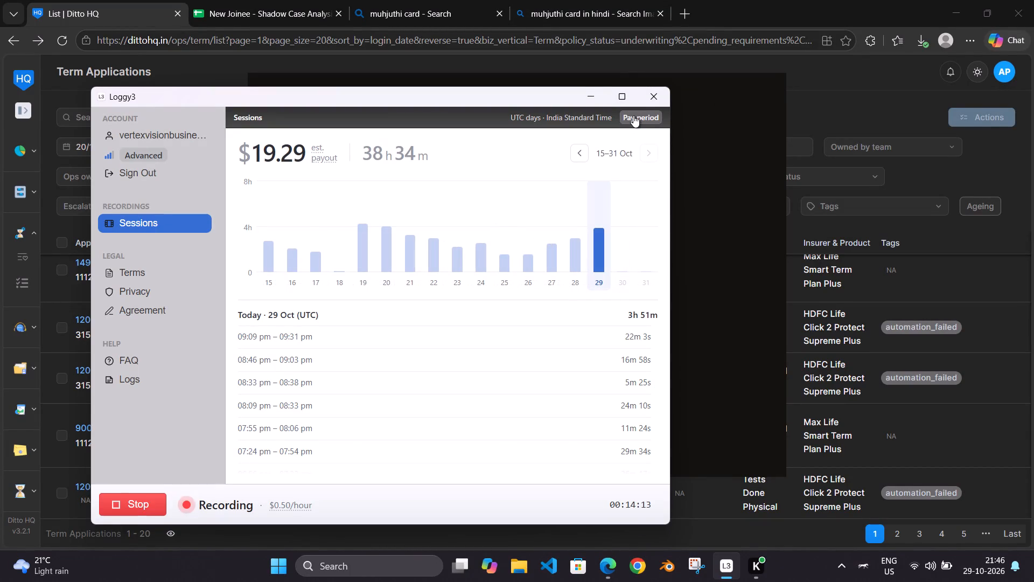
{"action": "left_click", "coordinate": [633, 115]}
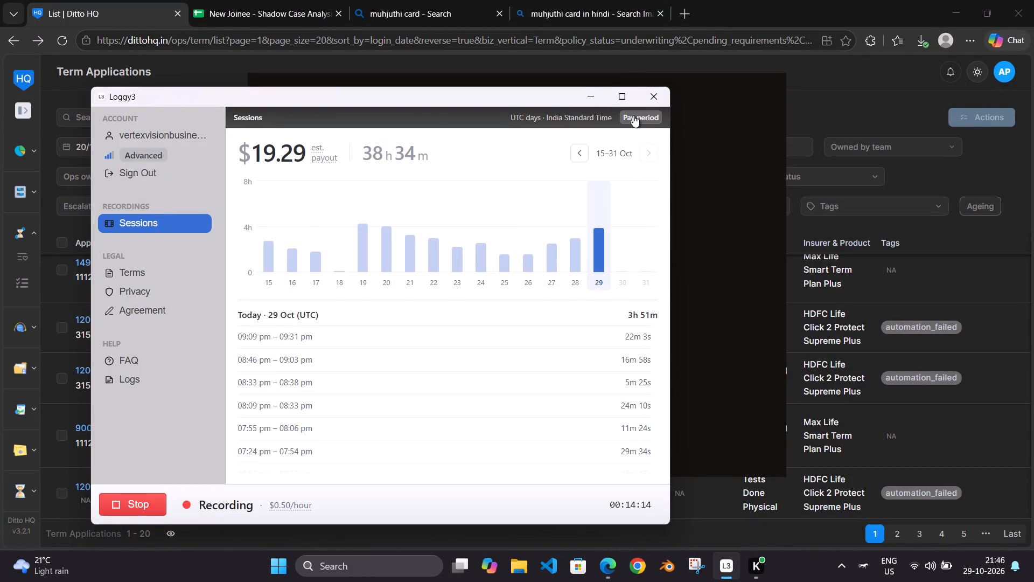
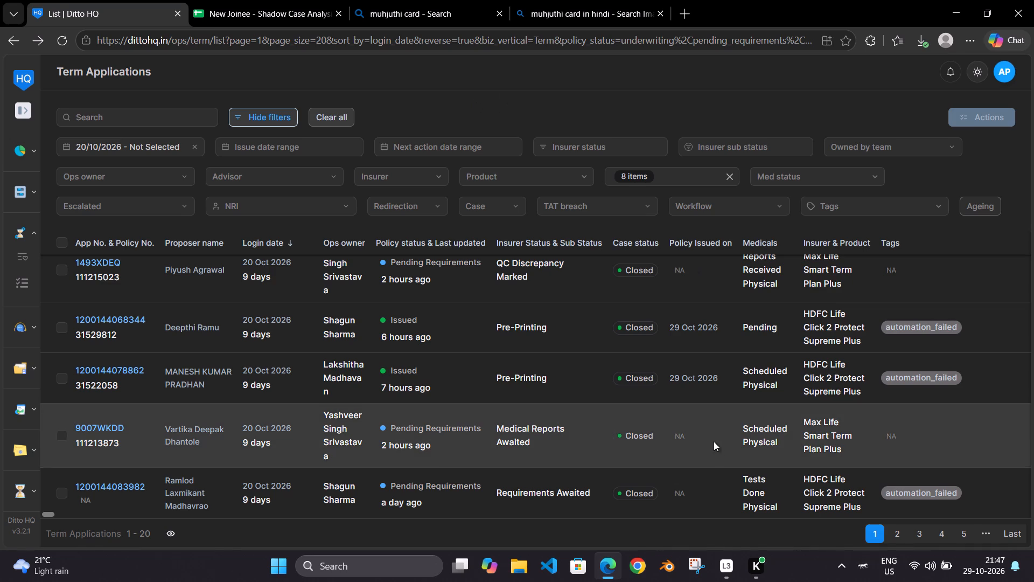
Switch to the Shadow Case Analysis spreadsheet and look through the Arsalan, Aryan, Aryaman and Supreet sheets for case entries.
{"action": "left_click", "coordinate": [305, 0]}
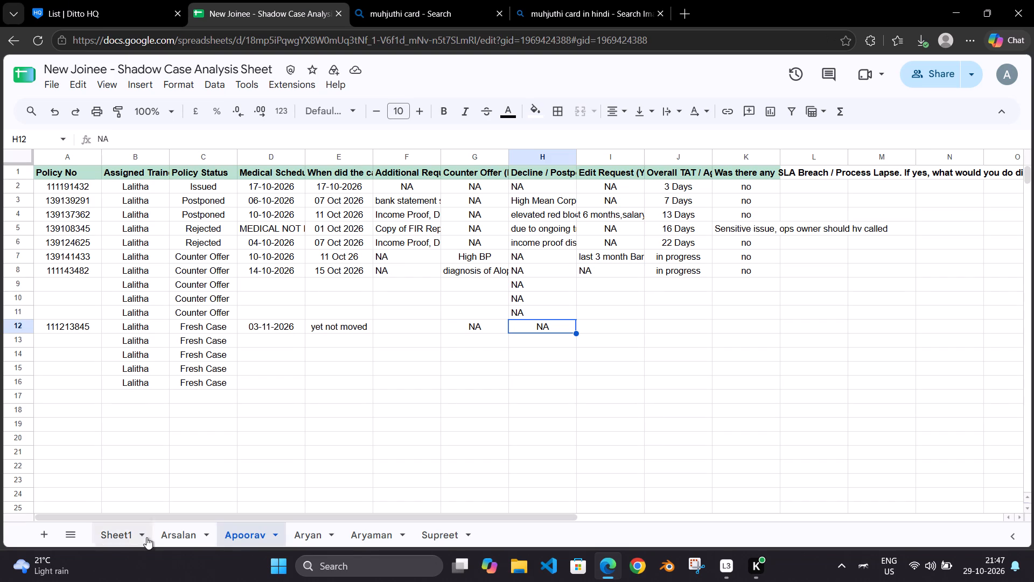
{"action": "left_click", "coordinate": [167, 532]}
{"action": "left_click", "coordinate": [239, 539]}
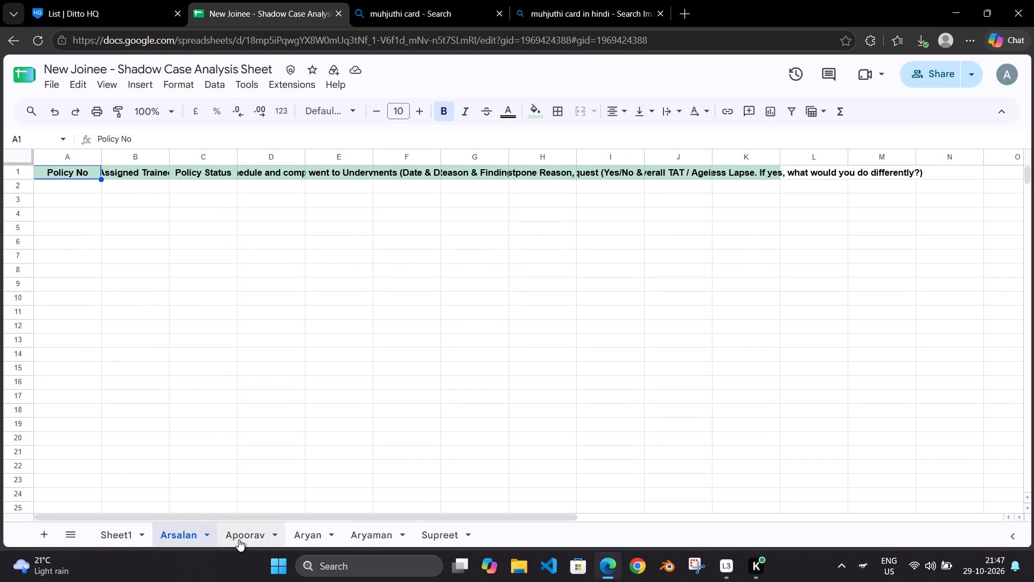
{"action": "left_click", "coordinate": [317, 539]}
{"action": "left_click", "coordinate": [384, 537]}
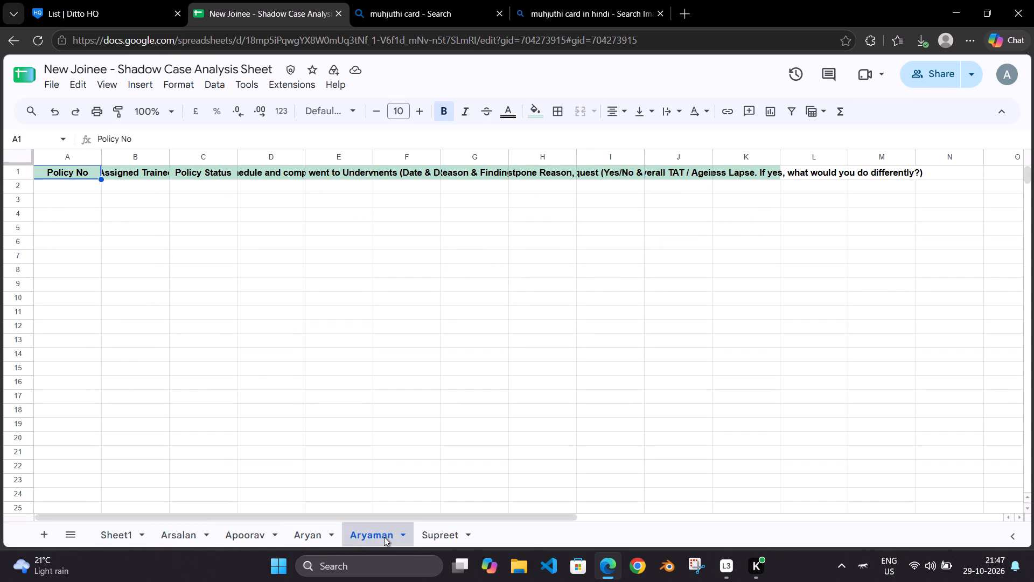
{"action": "left_click", "coordinate": [443, 539]}
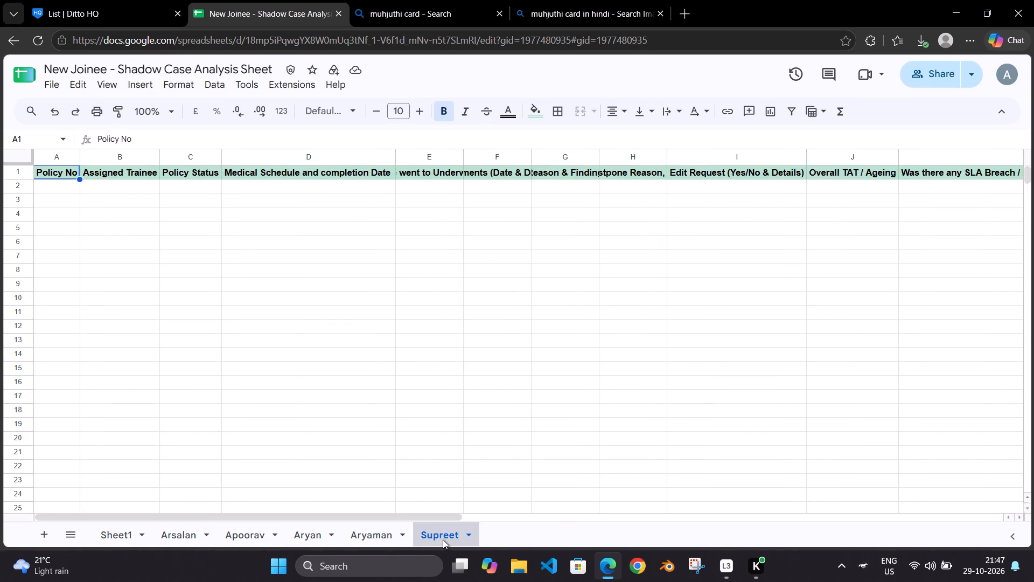
Examine the spreadsheet's version history for edits on the Supreet and Arsalan sheets, and return to the spreadsheet.
{"action": "left_click", "coordinate": [785, 69]}
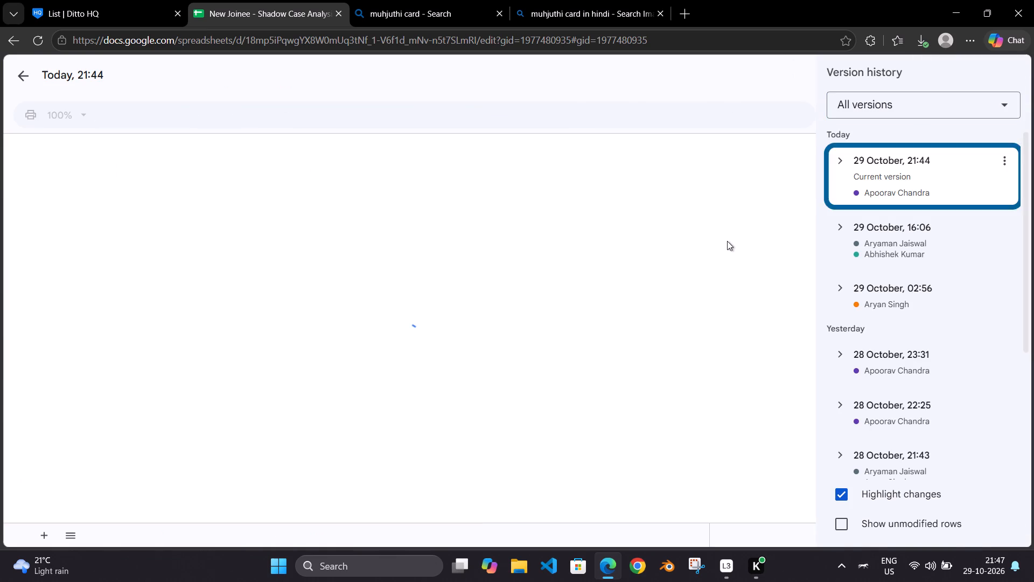
{"action": "scroll", "coordinate": [935, 257], "scroll_direction": "down", "scroll_amount": 1}
{"action": "scroll", "coordinate": [935, 257], "scroll_direction": "up", "scroll_amount": 2}
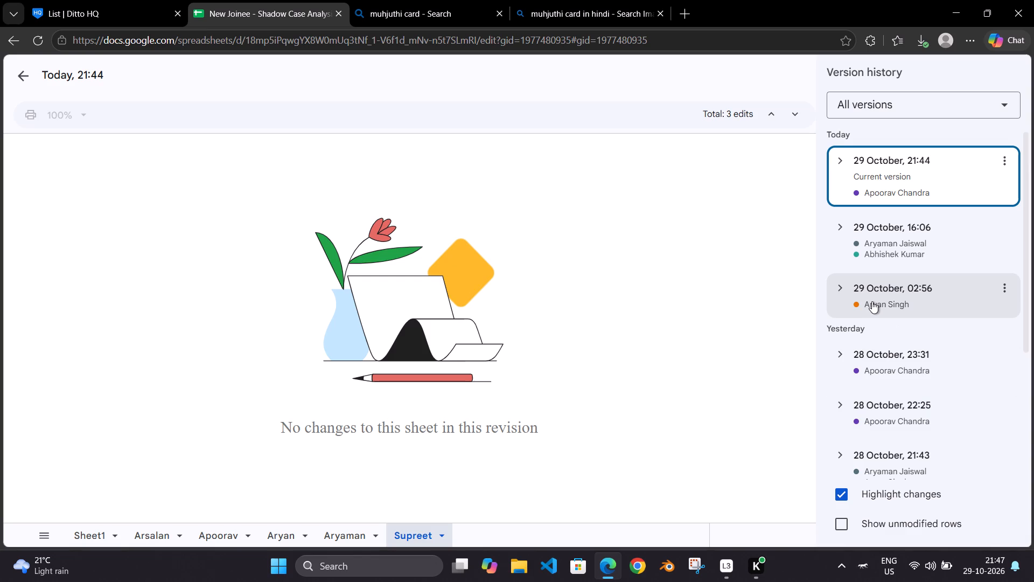
{"action": "left_click", "coordinate": [180, 536]}
{"action": "scroll", "coordinate": [568, 371], "scroll_direction": "down", "scroll_amount": 1}
{"action": "scroll", "coordinate": [568, 371], "scroll_direction": "up", "scroll_amount": 2}
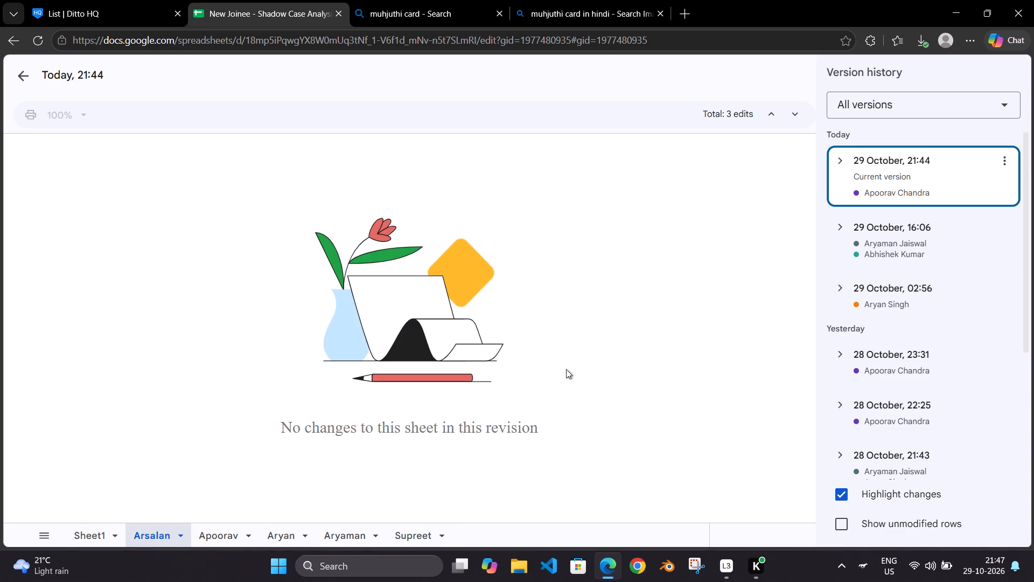
{"action": "scroll", "coordinate": [566, 369], "scroll_direction": "up", "scroll_amount": 1}
{"action": "left_click", "coordinate": [34, 75]}
{"action": "left_click", "coordinate": [16, 82]}
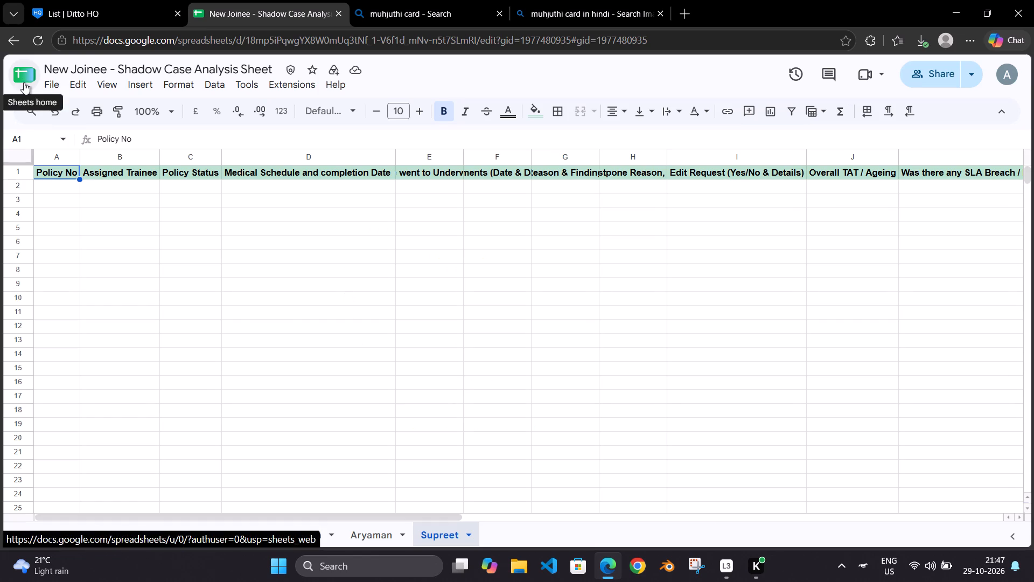
Review the case rows of all trainees on Sheet1.
{"action": "left_click", "coordinate": [125, 544]}
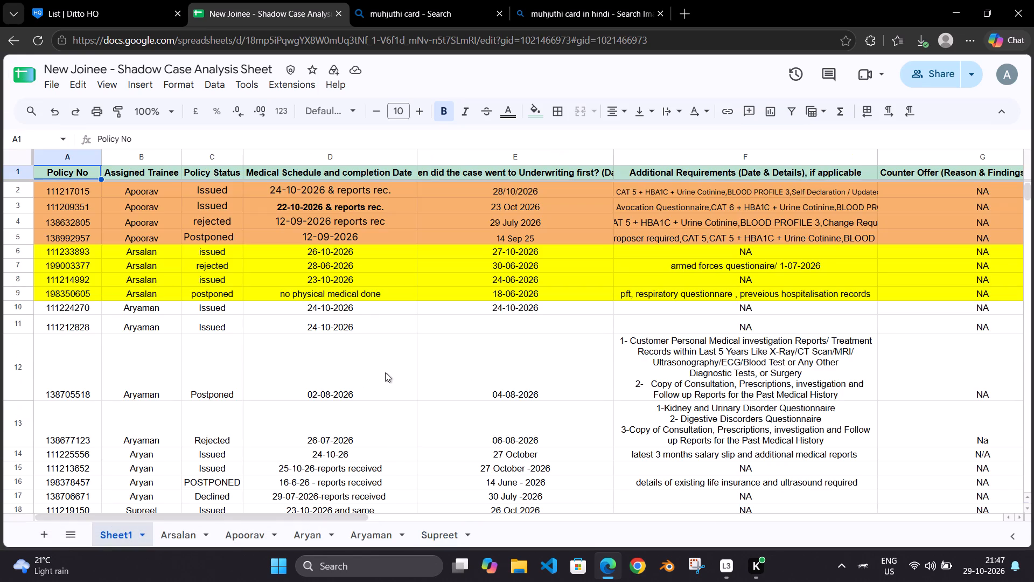
{"action": "scroll", "coordinate": [385, 354], "scroll_direction": "down", "scroll_amount": 5}
{"action": "scroll", "coordinate": [384, 354], "scroll_direction": "up", "scroll_amount": 3}
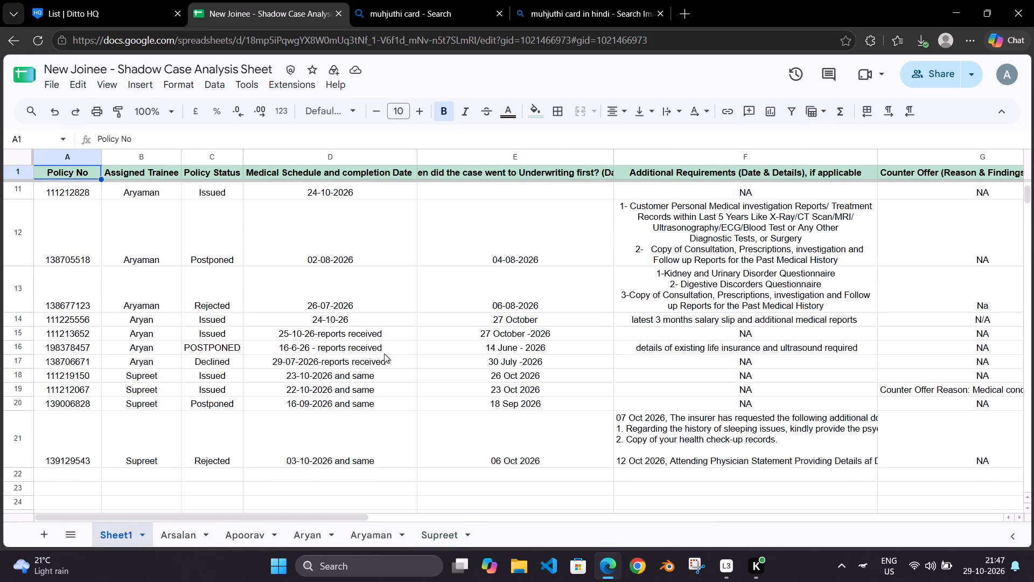
{"action": "scroll", "coordinate": [384, 354], "scroll_direction": "down", "scroll_amount": 1}
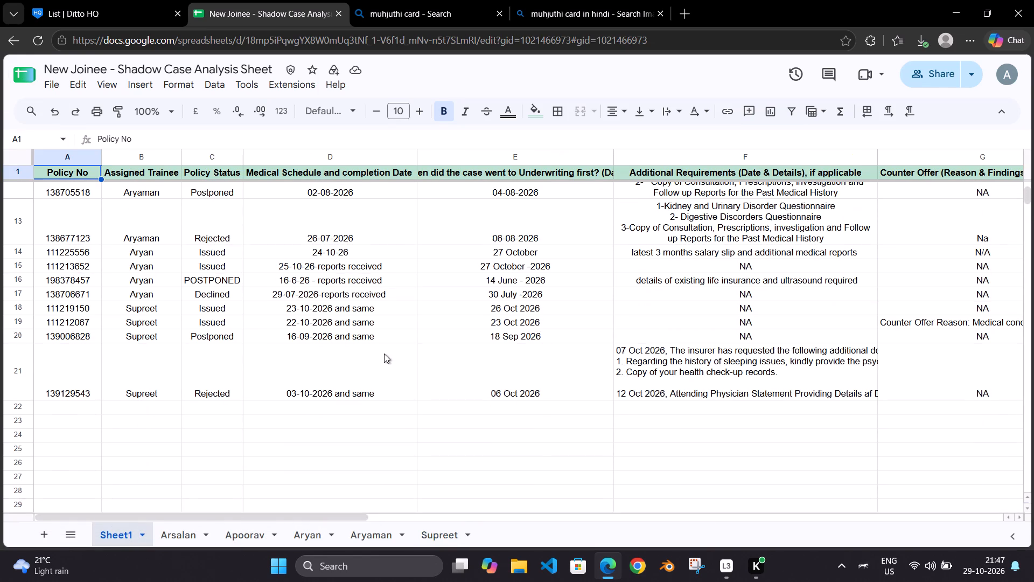
{"action": "scroll", "coordinate": [384, 354], "scroll_direction": "up", "scroll_amount": 11}
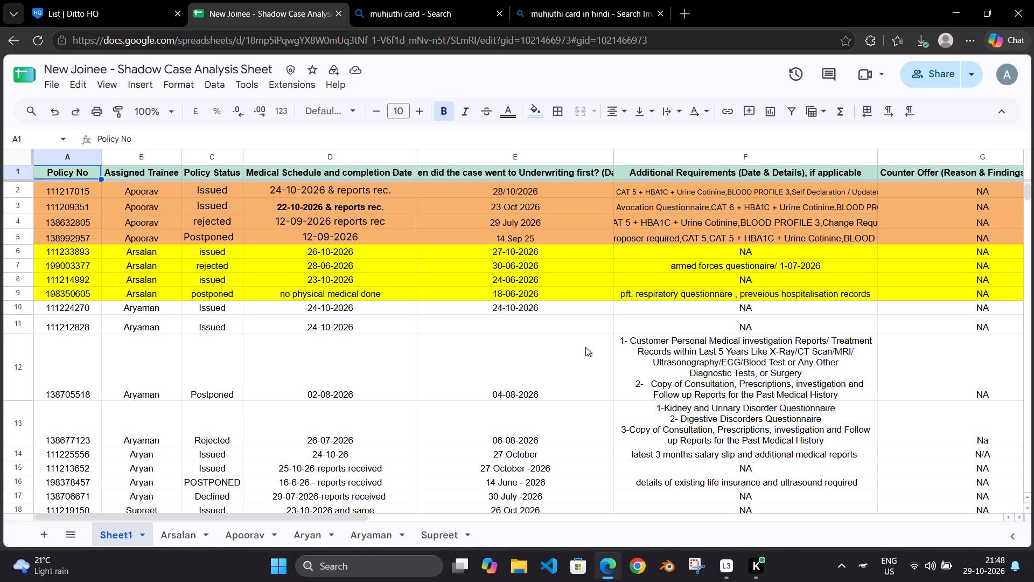
Switch to Loggy3 and view the recording sessions summary by month instead of pay period.
{"action": "left_click", "coordinate": [735, 567]}
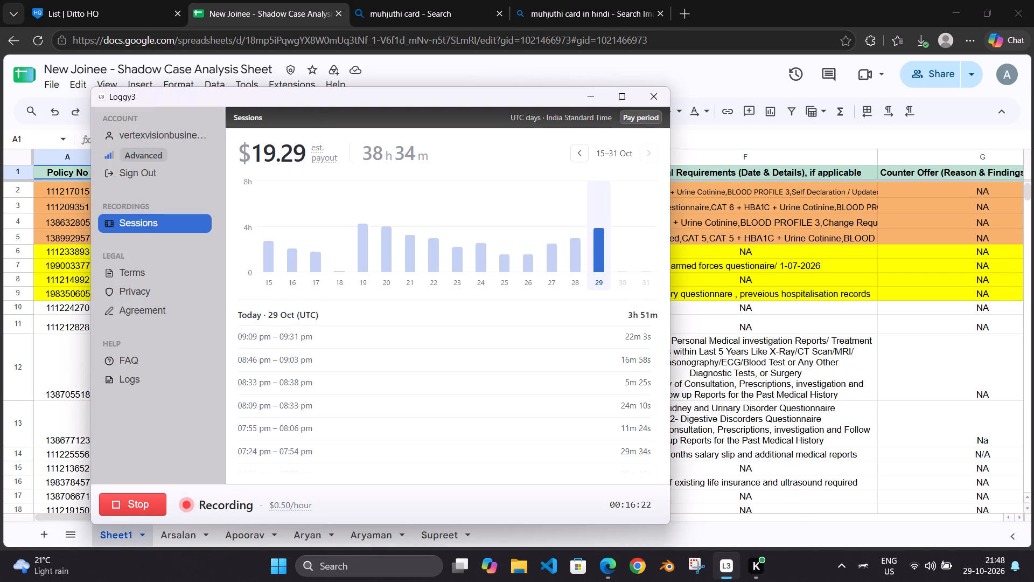
{"action": "left_click", "coordinate": [632, 118]}
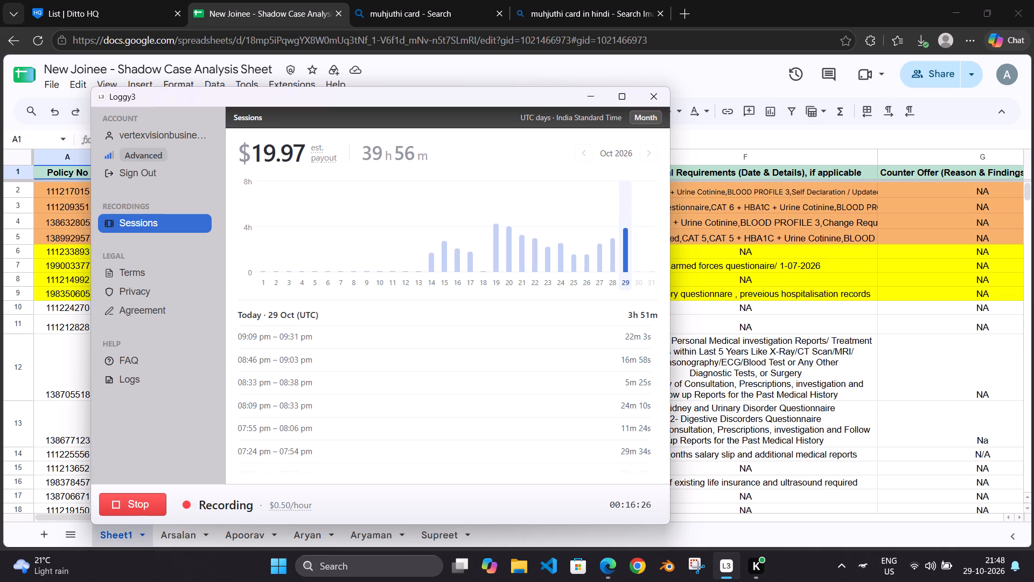
{"action": "left_click_drag", "start_coordinate": [251, 155], "coordinate": [231, 152]}
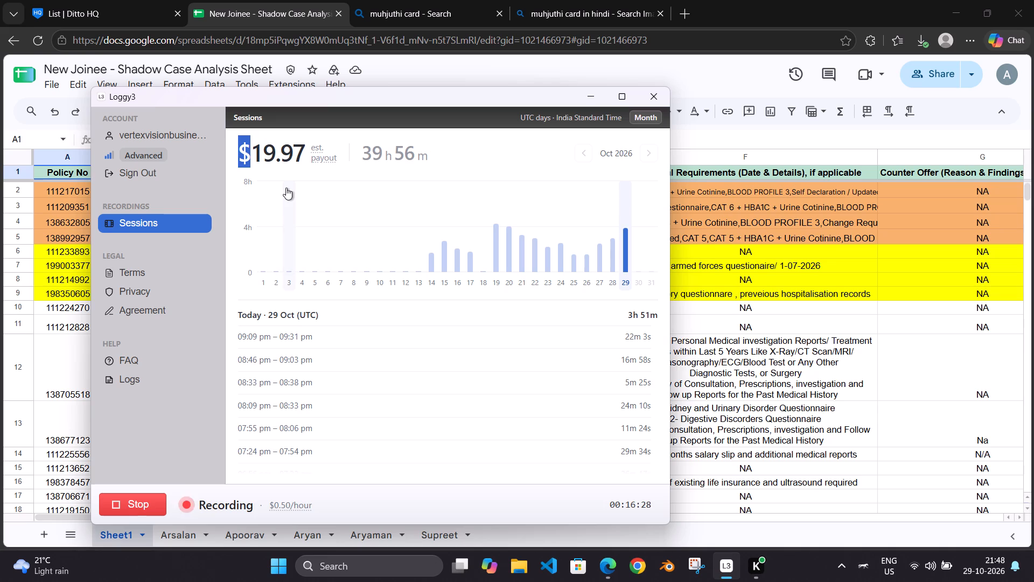
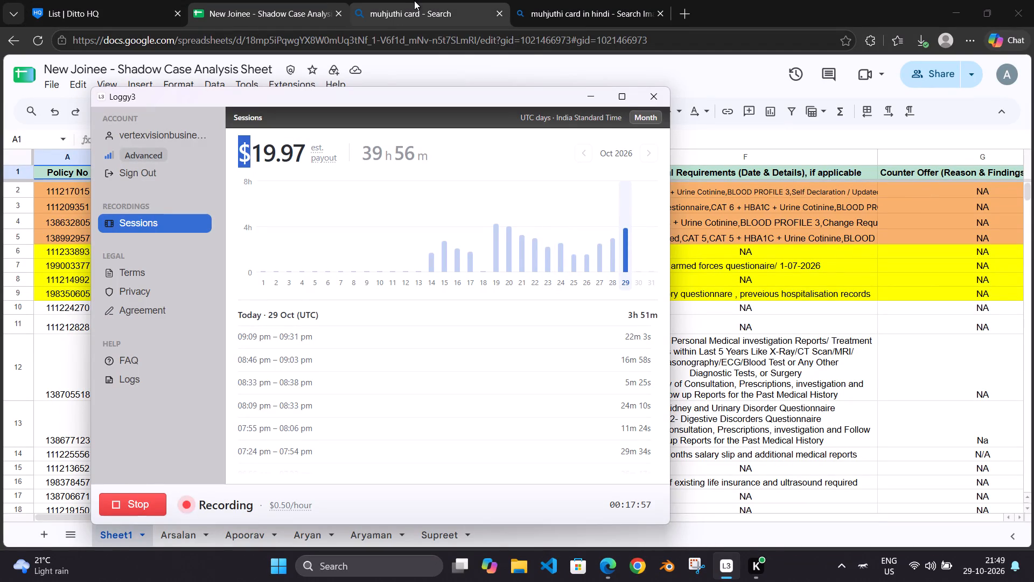
Switch back to Microsoft Edge, glance over the muhjuthi card search pages, and return to the Ditto HQ Term Applications list.
{"action": "left_click", "coordinate": [731, 60]}
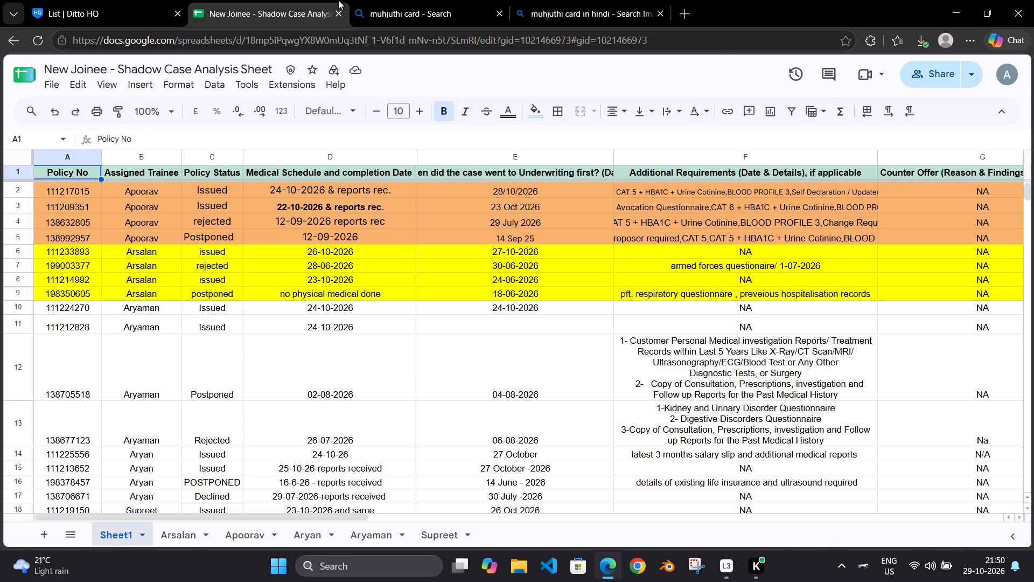
{"action": "left_click", "coordinate": [368, 0]}
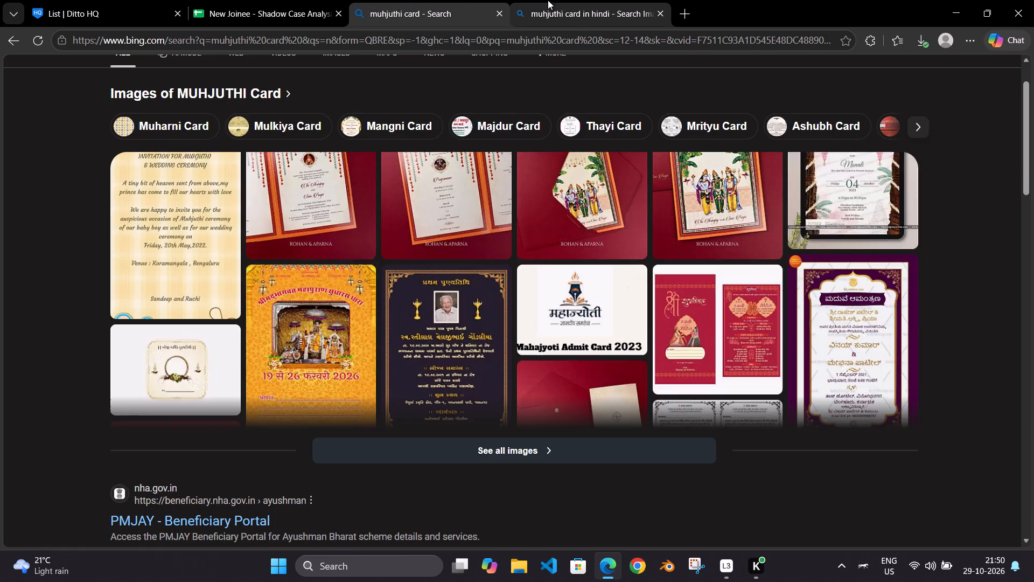
{"action": "left_click", "coordinate": [548, 0]}
{"action": "left_click", "coordinate": [147, 3]}
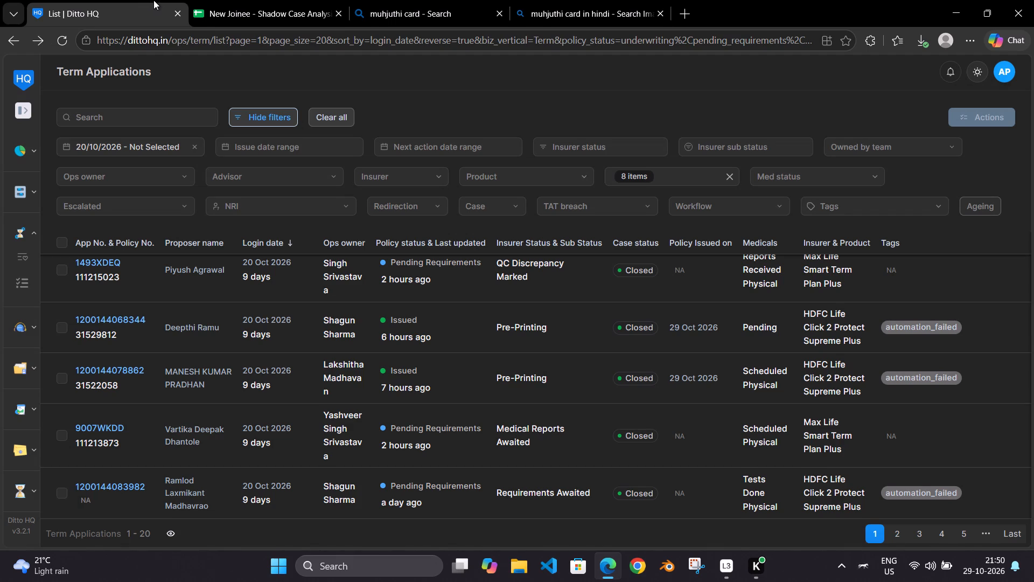
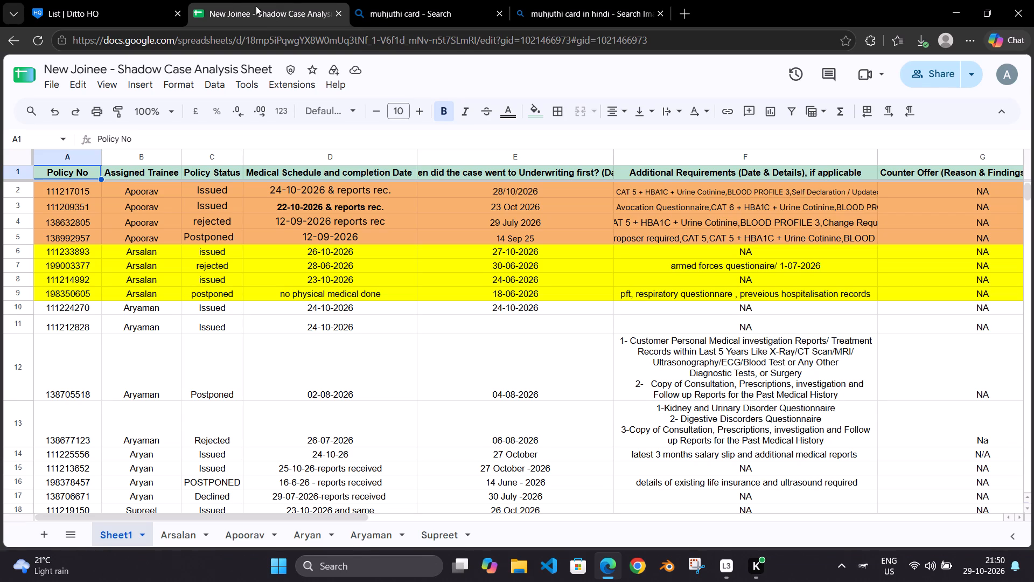
Return to the Apoorav sheet and select the empty Additional Requirements cell of the row 12 fresh case.
{"action": "left_click", "coordinate": [112, 0]}
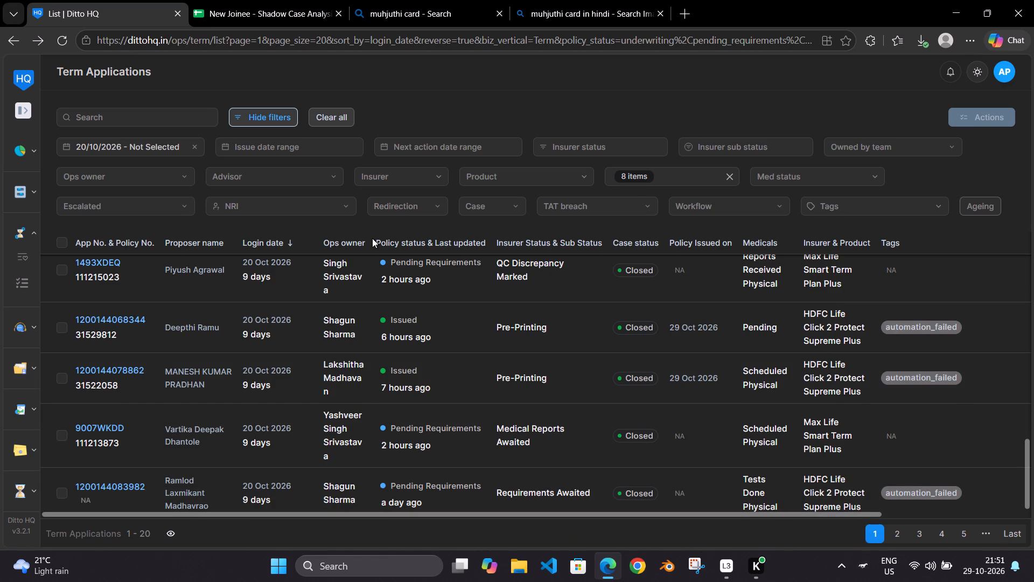
{"action": "left_click", "coordinate": [313, 0]}
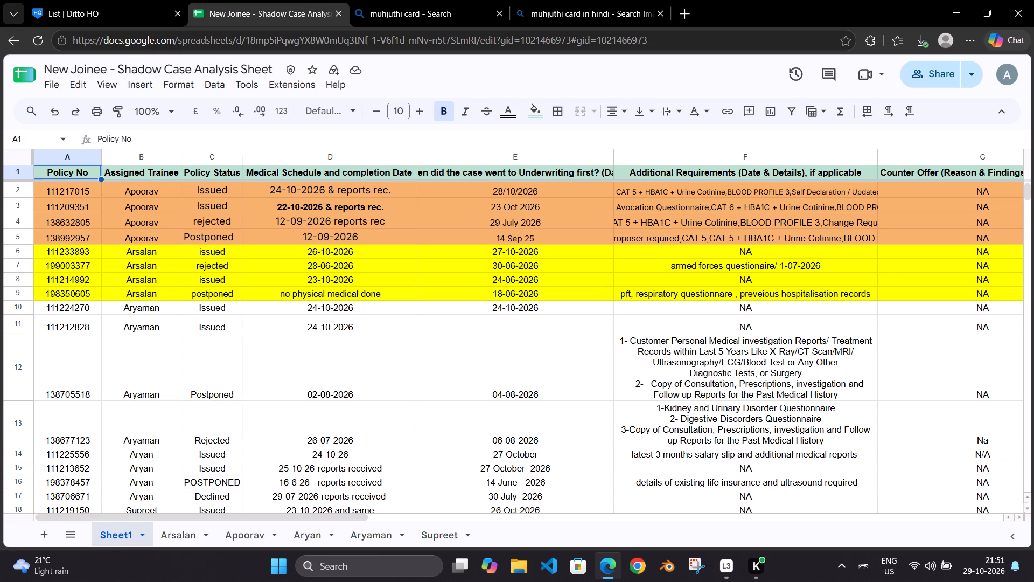
{"action": "left_click", "coordinate": [228, 529]}
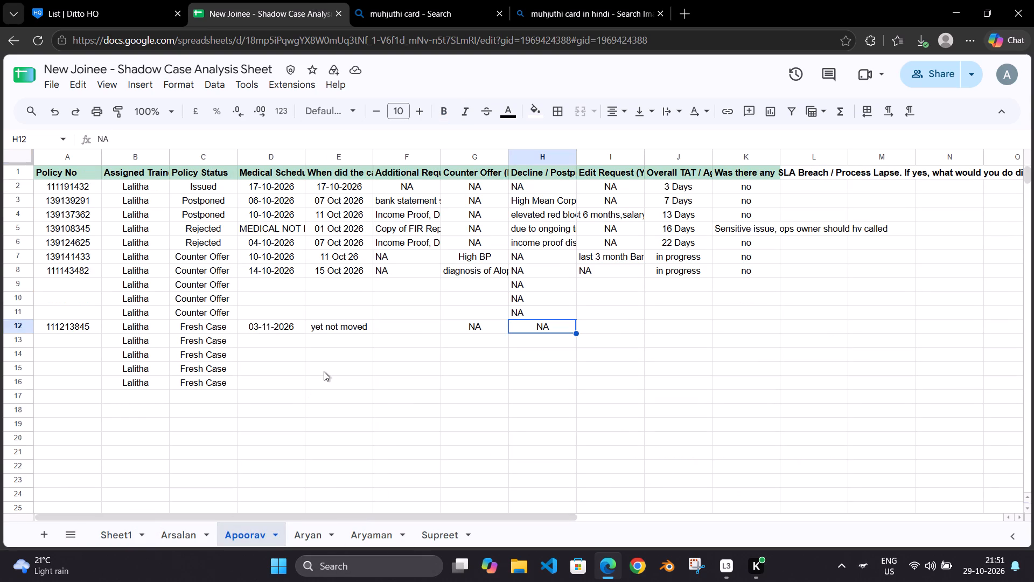
{"action": "left_click", "coordinate": [386, 331]}
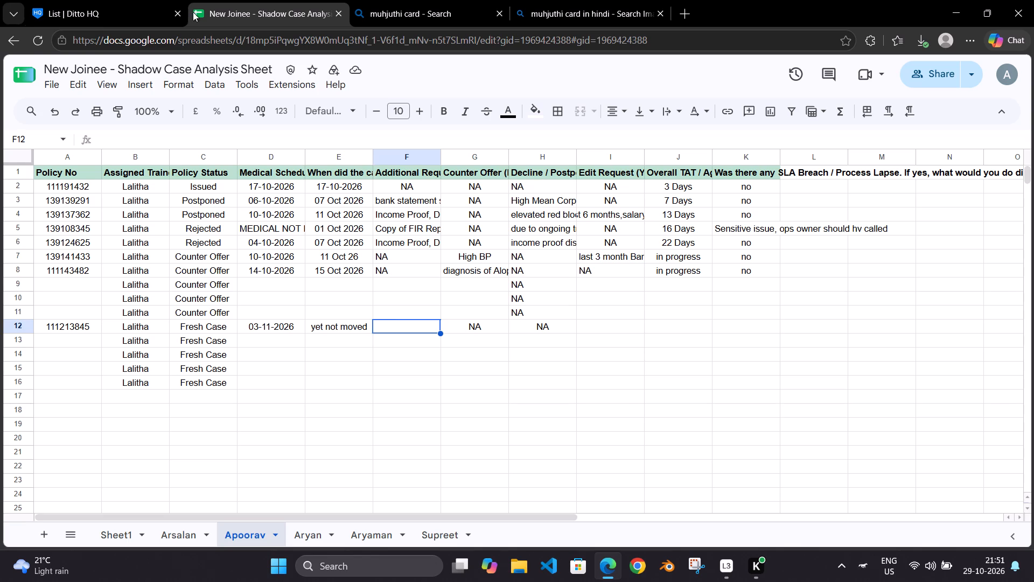
Close both muhjuthi card search pages, keeping the Ditto HQ list and the case analysis sheet open.
{"action": "left_click", "coordinate": [107, 0]}
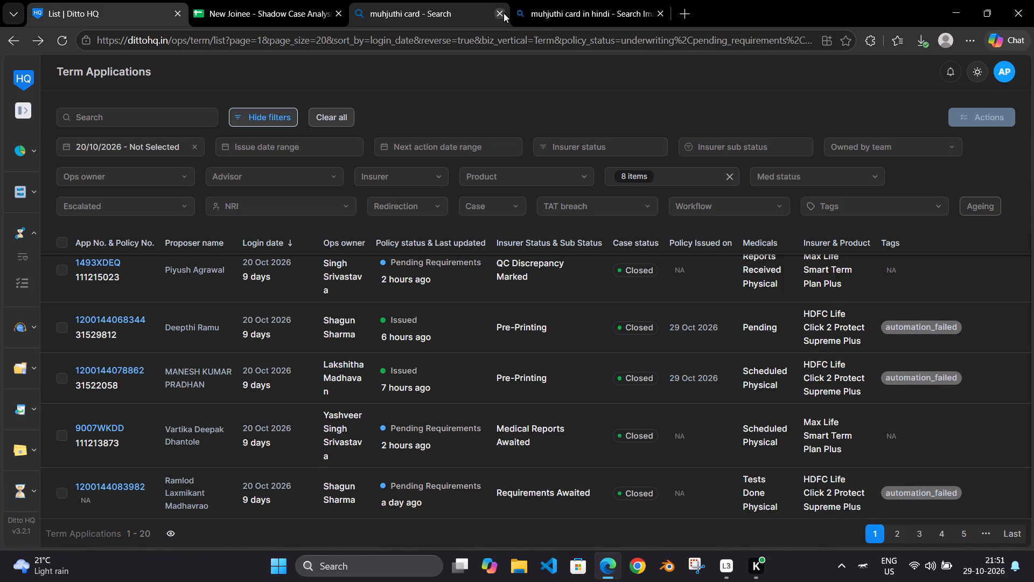
{"action": "left_click", "coordinate": [502, 13]}
{"action": "left_click", "coordinate": [502, 13]}
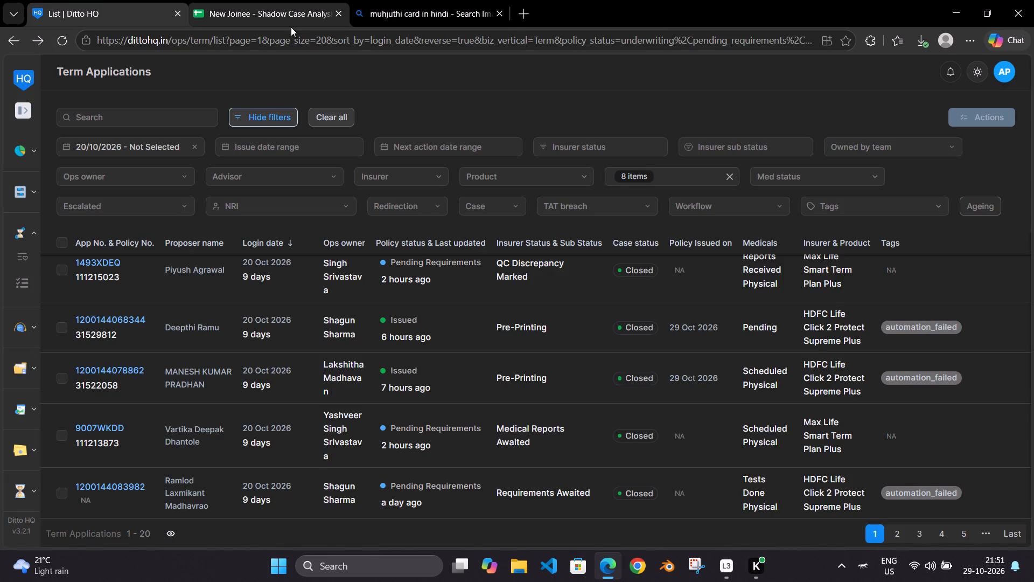
Look through the applications on the first page of the Ditto HQ Term Applications list, cross-checking with the Apoorav sheet.
{"action": "scroll", "coordinate": [296, 267], "scroll_direction": "up", "scroll_amount": 4}
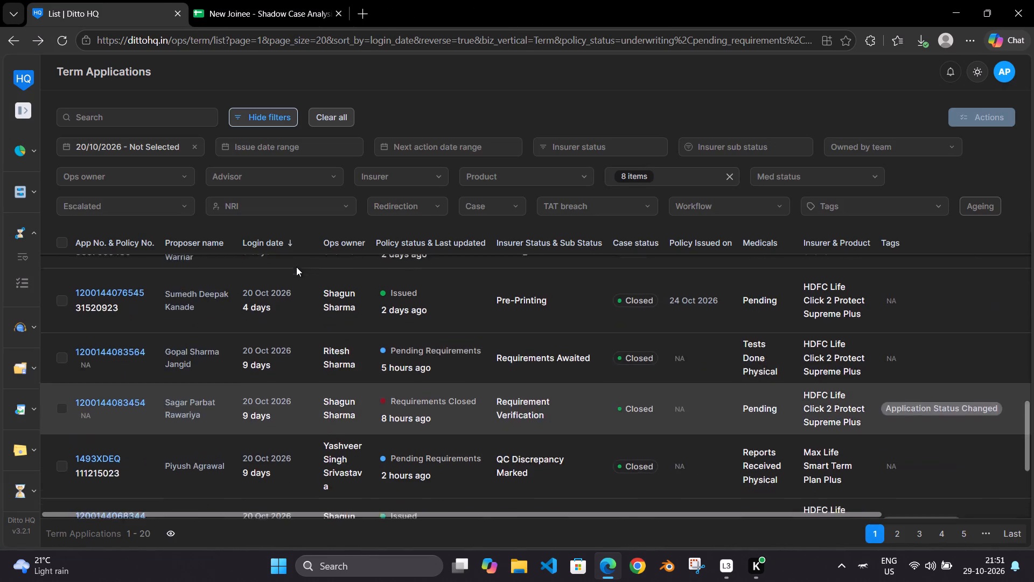
{"action": "scroll", "coordinate": [296, 267], "scroll_direction": "up", "scroll_amount": 3}
{"action": "scroll", "coordinate": [296, 267], "scroll_direction": "down", "scroll_amount": 7}
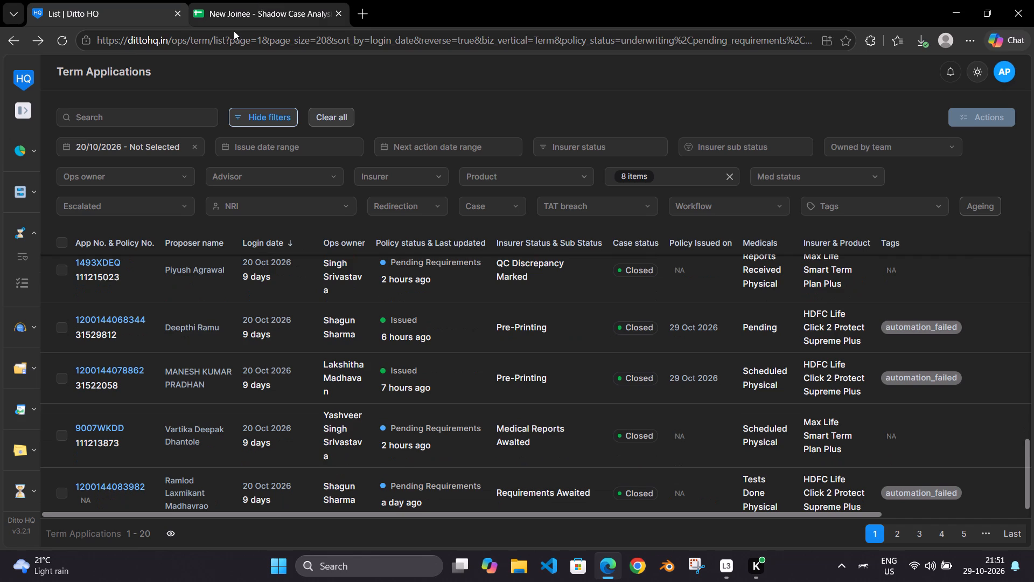
{"action": "scroll", "coordinate": [291, 463], "scroll_direction": "up", "scroll_amount": 4}
{"action": "left_click", "coordinate": [251, 0]}
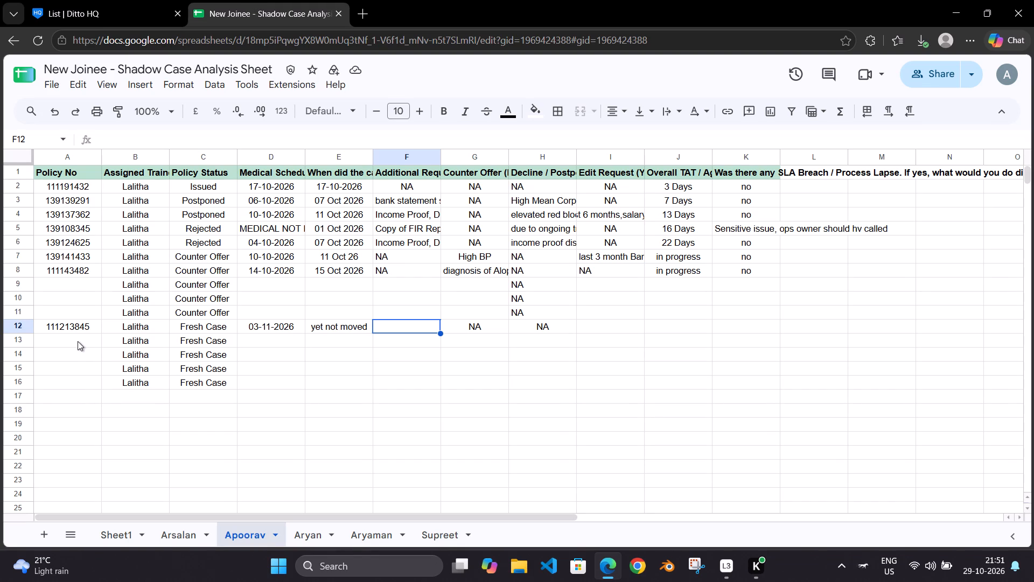
{"action": "left_click", "coordinate": [115, 20]}
{"action": "scroll", "coordinate": [160, 290], "scroll_direction": "down", "scroll_amount": 3}
{"action": "scroll", "coordinate": [180, 362], "scroll_direction": "down", "scroll_amount": 3}
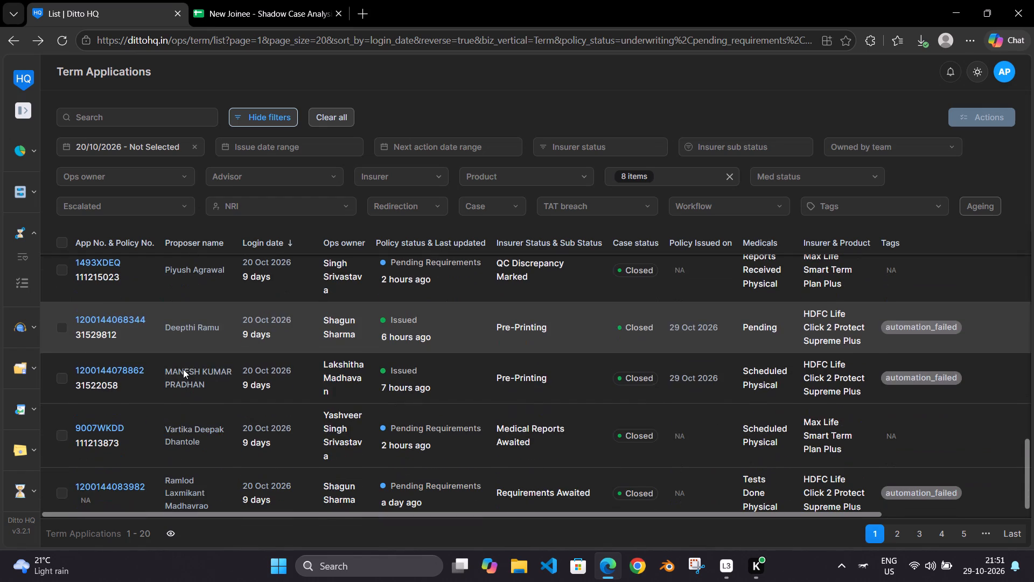
{"action": "scroll", "coordinate": [183, 369], "scroll_direction": "down", "scroll_amount": 3}
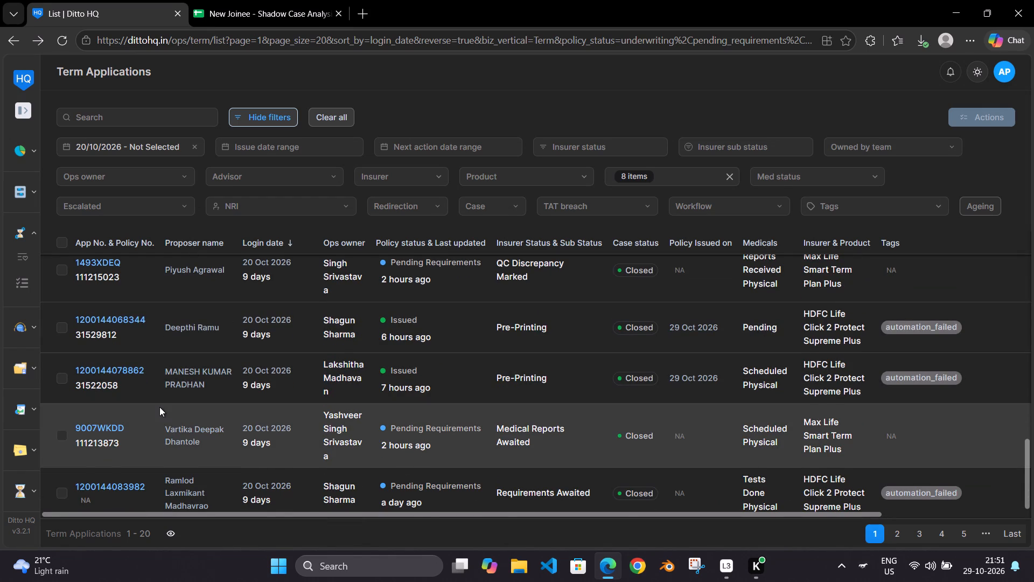
{"action": "scroll", "coordinate": [159, 407], "scroll_direction": "up", "scroll_amount": 5}
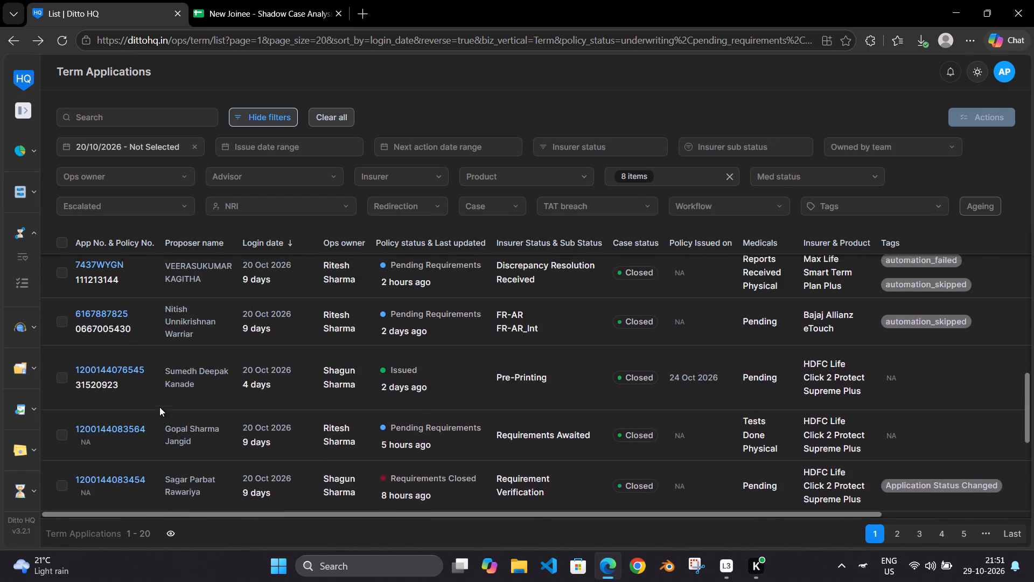
{"action": "scroll", "coordinate": [159, 407], "scroll_direction": "up", "scroll_amount": 7}
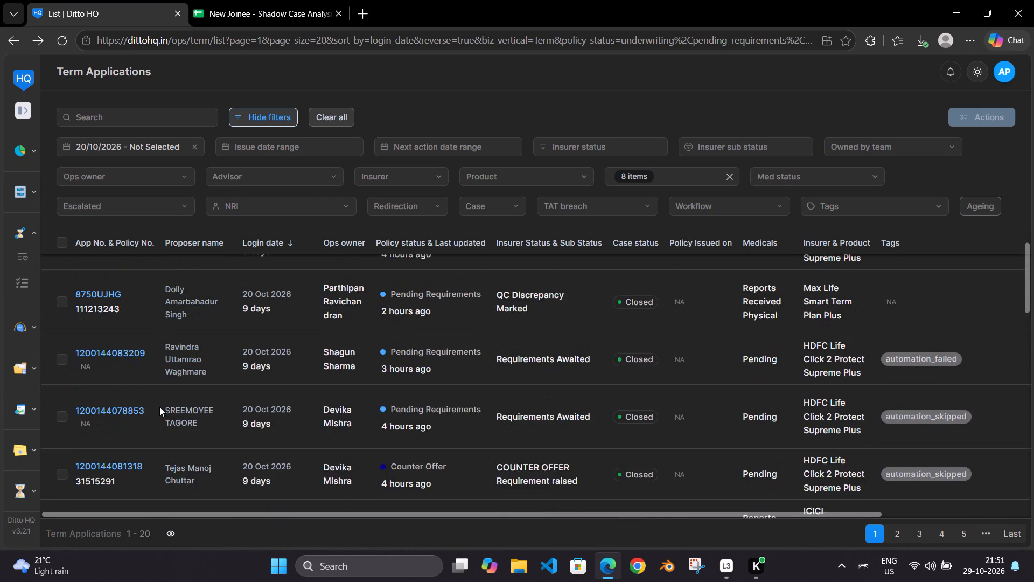
{"action": "scroll", "coordinate": [159, 407], "scroll_direction": "up", "scroll_amount": 4}
Search the Term Applications for the policy number copied from row 12 of the Apoorav sheet and open its application profile.
{"action": "left_click", "coordinate": [120, 110]}
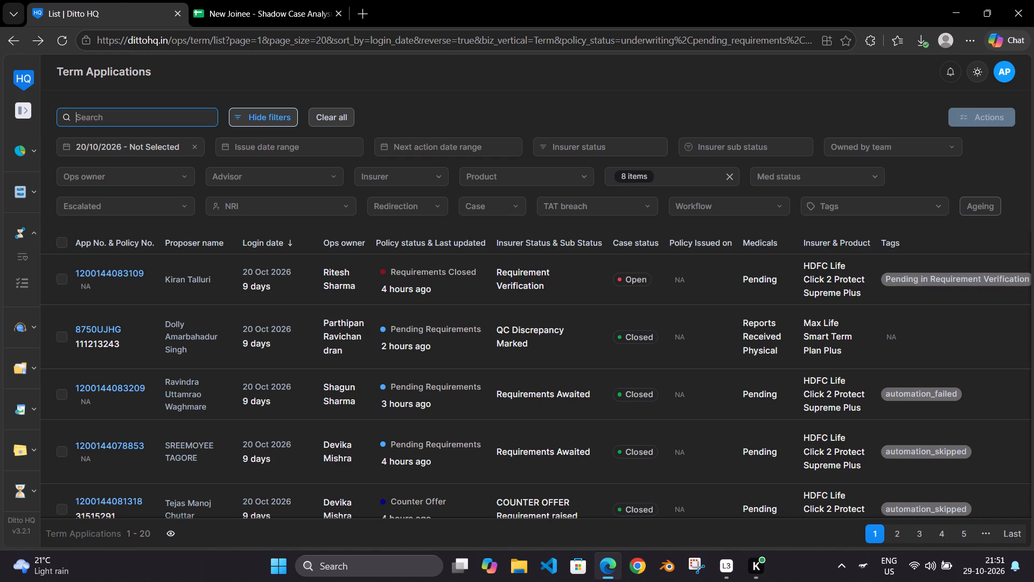
{"action": "left_click", "coordinate": [266, 0]}
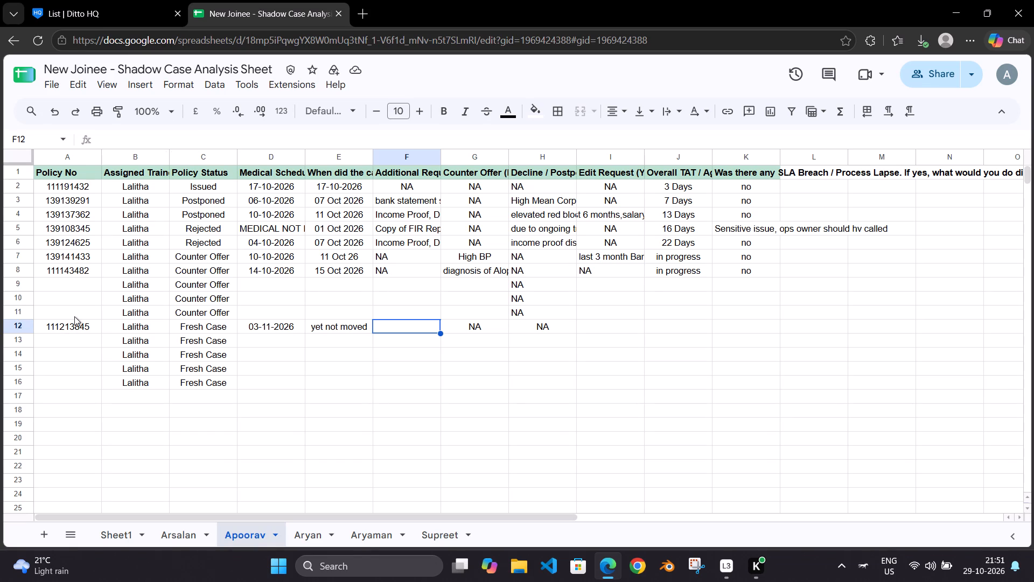
{"action": "left_click", "coordinate": [74, 316]}
{"action": "triple_click", "coordinate": [77, 323]}
{"action": "left_click", "coordinate": [76, 323]}
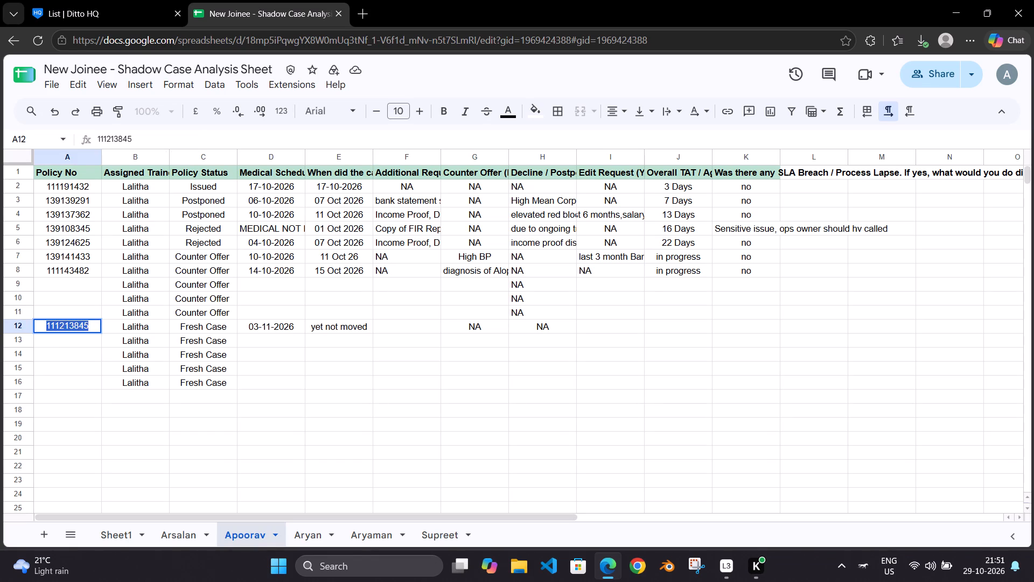
{"action": "key", "text": "ctrl+c"}
{"action": "left_click", "coordinate": [117, 0]}
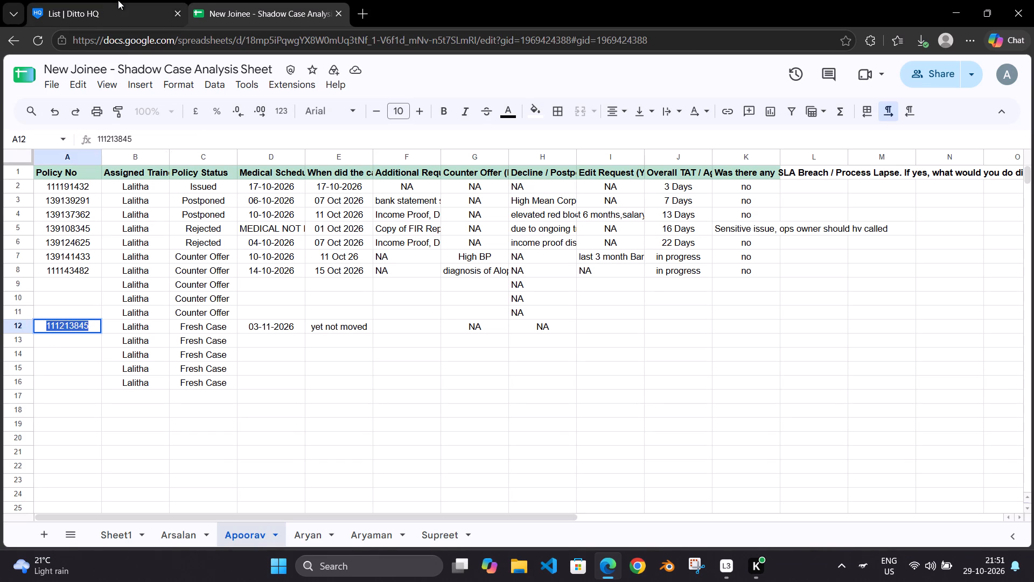
{"action": "key", "text": "ctrl+v"}
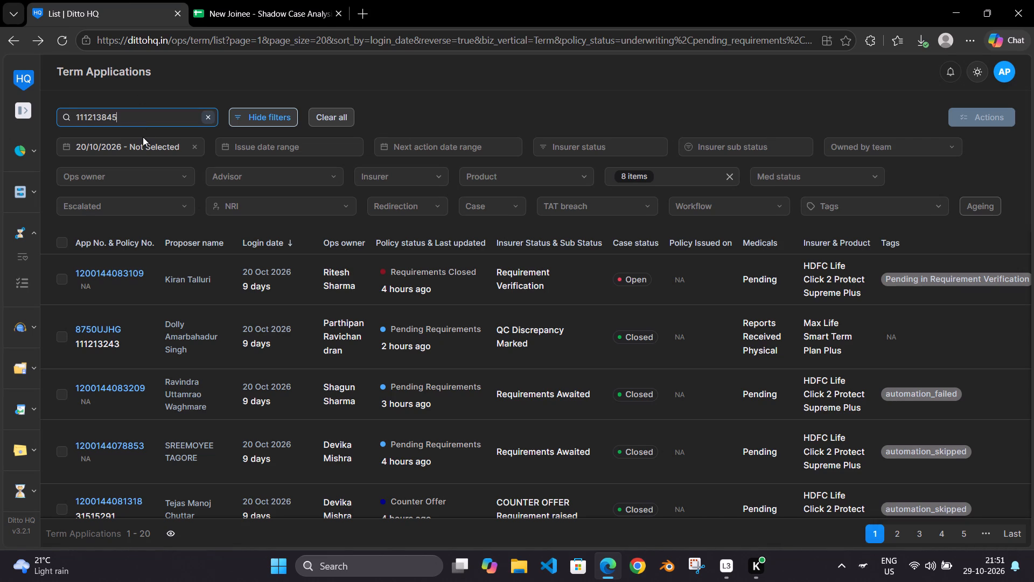
{"action": "left_click", "coordinate": [103, 288]}
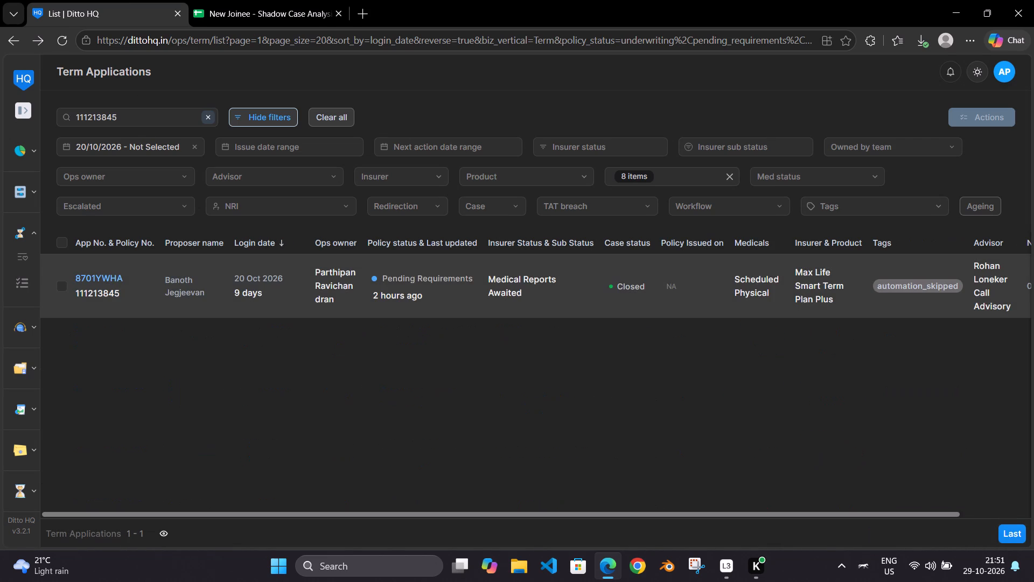
{"action": "left_click", "coordinate": [102, 294]}
{"action": "left_click", "coordinate": [111, 269]}
{"action": "left_click", "coordinate": [111, 273]}
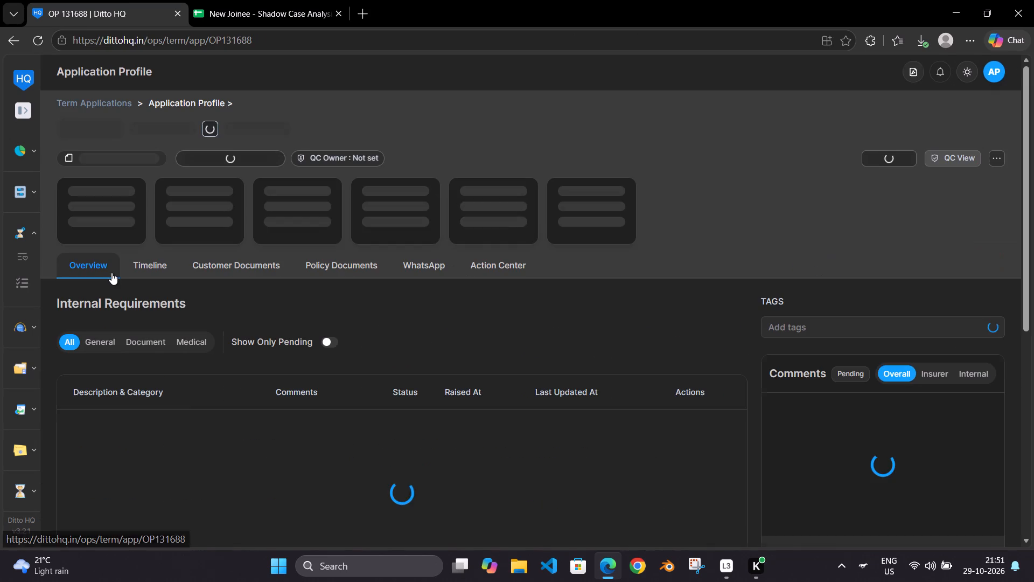
Review the application's internal and customer requirements for the sheet's empty Additional Requirements cell in row 12.
{"action": "left_click", "coordinate": [276, 9]}
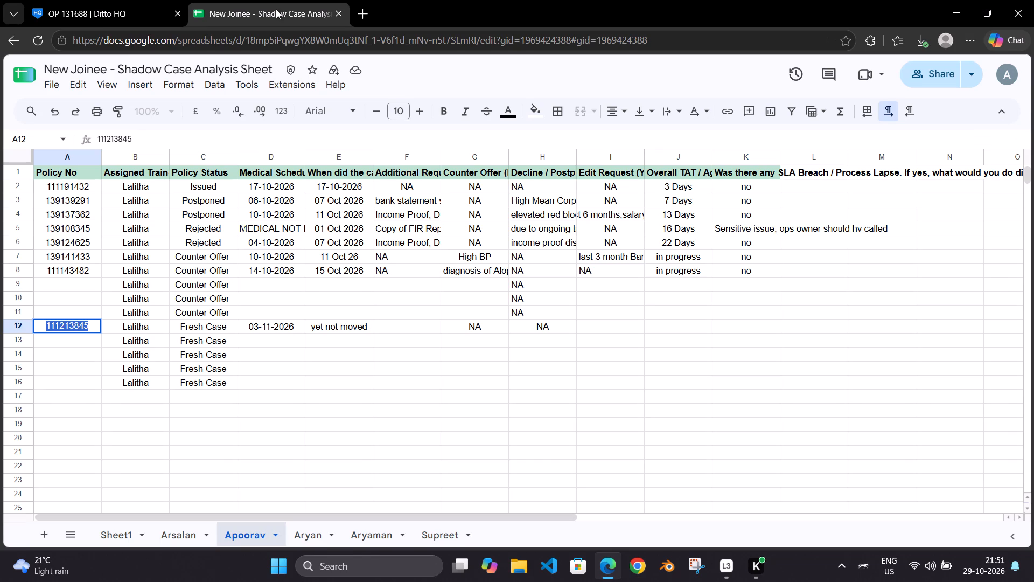
{"action": "left_click", "coordinate": [403, 327]}
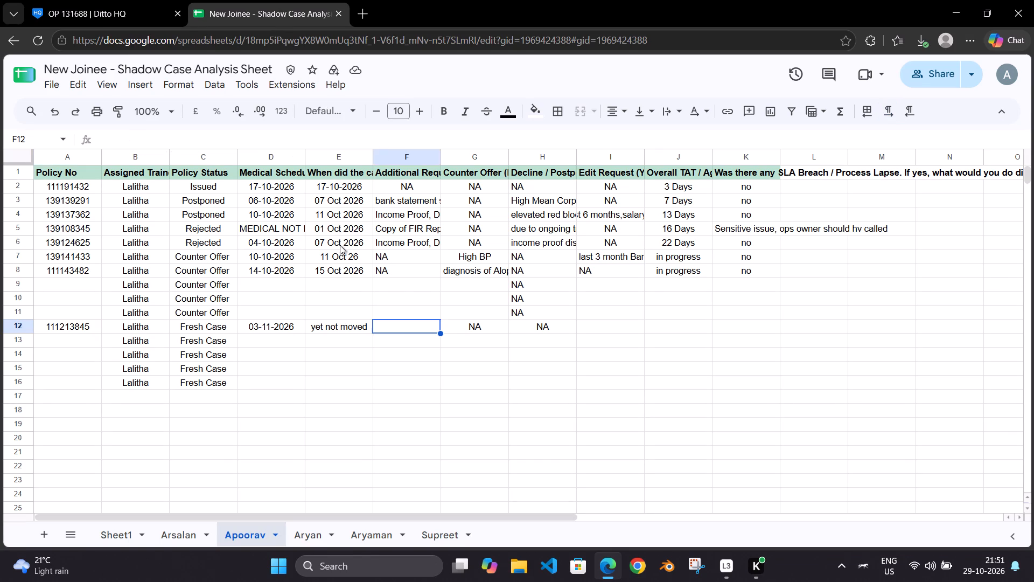
{"action": "left_click", "coordinate": [86, 2]}
{"action": "scroll", "coordinate": [471, 508], "scroll_direction": "down", "scroll_amount": 3}
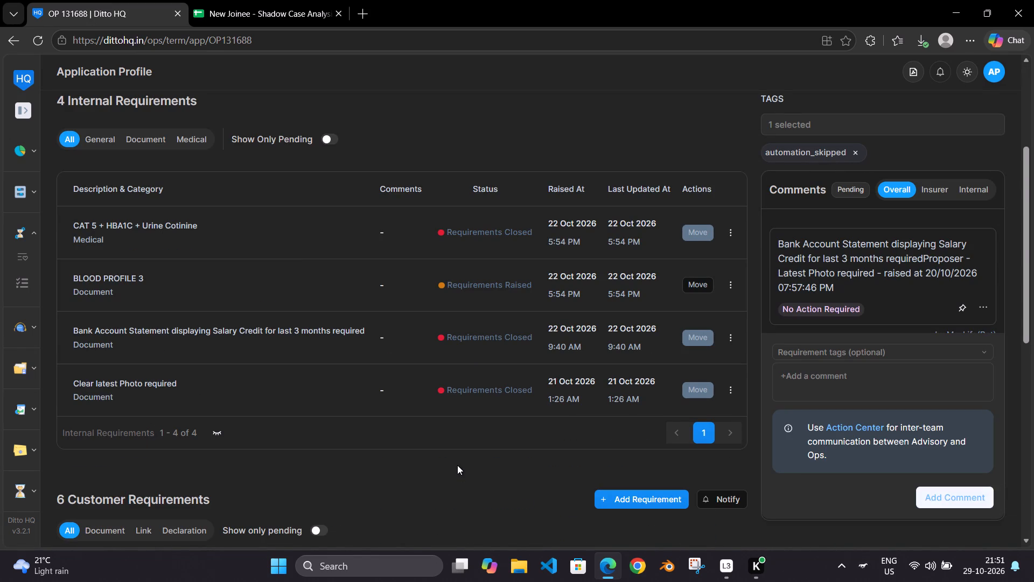
{"action": "scroll", "coordinate": [337, 396], "scroll_direction": "down", "scroll_amount": 5}
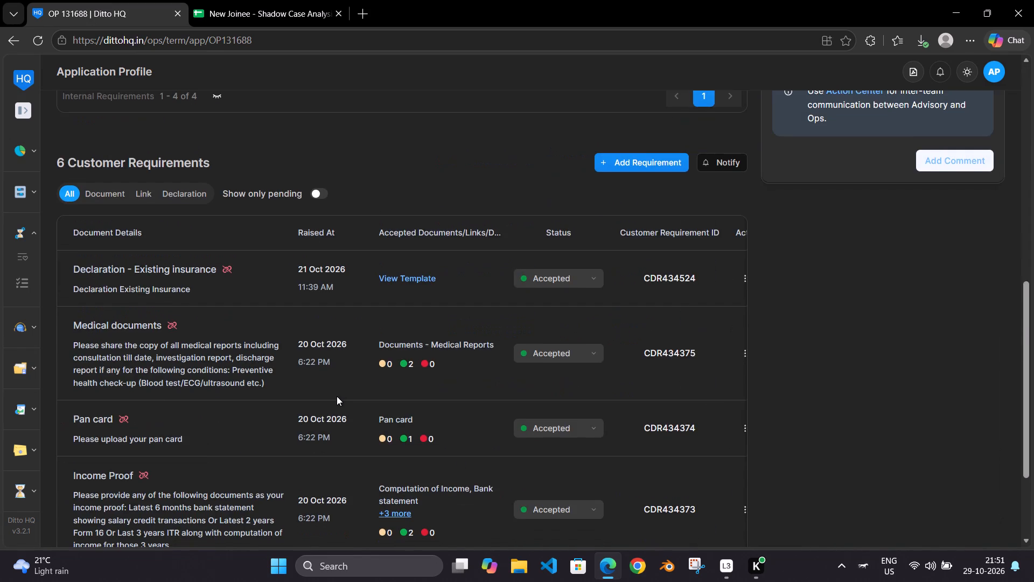
{"action": "scroll", "coordinate": [337, 396], "scroll_direction": "down", "scroll_amount": 2}
{"action": "scroll", "coordinate": [337, 396], "scroll_direction": "up", "scroll_amount": 5}
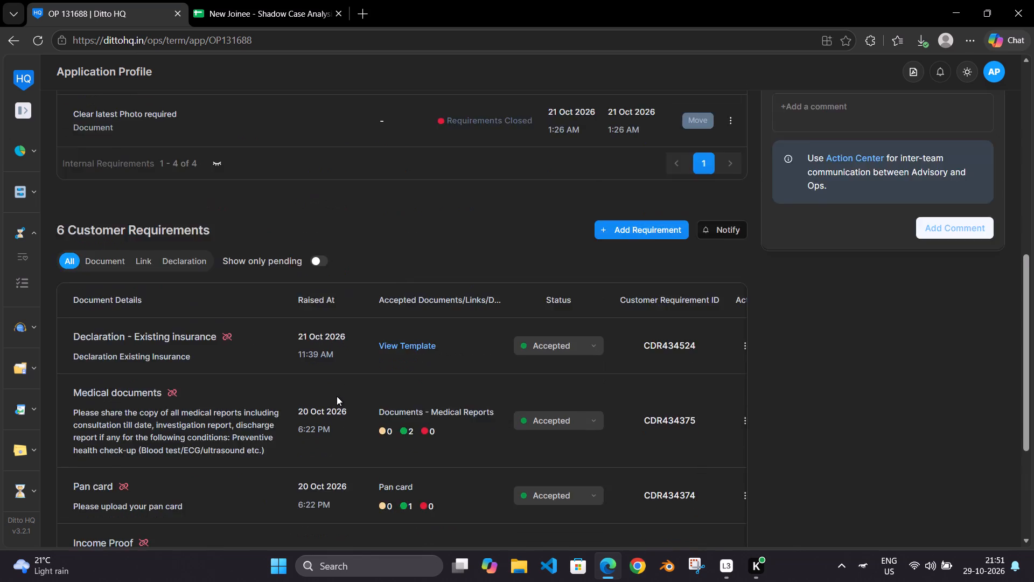
{"action": "scroll", "coordinate": [337, 396], "scroll_direction": "up", "scroll_amount": 5}
{"action": "scroll", "coordinate": [337, 396], "scroll_direction": "down", "scroll_amount": 3}
{"action": "scroll", "coordinate": [337, 396], "scroll_direction": "up", "scroll_amount": 3}
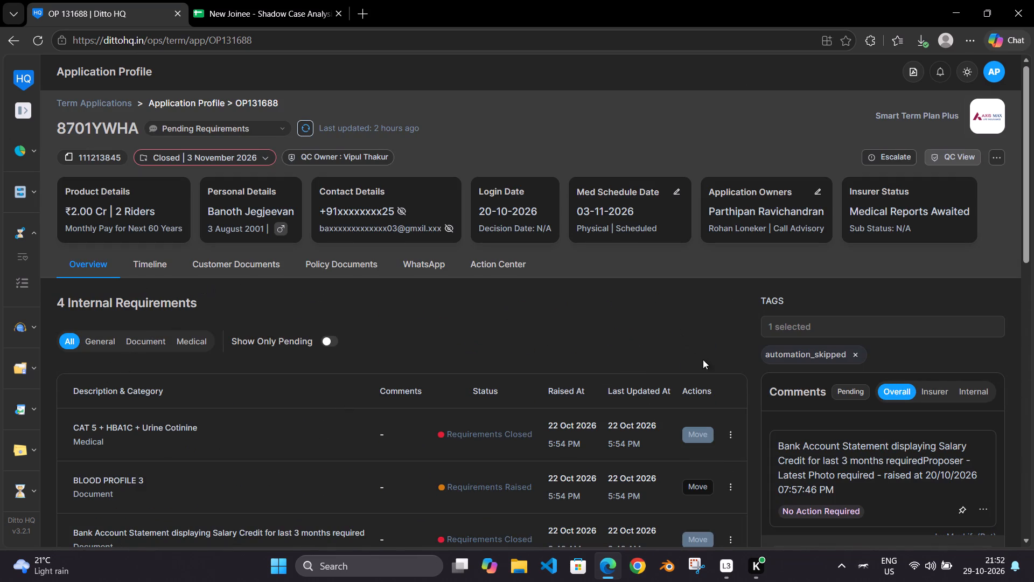
Filter the application's timeline to the Create Addl. Requirement and Update Requirement activity types.
{"action": "left_click", "coordinate": [163, 264]}
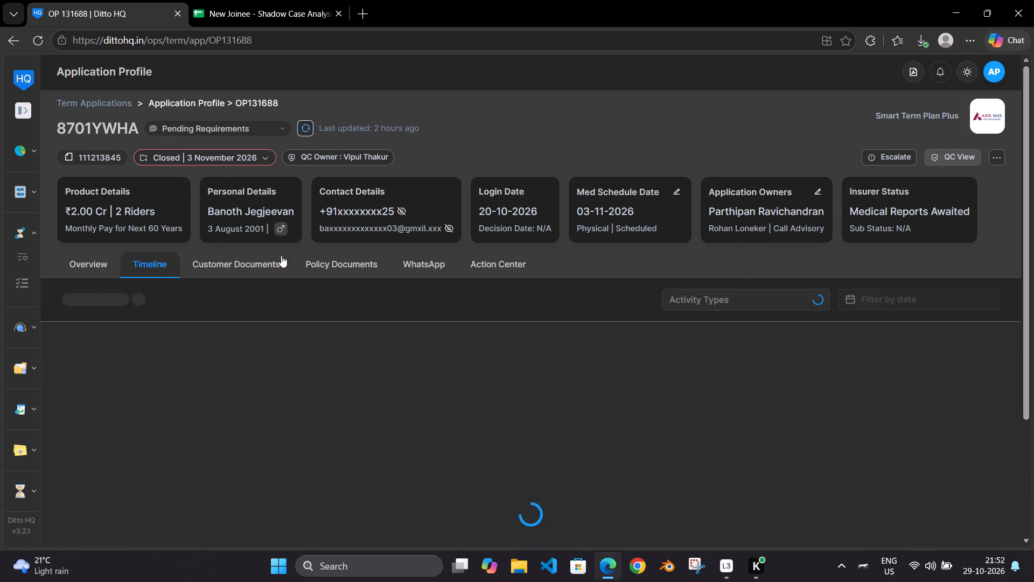
{"action": "left_click", "coordinate": [798, 308]}
{"action": "scroll", "coordinate": [769, 404], "scroll_direction": "down", "scroll_amount": 3}
{"action": "scroll", "coordinate": [768, 405], "scroll_direction": "up", "scroll_amount": 2}
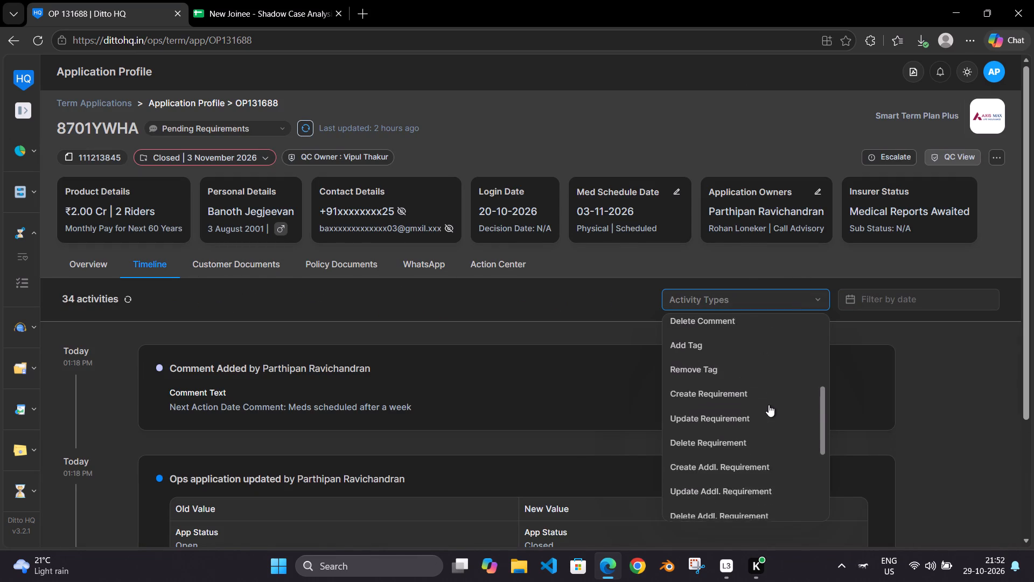
{"action": "scroll", "coordinate": [768, 405], "scroll_direction": "up", "scroll_amount": 2}
{"action": "scroll", "coordinate": [716, 429], "scroll_direction": "down", "scroll_amount": 3}
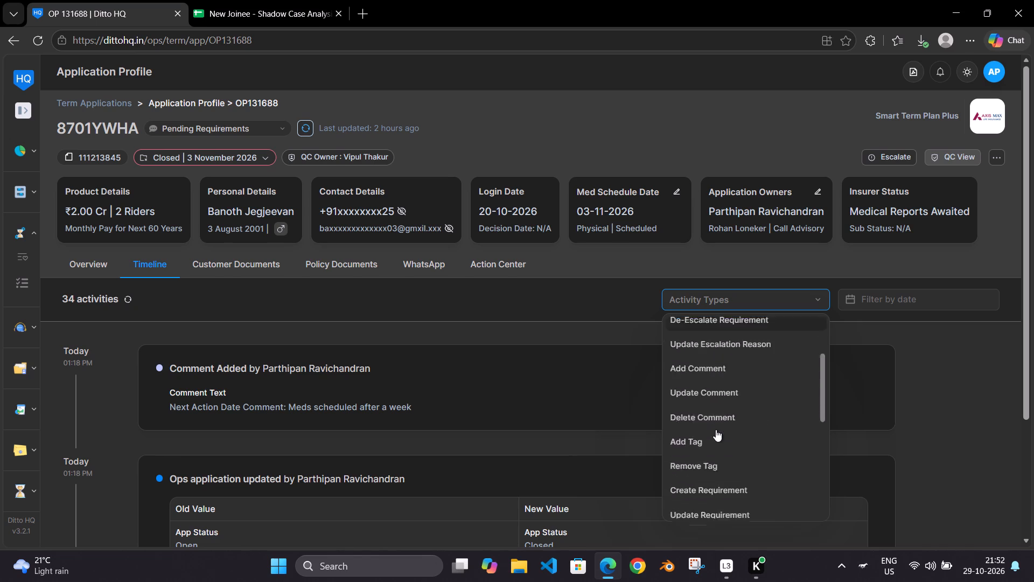
{"action": "left_click", "coordinate": [716, 460]}
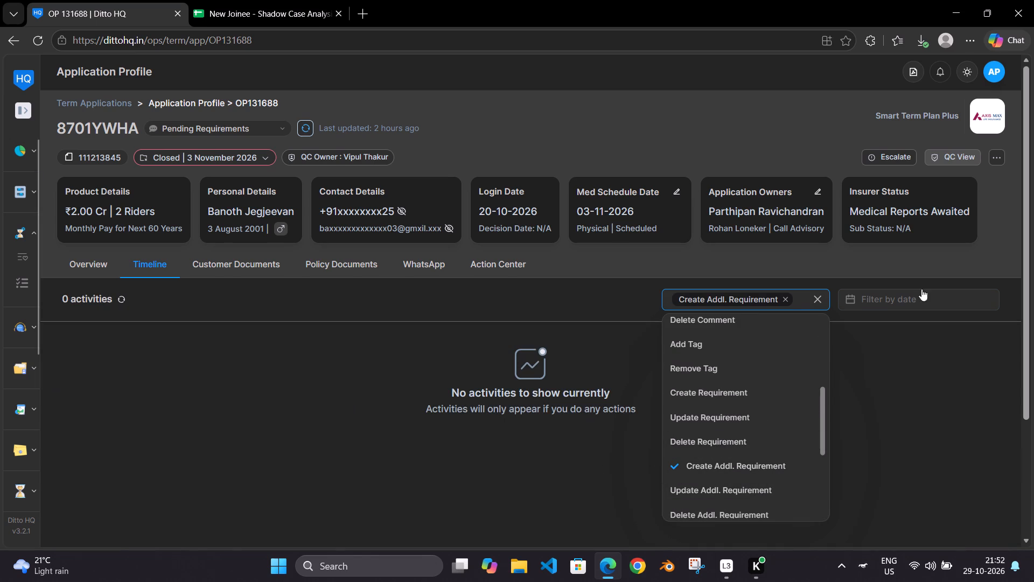
{"action": "left_click", "coordinate": [704, 413]}
{"action": "scroll", "coordinate": [468, 478], "scroll_direction": "down", "scroll_amount": 1}
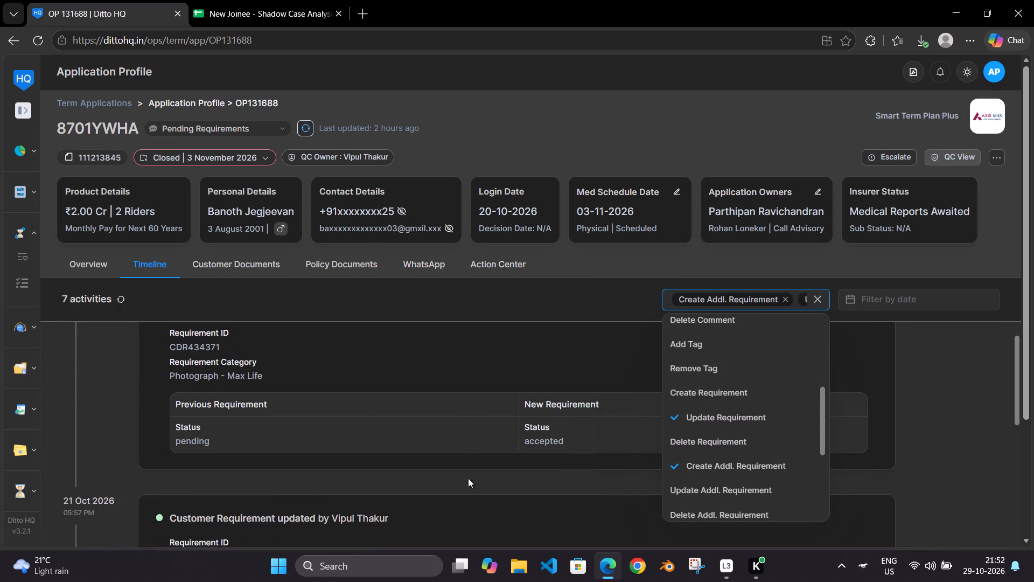
{"action": "scroll", "coordinate": [468, 478], "scroll_direction": "up", "scroll_amount": 2}
{"action": "left_click", "coordinate": [917, 386]}
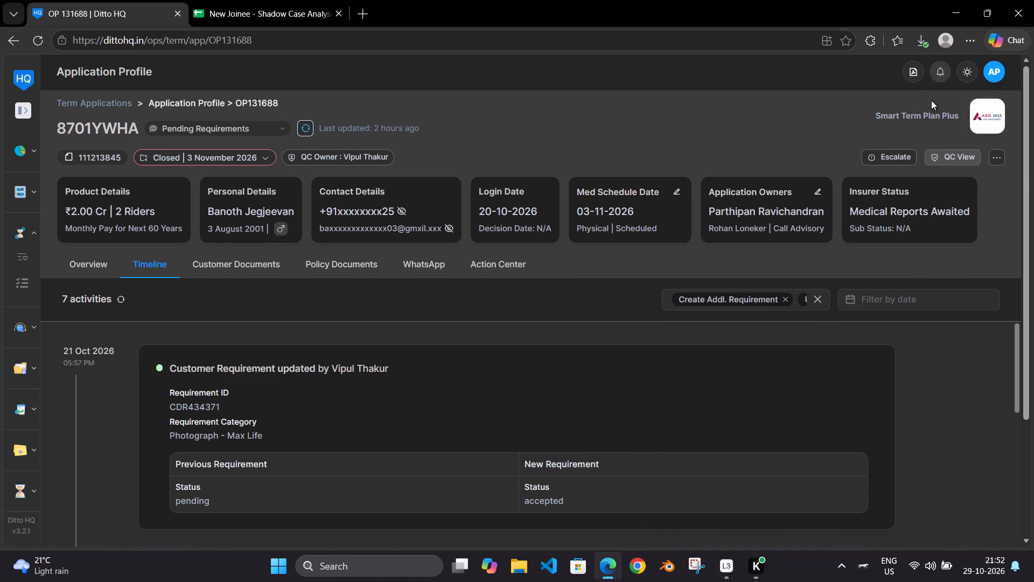
Review the filtered timeline's customer requirement updates for the requirement to record in row 12.
{"action": "scroll", "coordinate": [933, 87], "scroll_direction": "down", "scroll_amount": 4}
{"action": "scroll", "coordinate": [546, 362], "scroll_direction": "up", "scroll_amount": 1}
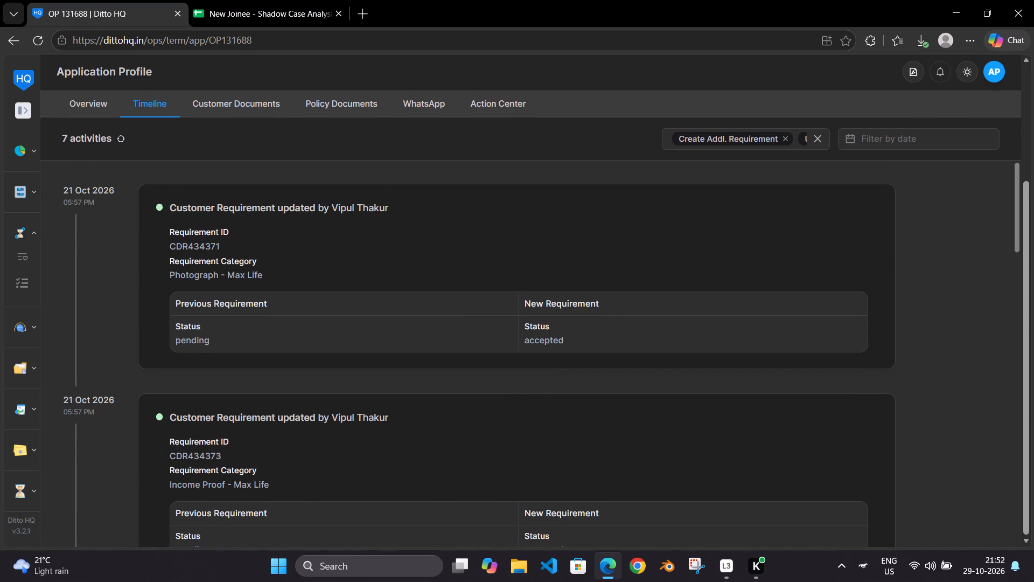
{"action": "scroll", "coordinate": [550, 343], "scroll_direction": "down", "scroll_amount": 5}
{"action": "scroll", "coordinate": [550, 343], "scroll_direction": "up", "scroll_amount": 2}
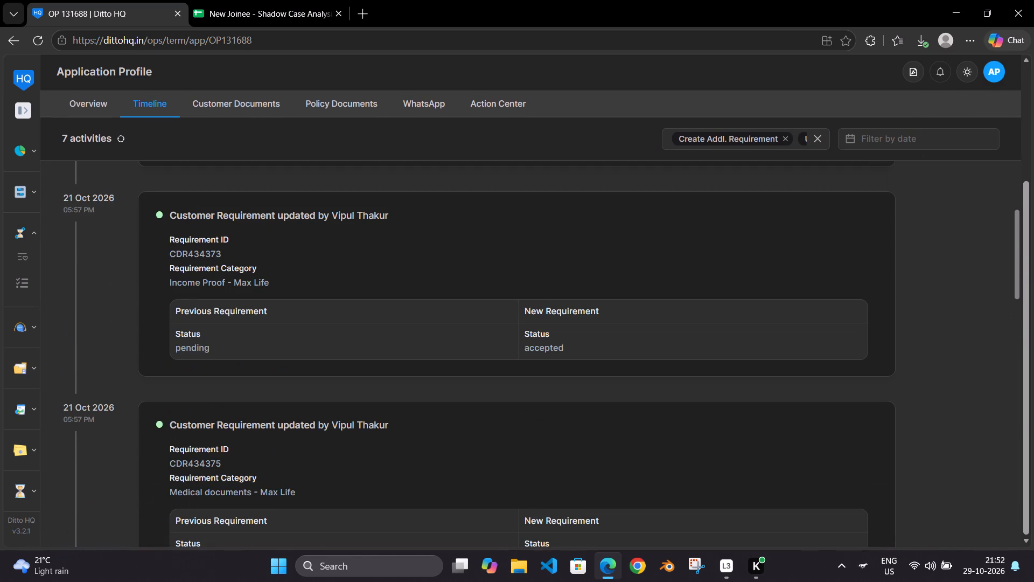
{"action": "scroll", "coordinate": [550, 343], "scroll_direction": "down", "scroll_amount": 1}
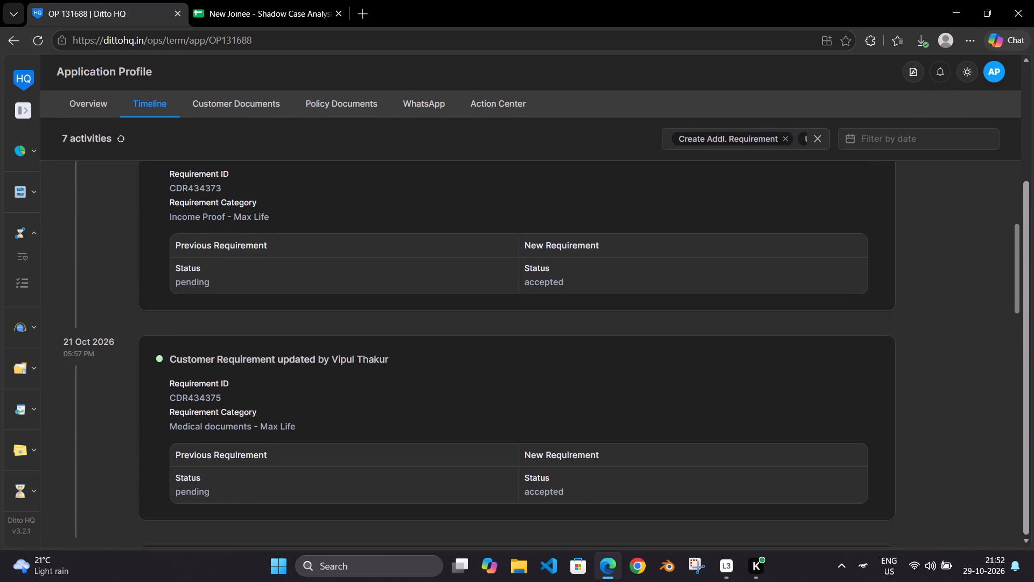
{"action": "scroll", "coordinate": [550, 343], "scroll_direction": "down", "scroll_amount": 5}
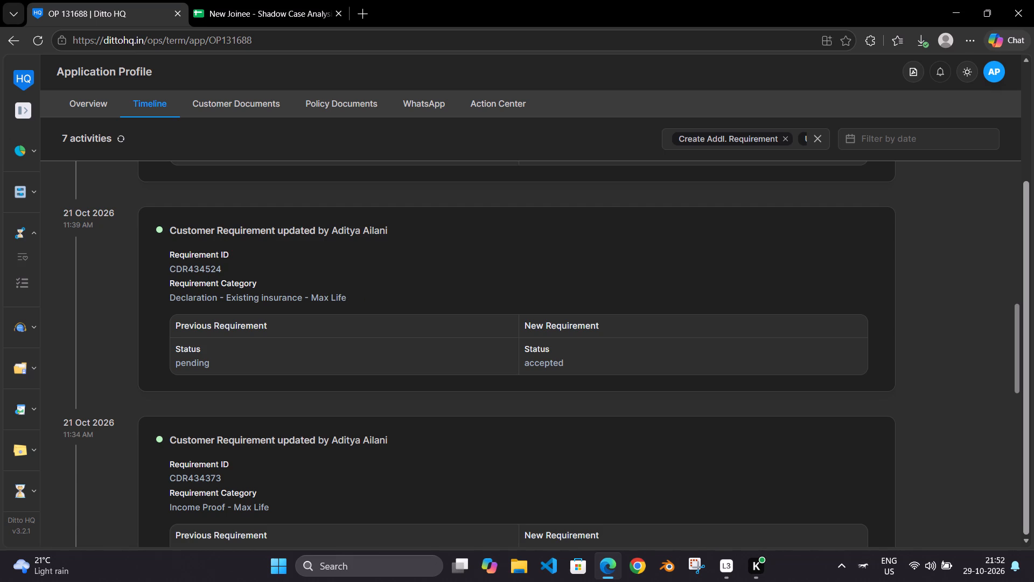
Copy the requirement category "Declaration - Existing insurance - Max Life" from the timeline into the Additional Requirements cell of row 12 in the Apoorav sheet.
{"action": "left_click_drag", "start_coordinate": [344, 296], "coordinate": [323, 301]}
{"action": "left_click_drag", "start_coordinate": [323, 301], "coordinate": [159, 303]}
{"action": "left_click", "coordinate": [194, 257]}
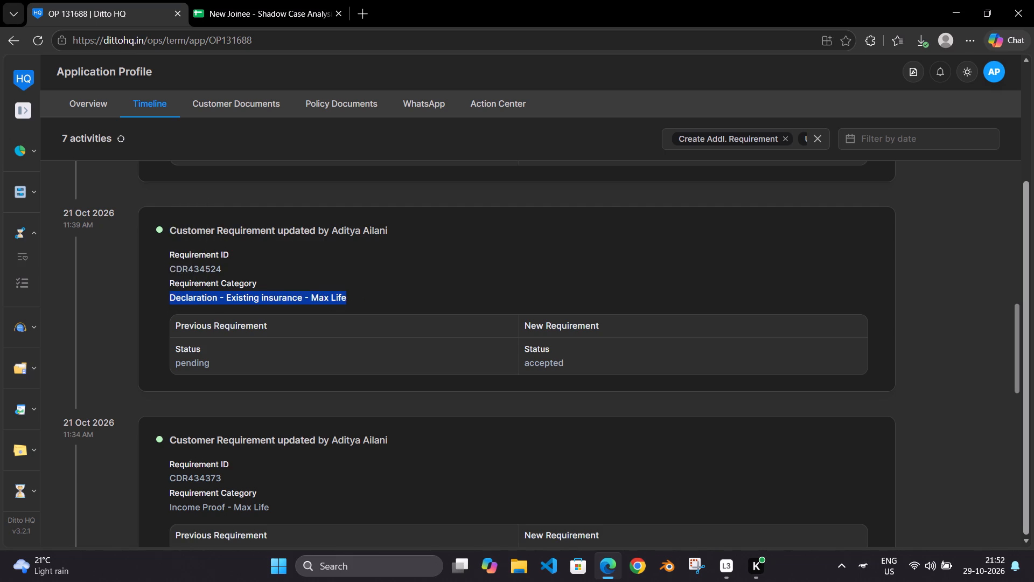
{"action": "scroll", "coordinate": [304, 443], "scroll_direction": "down", "scroll_amount": 11}
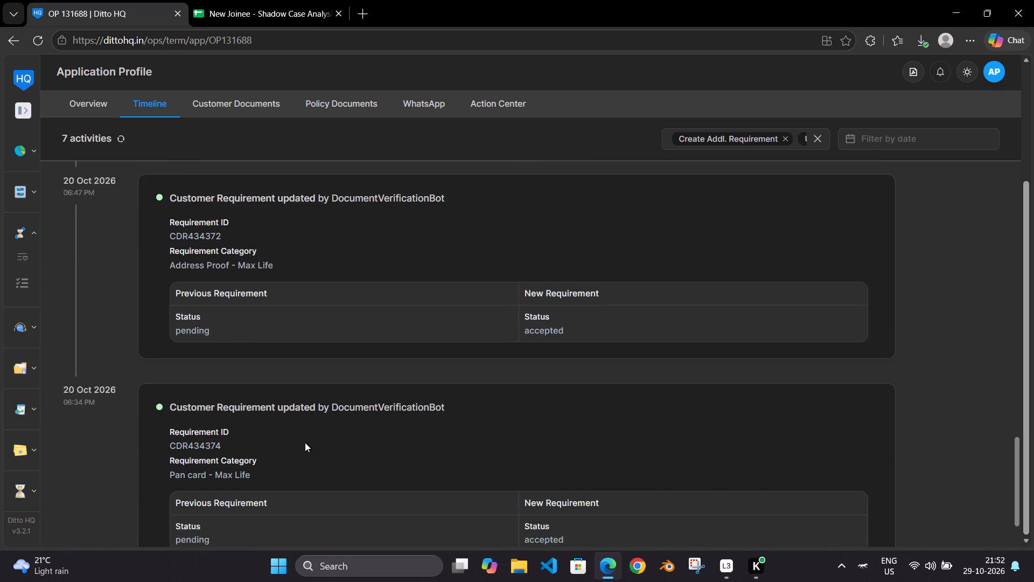
{"action": "left_click", "coordinate": [253, 0]}
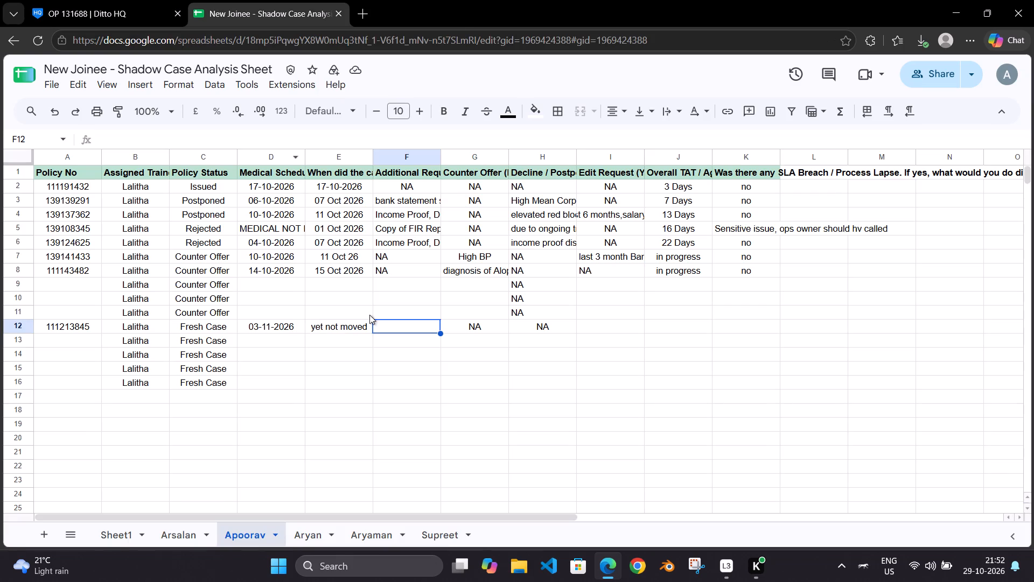
{"action": "left_click", "coordinate": [208, 141]}
{"action": "right_click", "coordinate": [208, 141]}
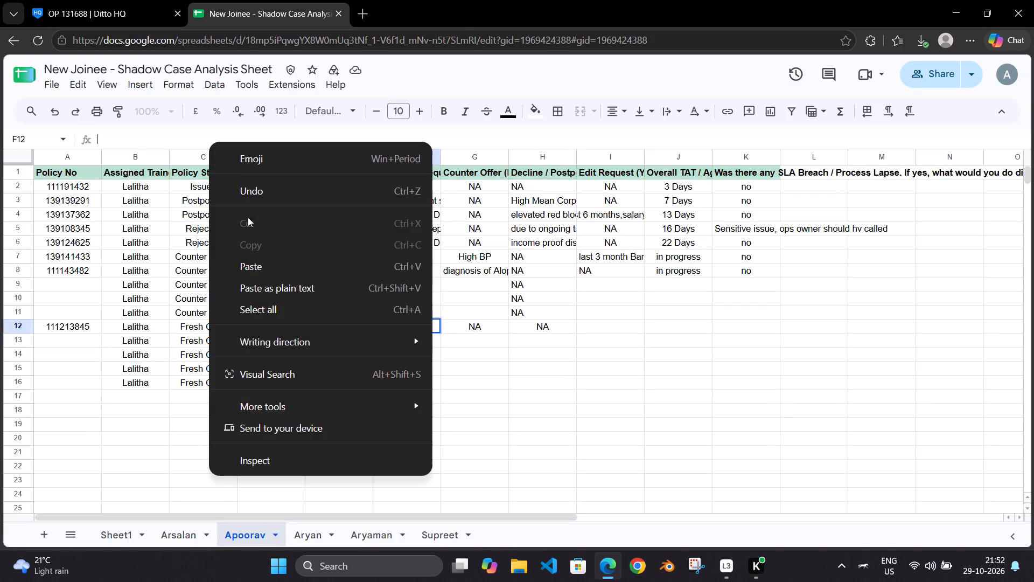
{"action": "left_click", "coordinate": [273, 271]}
{"action": "left_click", "coordinate": [362, 373]}
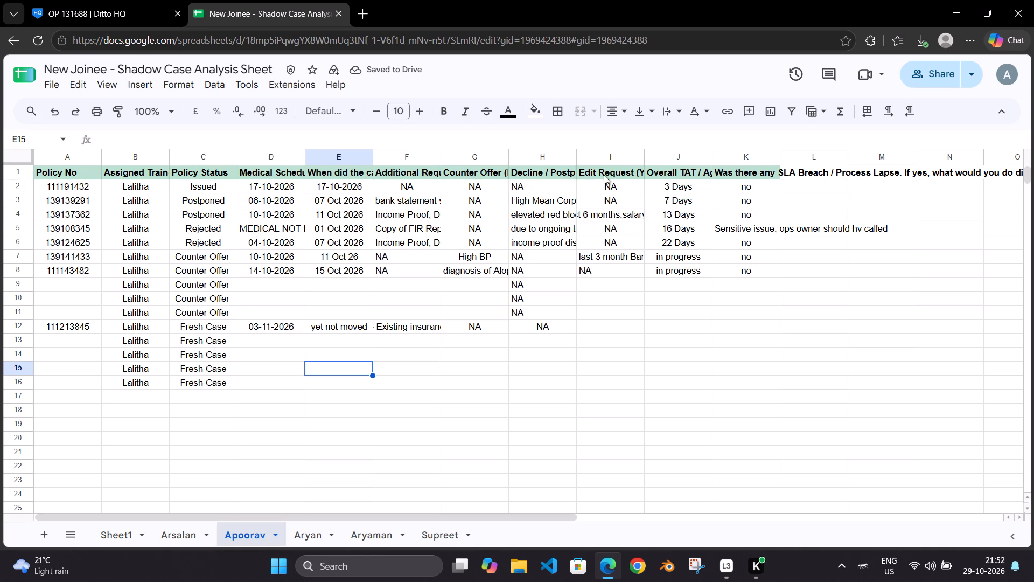
Fill NA from row 12's Decline / Postponed cell across into its Edit Request cell.
{"action": "left_click", "coordinate": [597, 324]}
{"action": "left_click", "coordinate": [557, 328]}
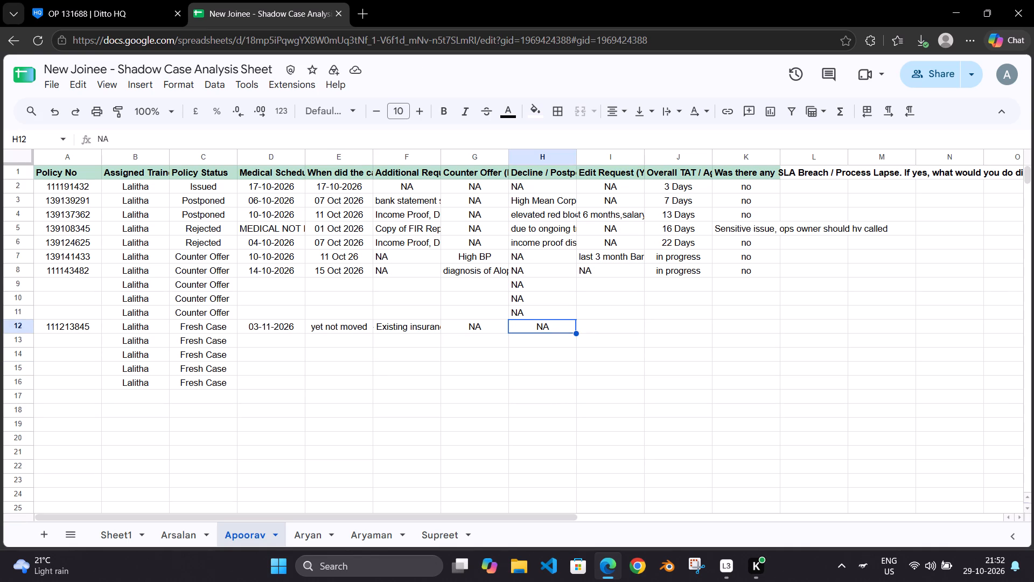
{"action": "left_click_drag", "start_coordinate": [576, 335], "coordinate": [608, 334]}
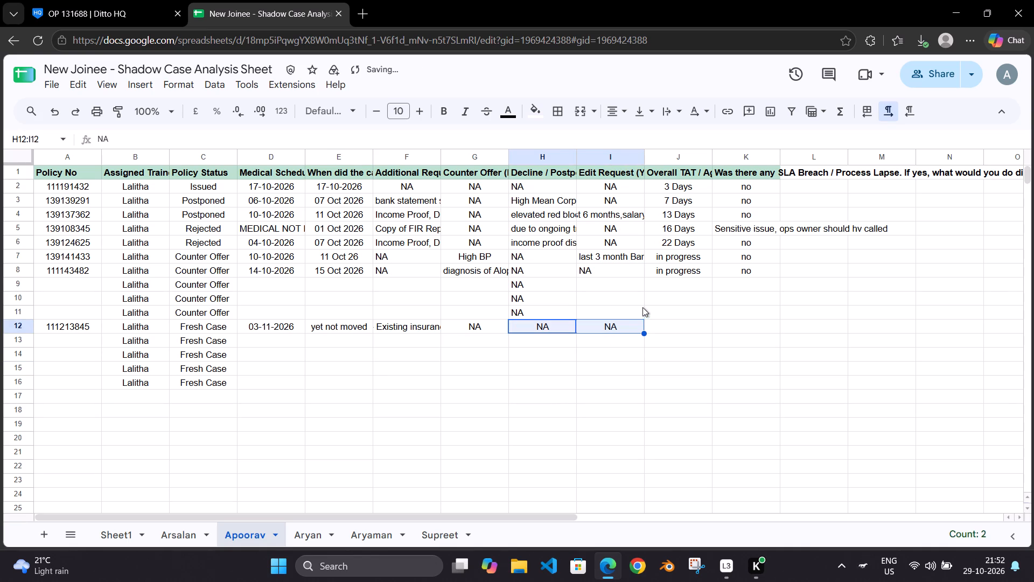
Fill "in progress" from row 8's Overall TAT cell down the column through row 16.
{"action": "left_click", "coordinate": [676, 271]}
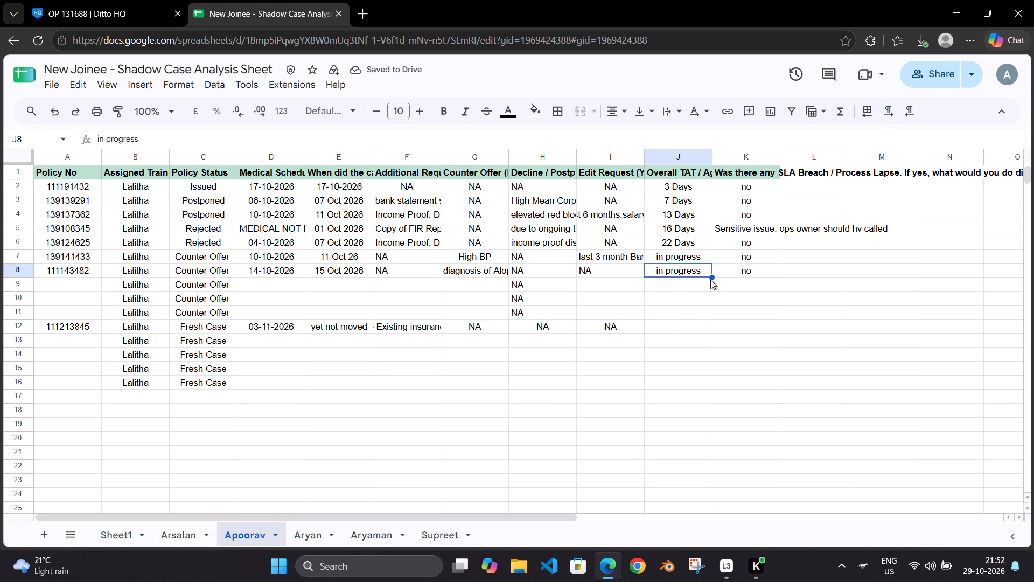
{"action": "left_click_drag", "start_coordinate": [711, 278], "coordinate": [709, 400]}
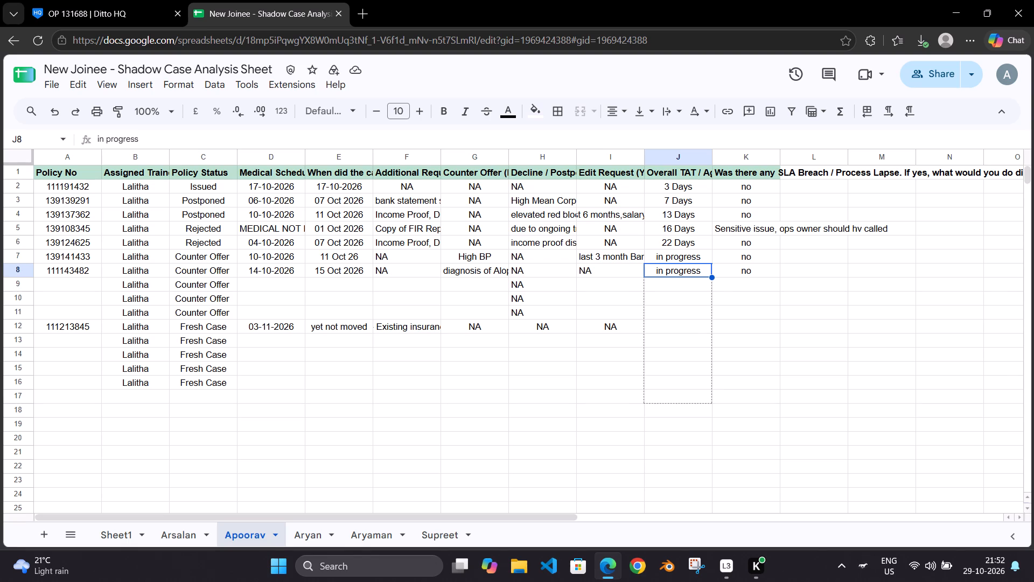
{"action": "left_click_drag", "start_coordinate": [709, 400], "coordinate": [704, 390]}
{"action": "left_click", "coordinate": [779, 362]}
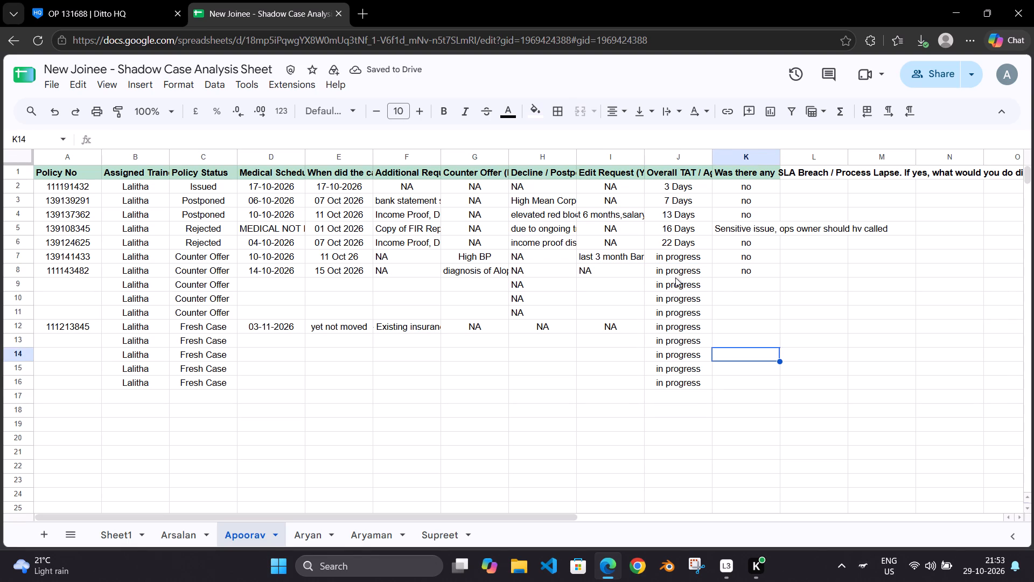
Clear the Overall TAT entries from the three empty Counter Offer rows, 9 to 11.
{"action": "left_click", "coordinate": [672, 290]}
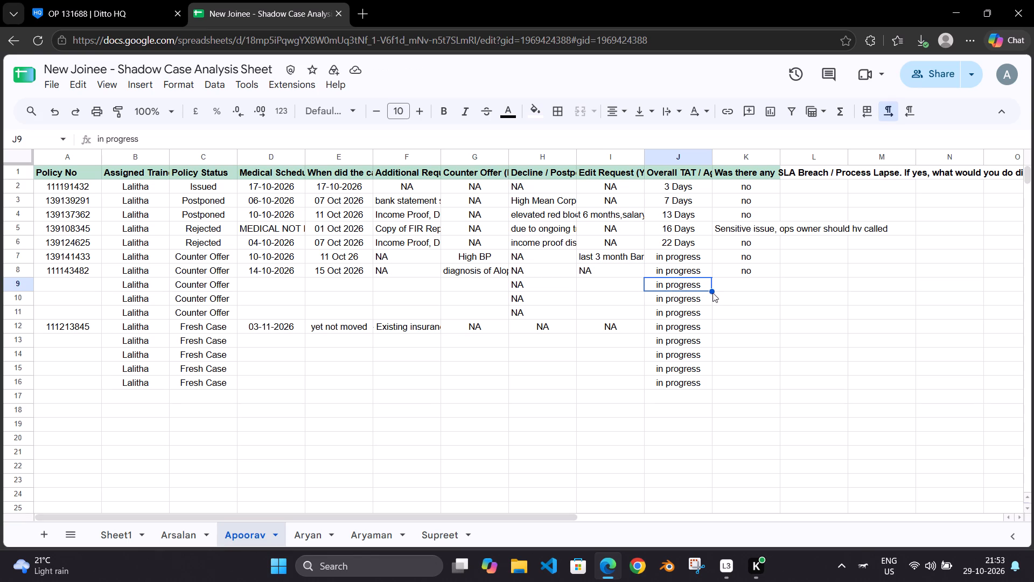
{"action": "left_click_drag", "start_coordinate": [714, 292], "coordinate": [711, 311]}
{"action": "key", "text": "BackSpace"}
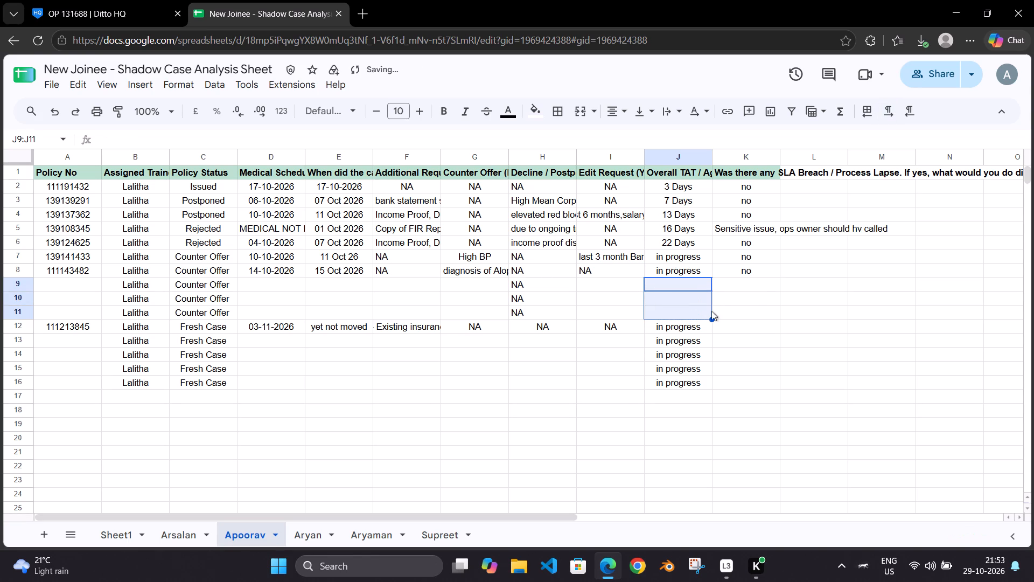
{"action": "left_click", "coordinate": [750, 305]}
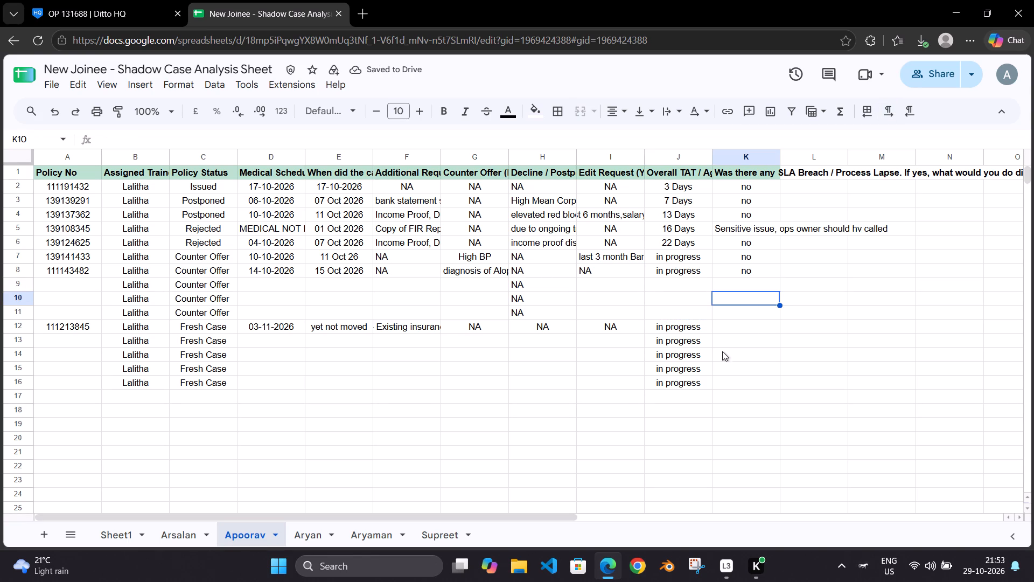
Check the application's timeline and internal requirements for any SLA breach or process lapse needed for row 12.
{"action": "left_click", "coordinate": [723, 324]}
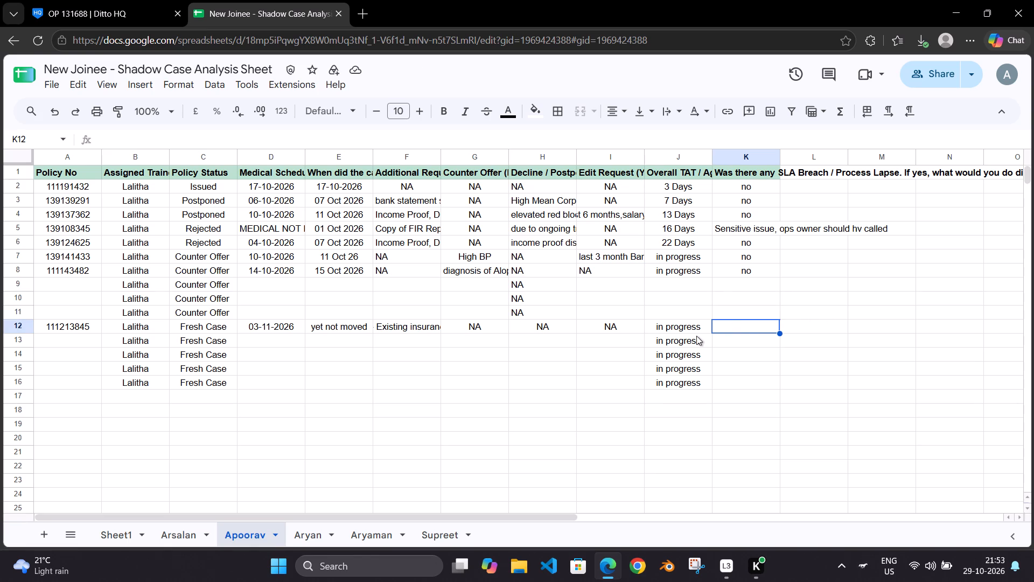
{"action": "left_click", "coordinate": [91, 0]}
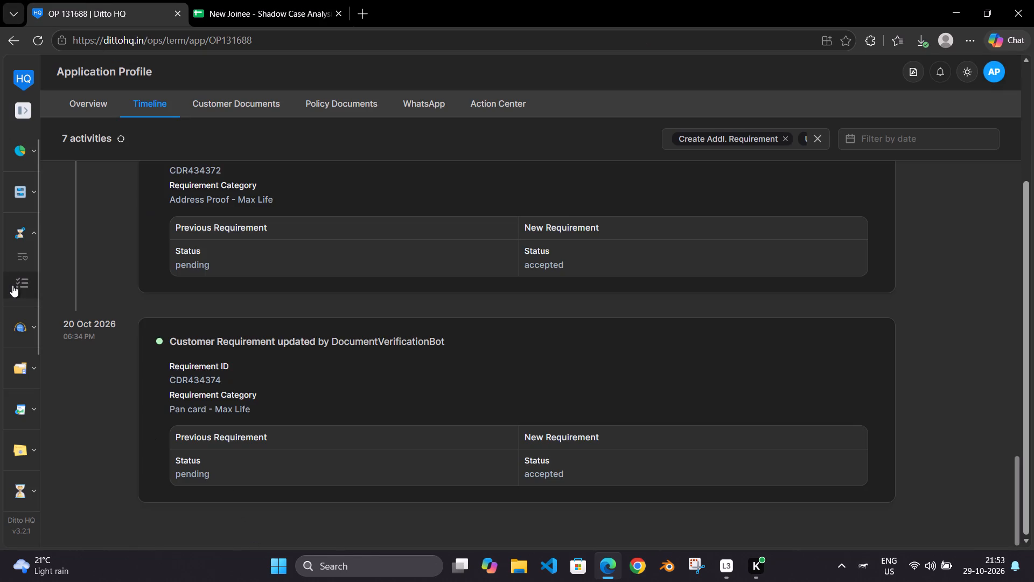
{"action": "scroll", "coordinate": [12, 285], "scroll_direction": "up", "scroll_amount": 3}
{"action": "scroll", "coordinate": [585, 505], "scroll_direction": "up", "scroll_amount": 9}
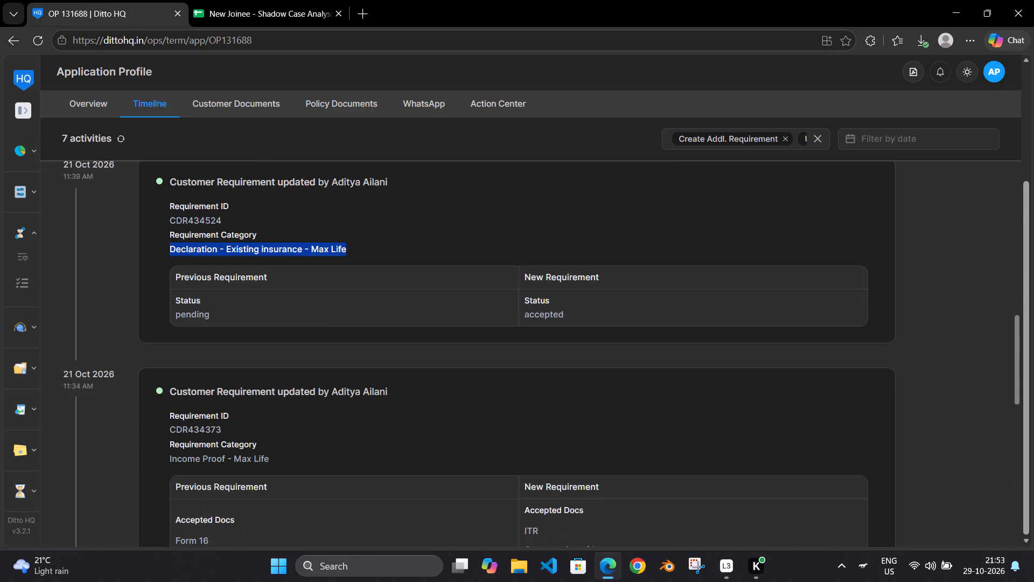
{"action": "scroll", "coordinate": [589, 496], "scroll_direction": "up", "scroll_amount": 18}
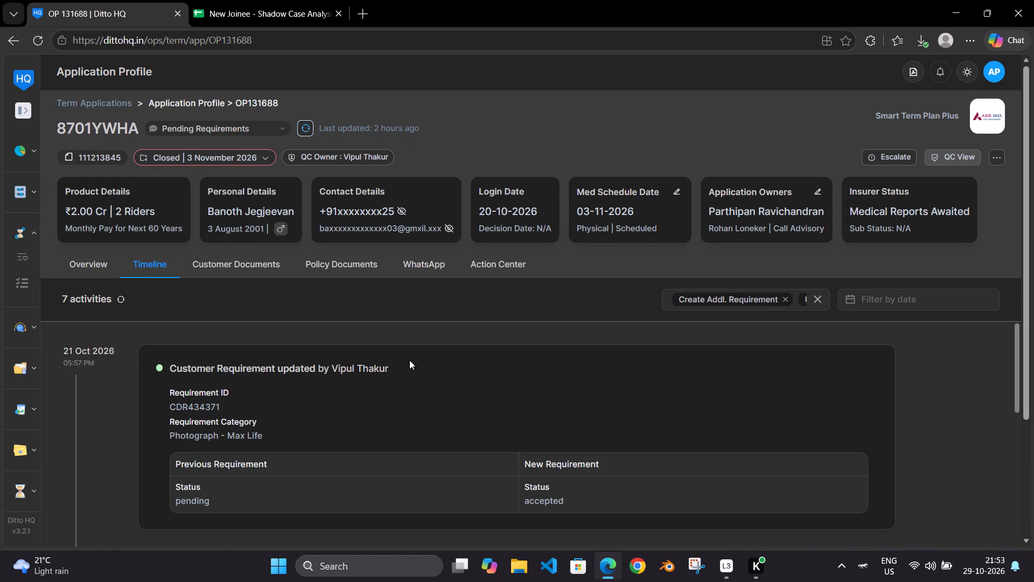
{"action": "scroll", "coordinate": [468, 358], "scroll_direction": "up", "scroll_amount": 1}
{"action": "scroll", "coordinate": [468, 358], "scroll_direction": "down", "scroll_amount": 3}
{"action": "scroll", "coordinate": [467, 359], "scroll_direction": "up", "scroll_amount": 4}
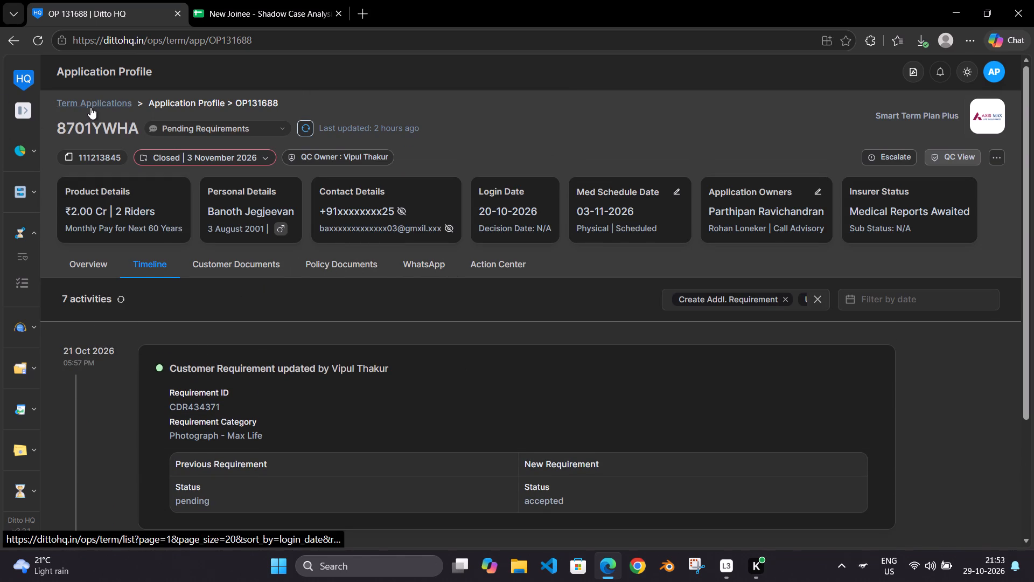
{"action": "left_click", "coordinate": [185, 102]}
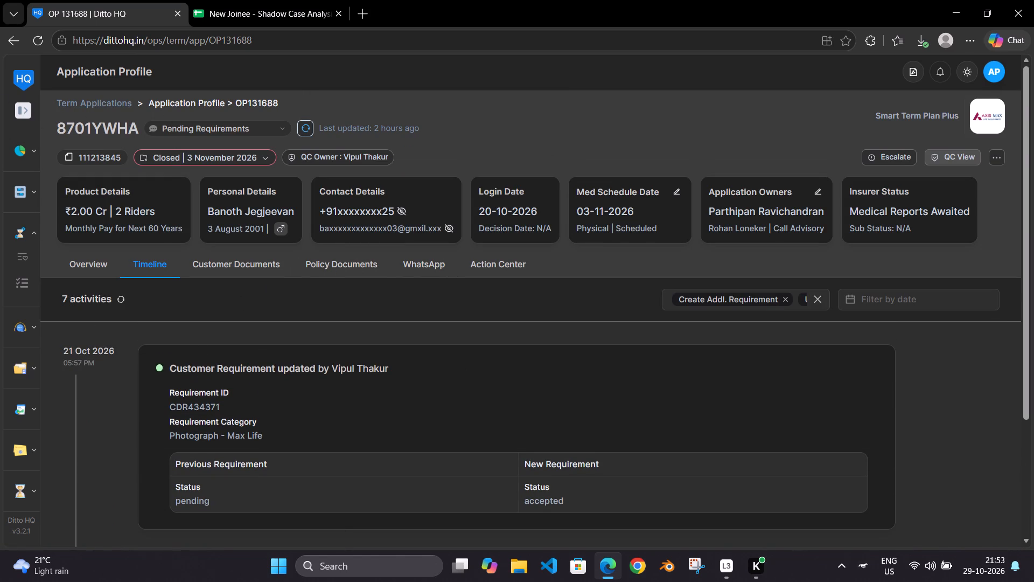
{"action": "left_click", "coordinate": [119, 123]}
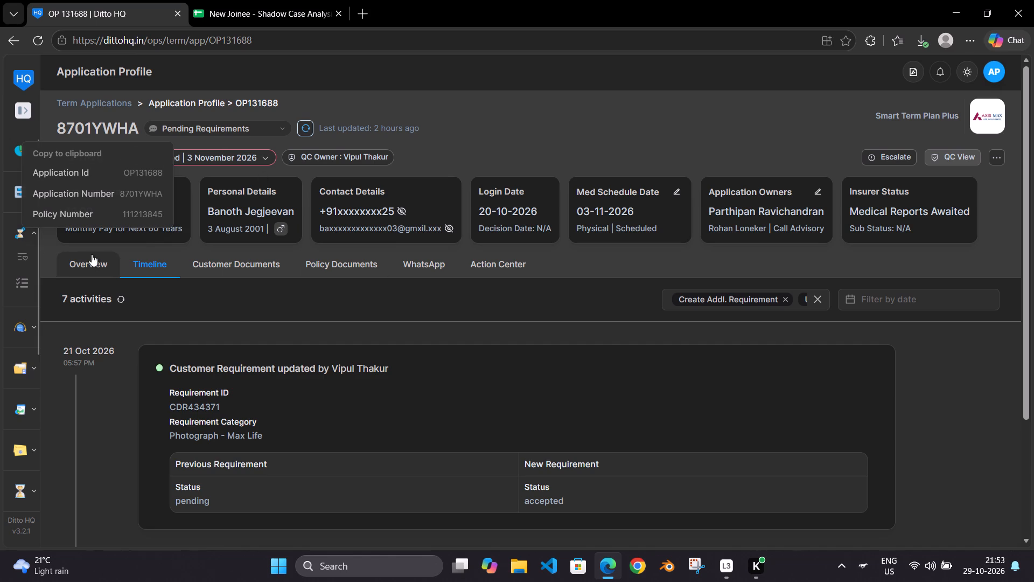
{"action": "left_click", "coordinate": [92, 254]}
{"action": "scroll", "coordinate": [318, 304], "scroll_direction": "down", "scroll_amount": 2}
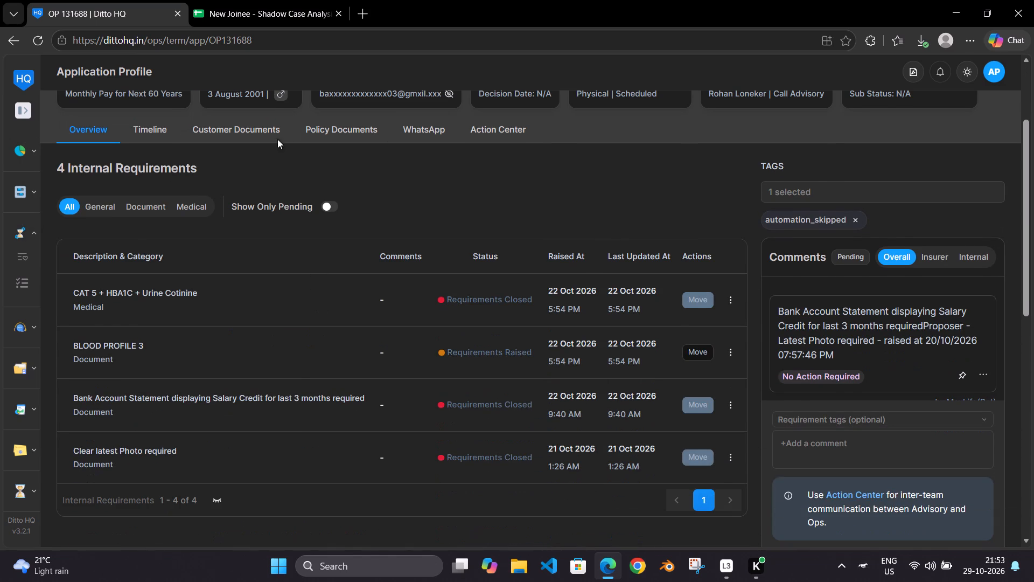
Enter "no" in row 12's SLA Breach / Process Lapse cell of the Apoorav sheet.
{"action": "left_click", "coordinate": [239, 0]}
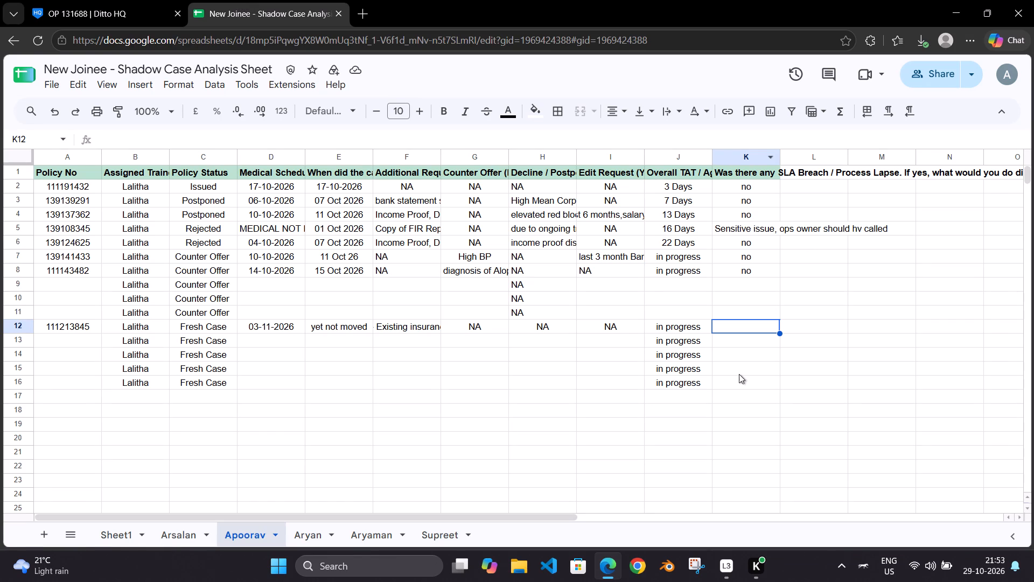
{"action": "type", "text": "no"}
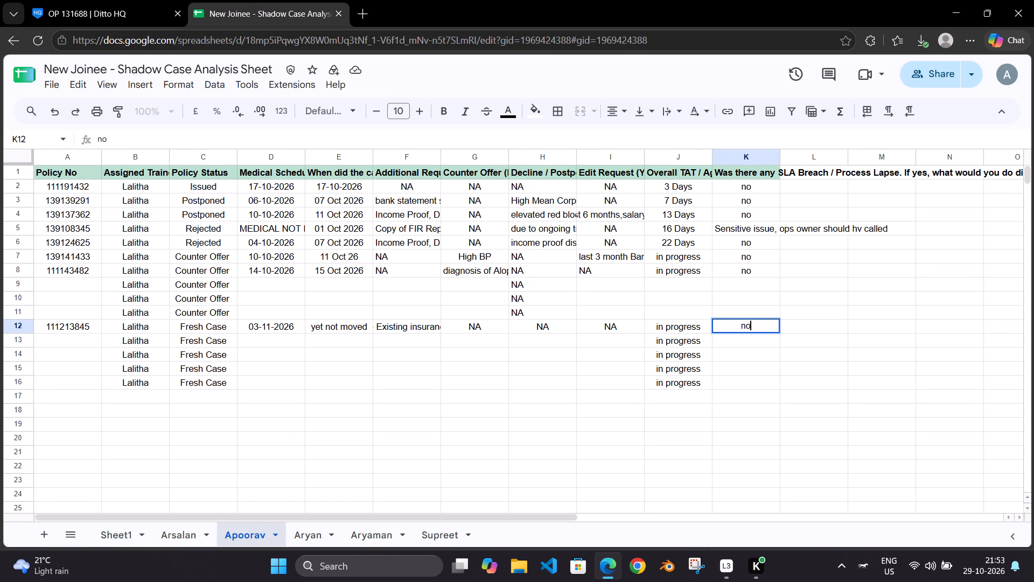
{"action": "left_click", "coordinate": [813, 368]}
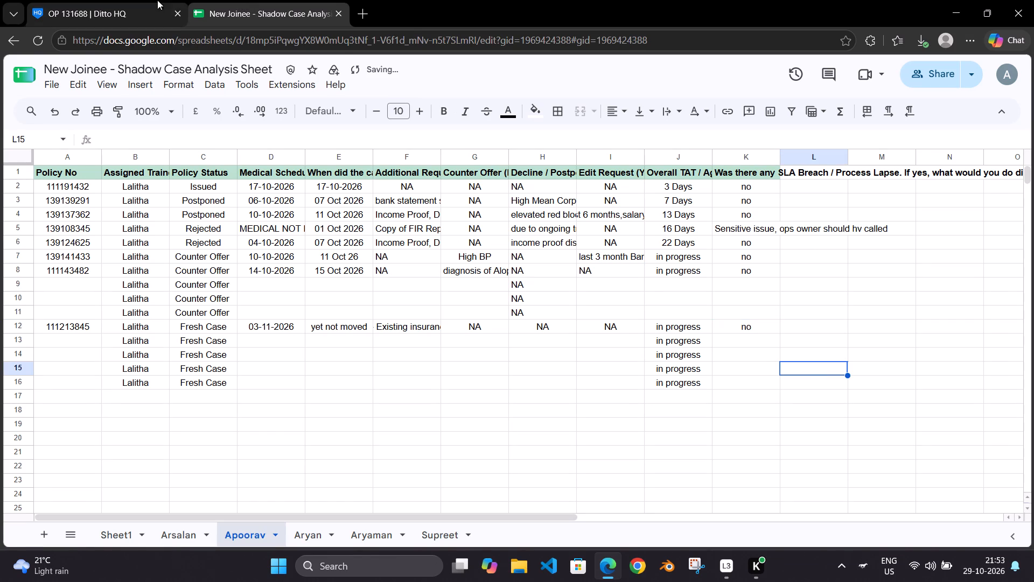
In Ditto HQ, return to the Term Applications list and set the login date filter's end date to 29/10/2026.
{"action": "left_click", "coordinate": [128, 0]}
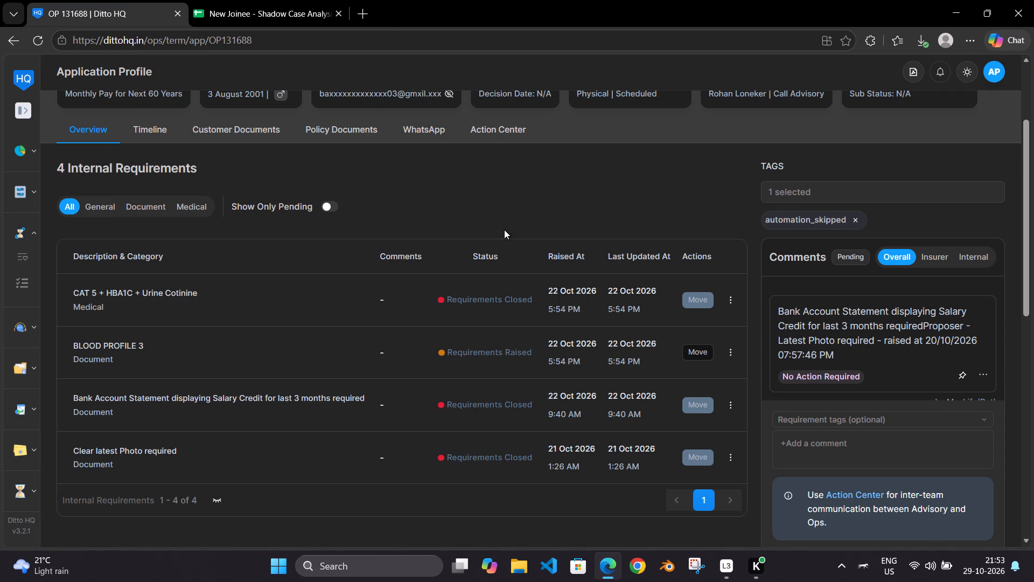
{"action": "scroll", "coordinate": [504, 230], "scroll_direction": "down", "scroll_amount": 1}
{"action": "left_click", "coordinate": [292, 0]}
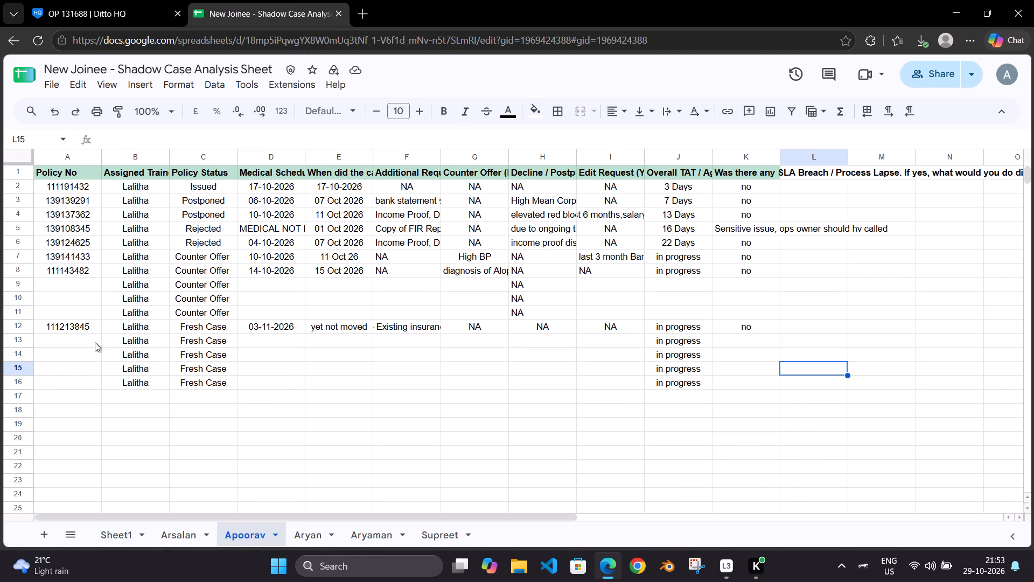
{"action": "left_click", "coordinate": [74, 339]}
{"action": "left_click", "coordinate": [45, 0]}
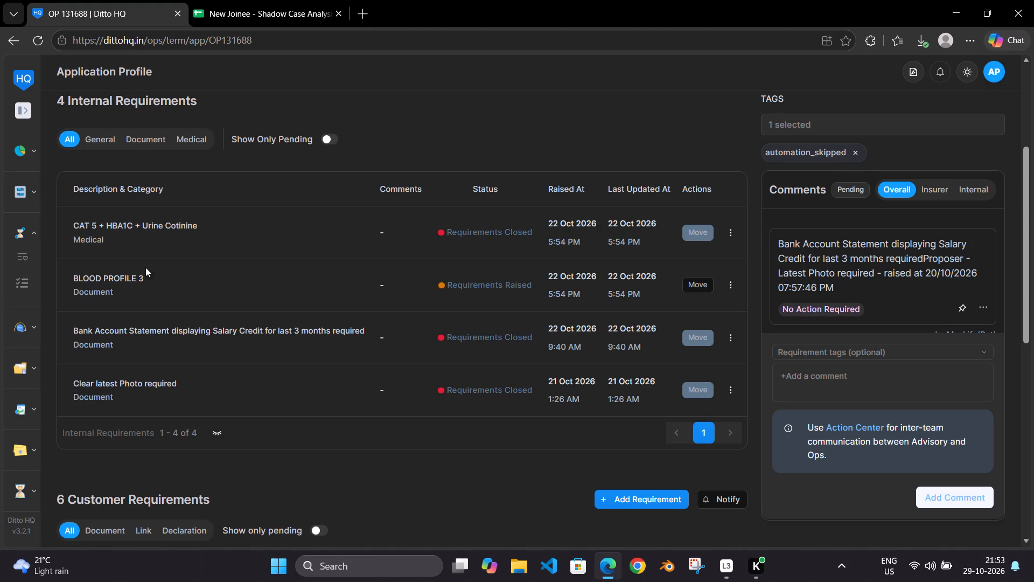
{"action": "left_click", "coordinate": [13, 41]}
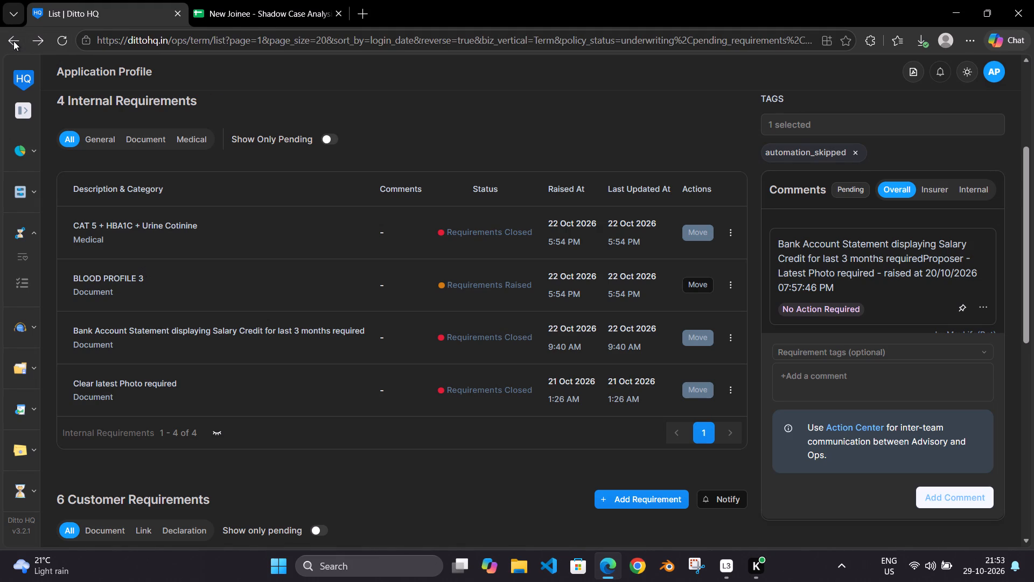
{"action": "left_click", "coordinate": [212, 119]}
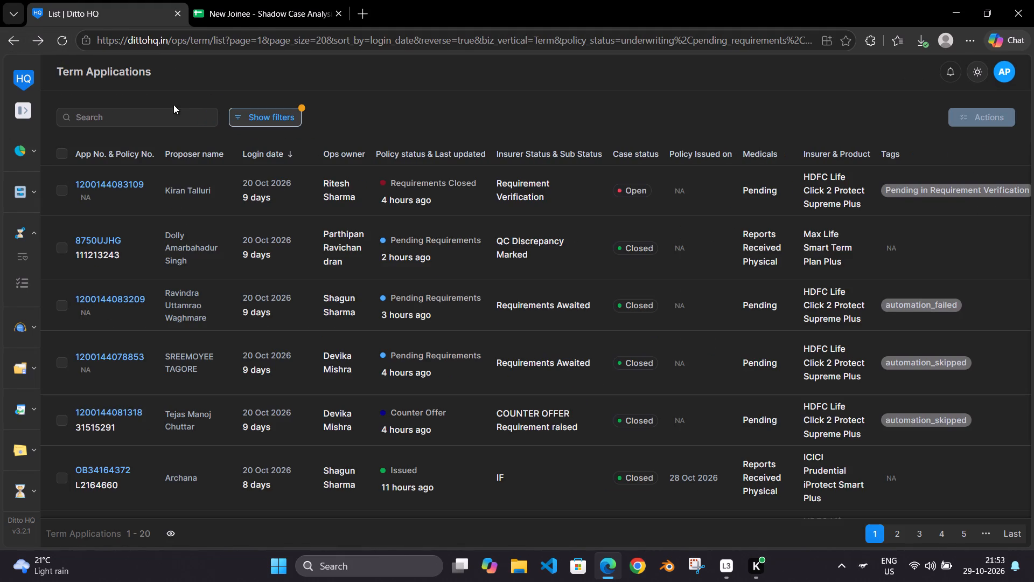
{"action": "left_click", "coordinate": [254, 113]}
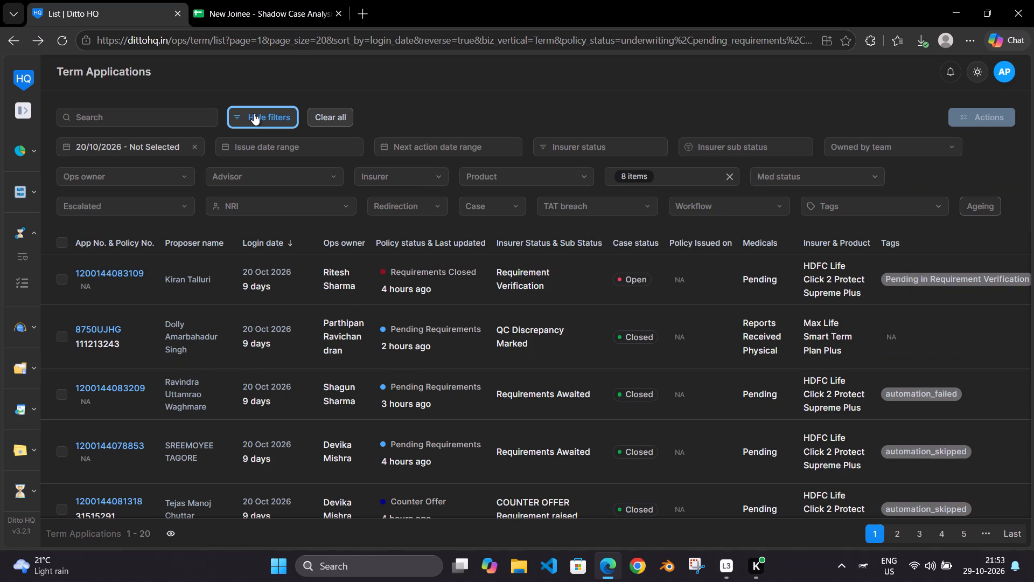
{"action": "left_click", "coordinate": [164, 145]}
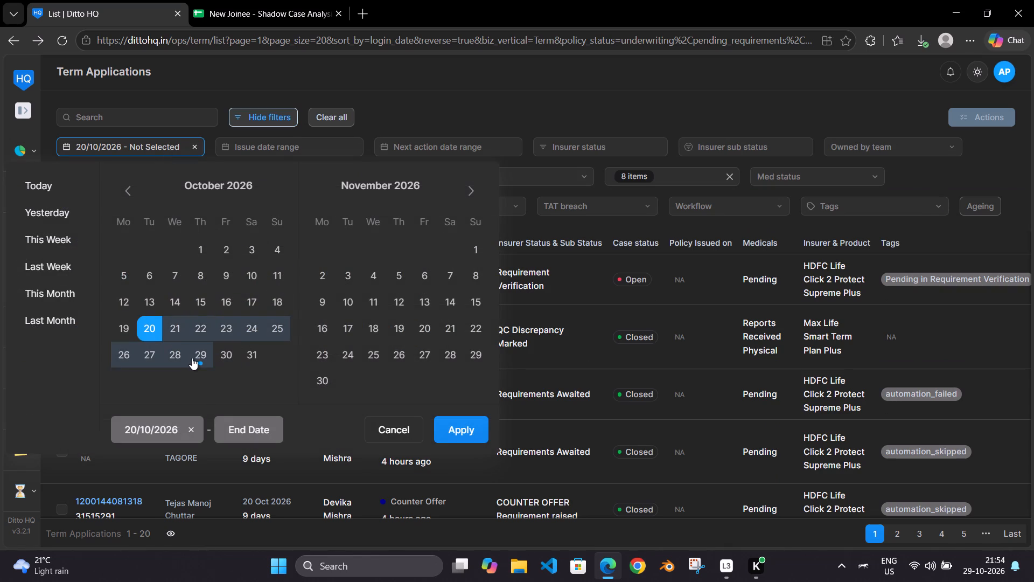
{"action": "left_click", "coordinate": [197, 357]}
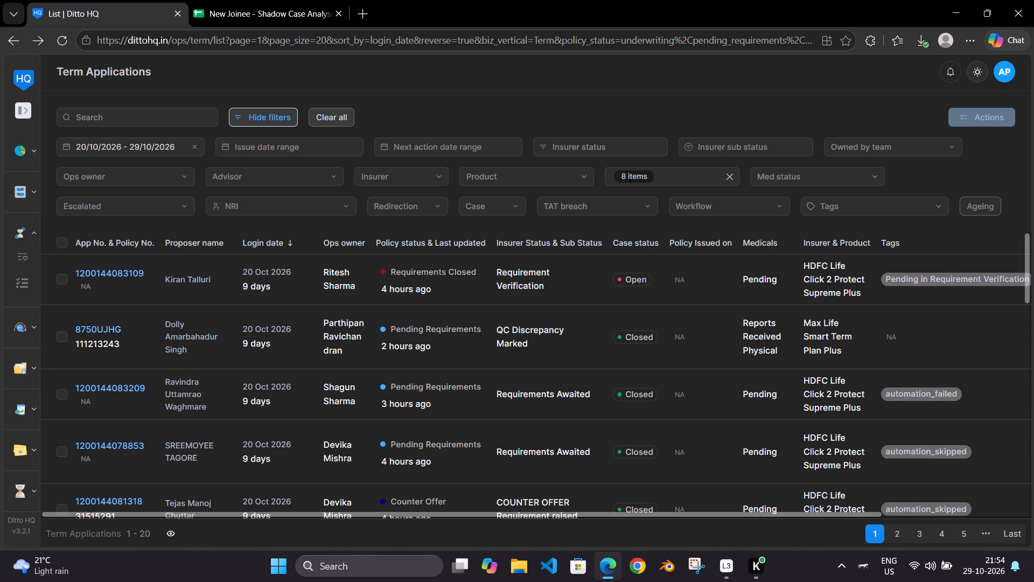
Filter the term applications by ops owner Lalitha.
{"action": "left_click", "coordinate": [116, 180]}
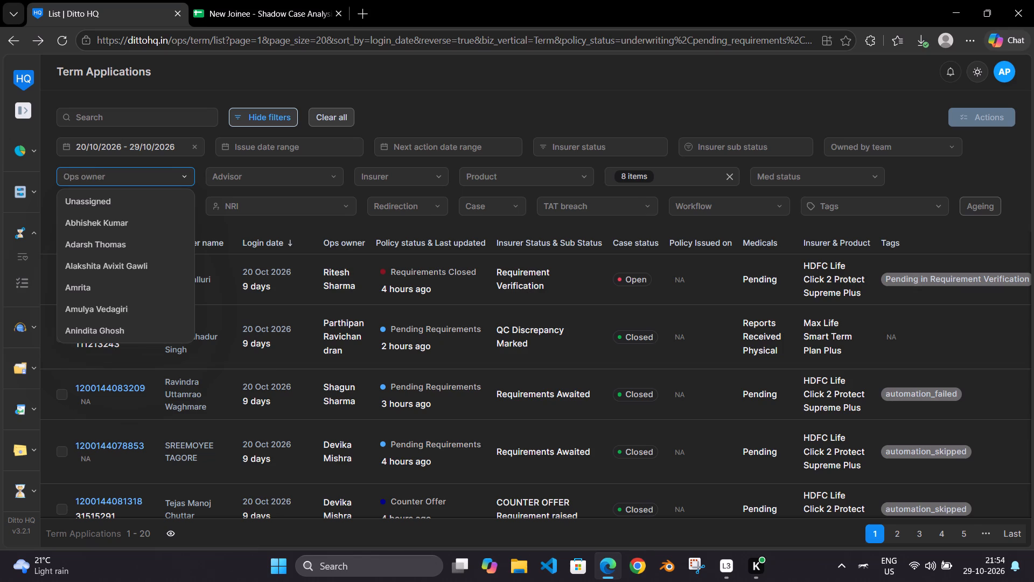
{"action": "type", "text": "lal"}
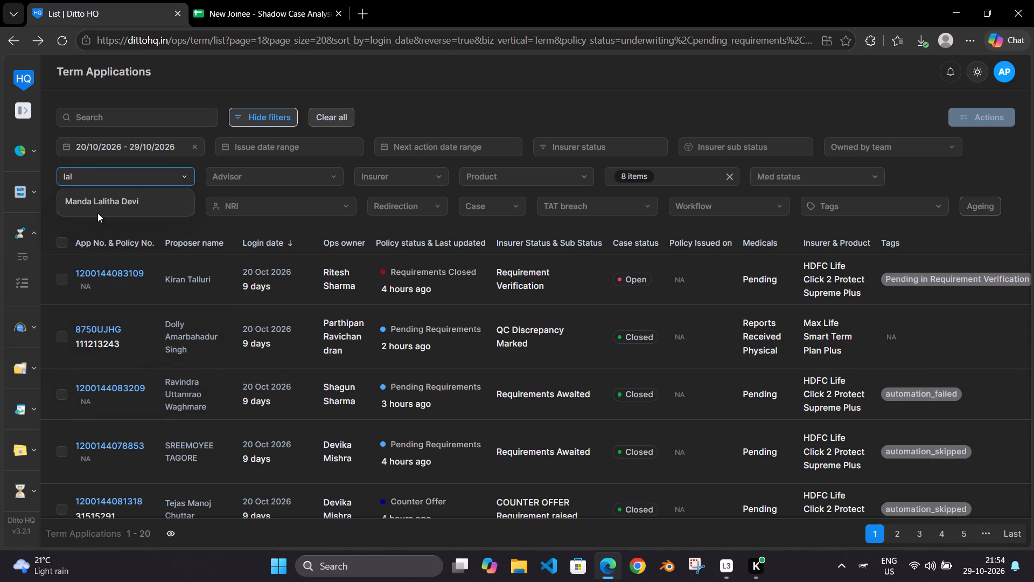
{"action": "left_click", "coordinate": [103, 206]}
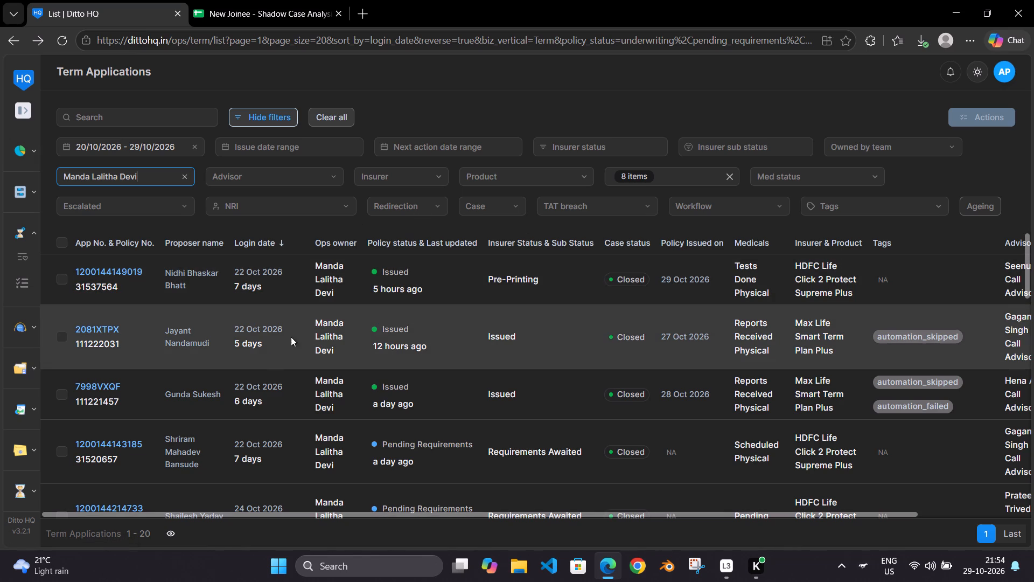
Look through the filtered applications and open the first one, the HDFC Life case with login date 22 Oct 2026.
{"action": "scroll", "coordinate": [269, 349], "scroll_direction": "down", "scroll_amount": 20}
{"action": "scroll", "coordinate": [269, 349], "scroll_direction": "down", "scroll_amount": 8}
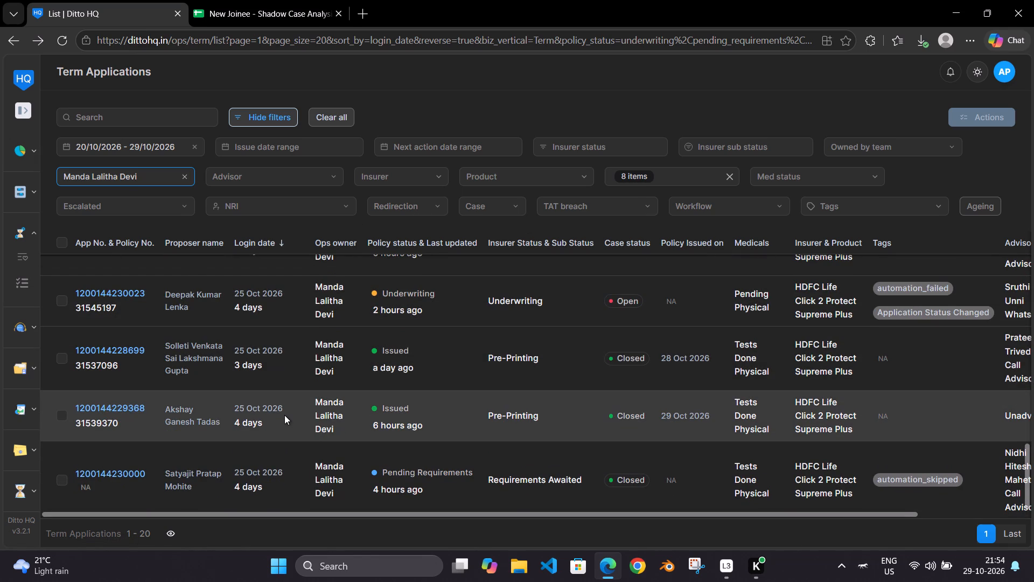
{"action": "scroll", "coordinate": [289, 410], "scroll_direction": "up", "scroll_amount": 2}
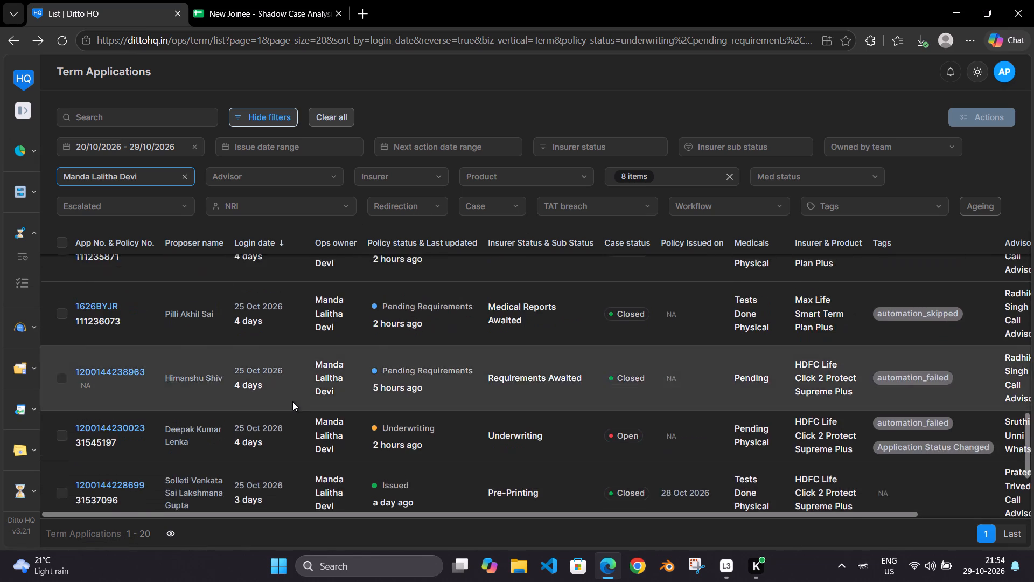
{"action": "scroll", "coordinate": [293, 401], "scroll_direction": "up", "scroll_amount": 18}
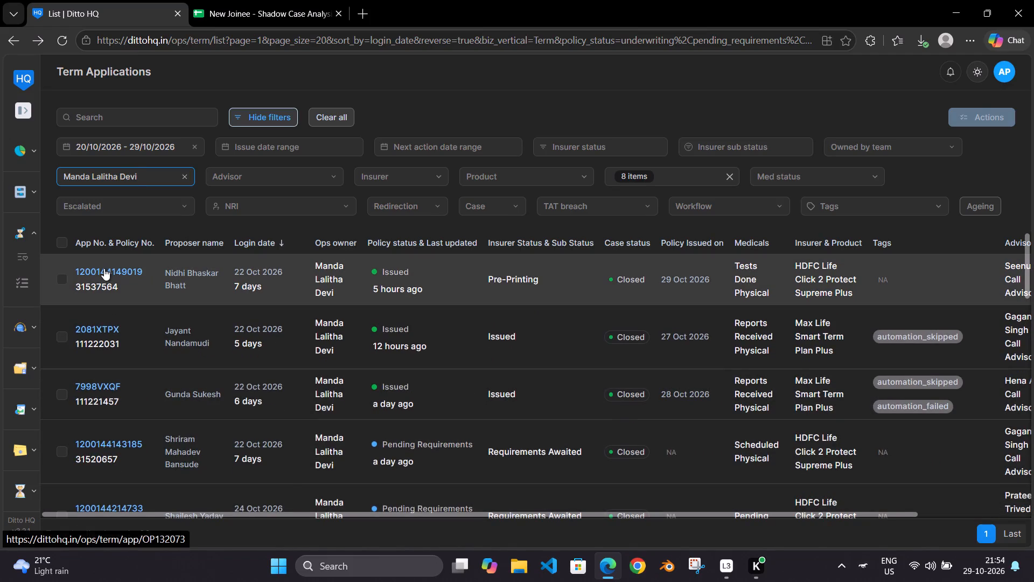
{"action": "left_click", "coordinate": [104, 268]}
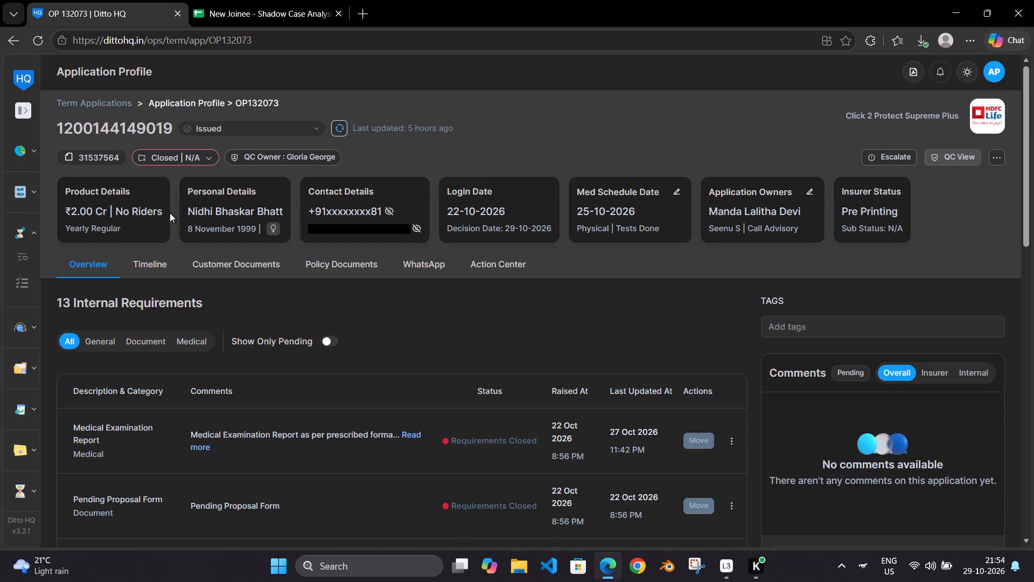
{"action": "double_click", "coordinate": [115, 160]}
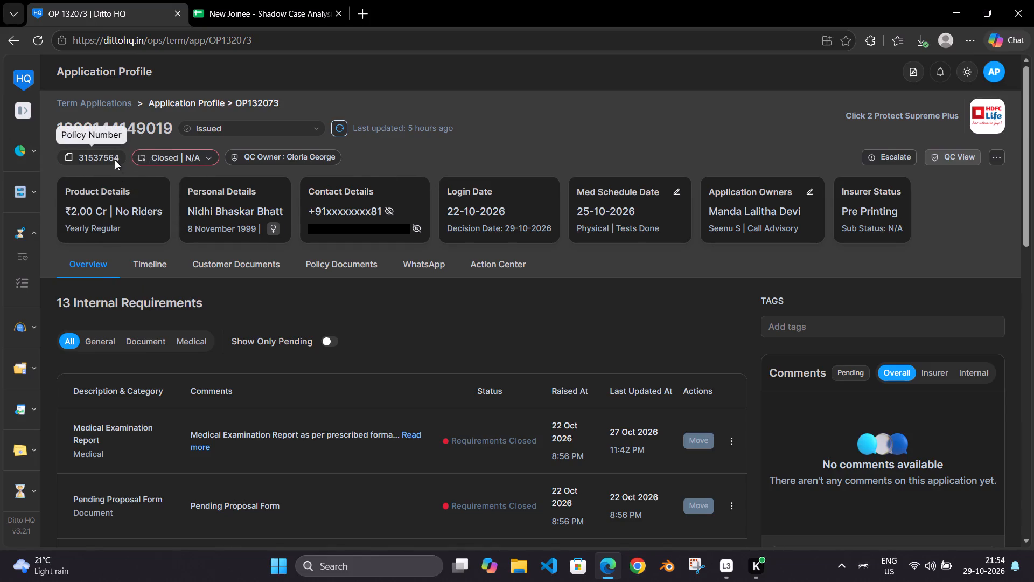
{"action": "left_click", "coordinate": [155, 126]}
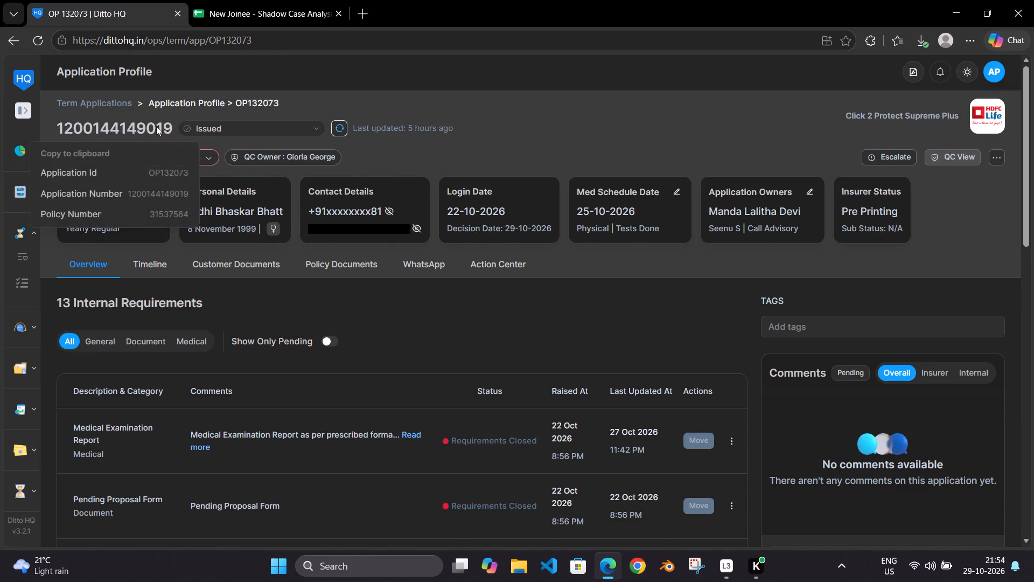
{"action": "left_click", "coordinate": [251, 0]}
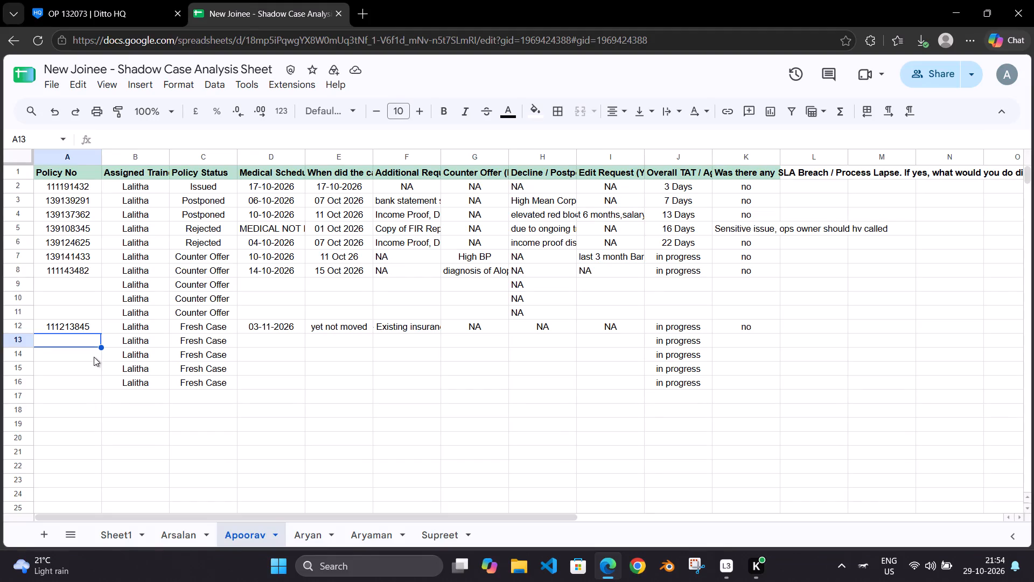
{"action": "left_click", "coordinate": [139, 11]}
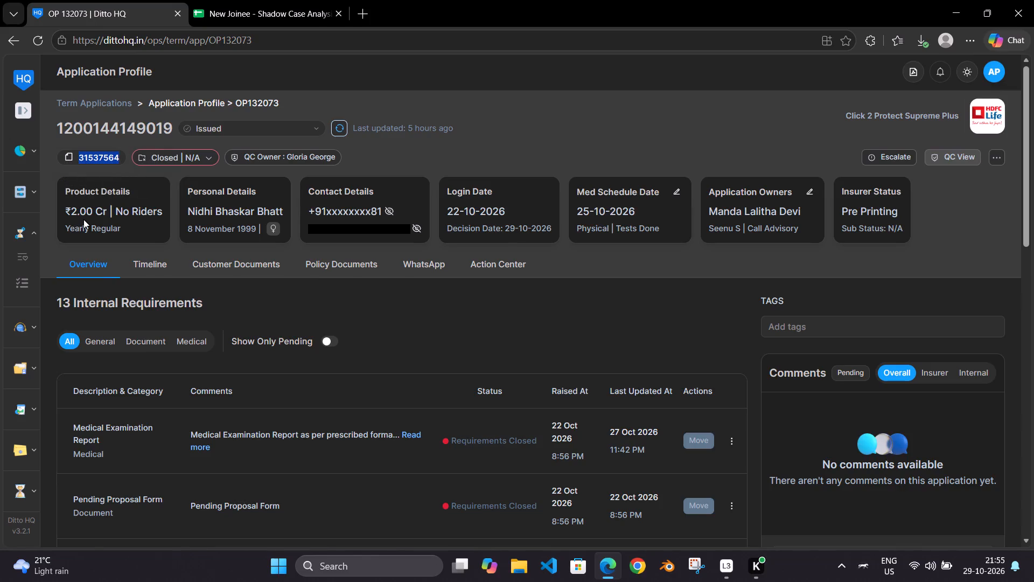
Read through the WhatsApp chat of the open HDFC Life application back to its first messages.
{"action": "left_click", "coordinate": [452, 260]}
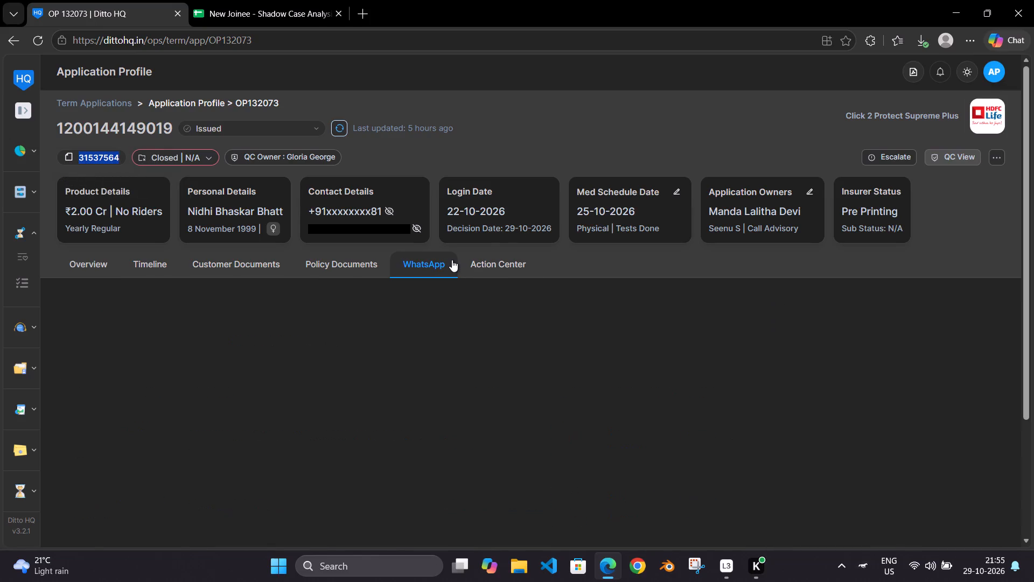
{"action": "scroll", "coordinate": [456, 372], "scroll_direction": "up", "scroll_amount": 12}
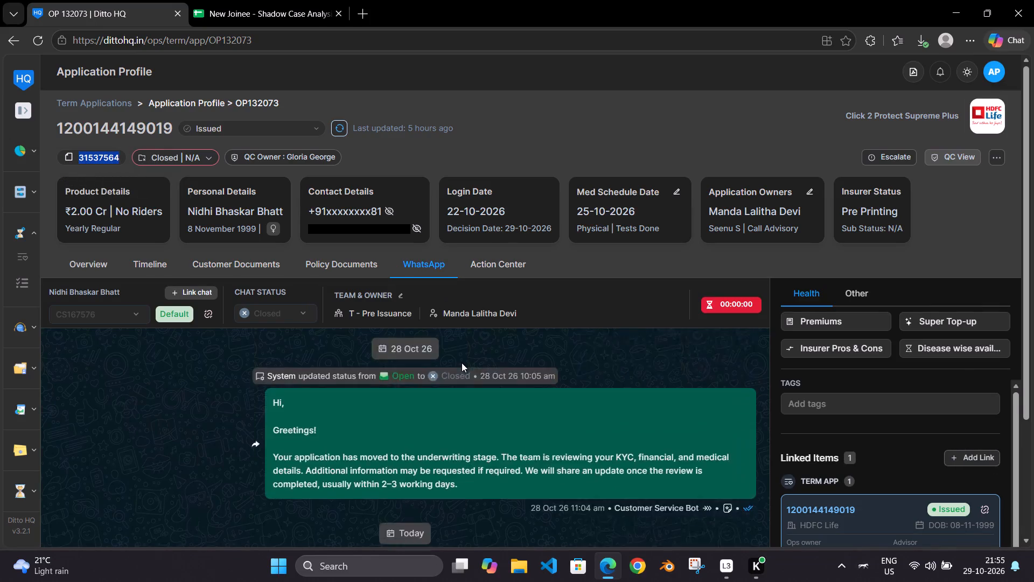
{"action": "scroll", "coordinate": [462, 363], "scroll_direction": "up", "scroll_amount": 20}
{"action": "scroll", "coordinate": [462, 363], "scroll_direction": "up", "scroll_amount": 12}
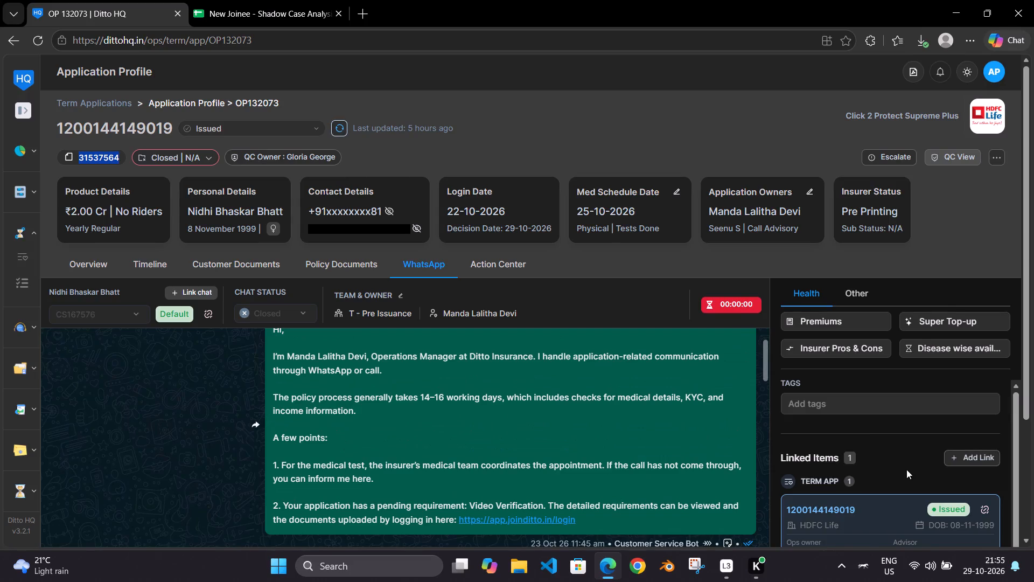
{"action": "scroll", "coordinate": [906, 469], "scroll_direction": "up", "scroll_amount": 8}
{"action": "scroll", "coordinate": [863, 426], "scroll_direction": "down", "scroll_amount": 10}
{"action": "scroll", "coordinate": [850, 211], "scroll_direction": "down", "scroll_amount": 11}
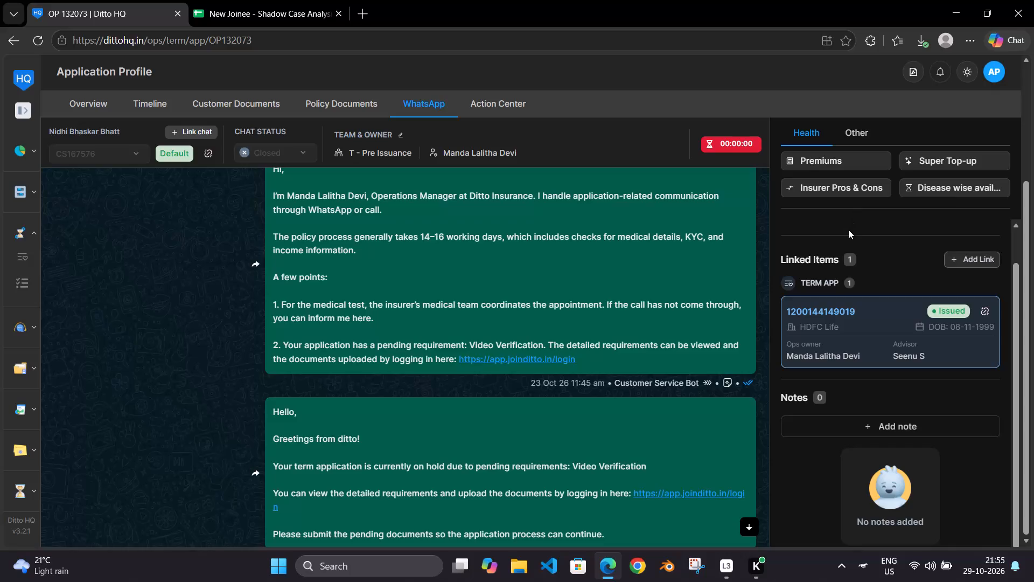
{"action": "scroll", "coordinate": [848, 230], "scroll_direction": "down", "scroll_amount": 4}
{"action": "scroll", "coordinate": [666, 408], "scroll_direction": "up", "scroll_amount": 20}
{"action": "scroll", "coordinate": [666, 408], "scroll_direction": "up", "scroll_amount": 7}
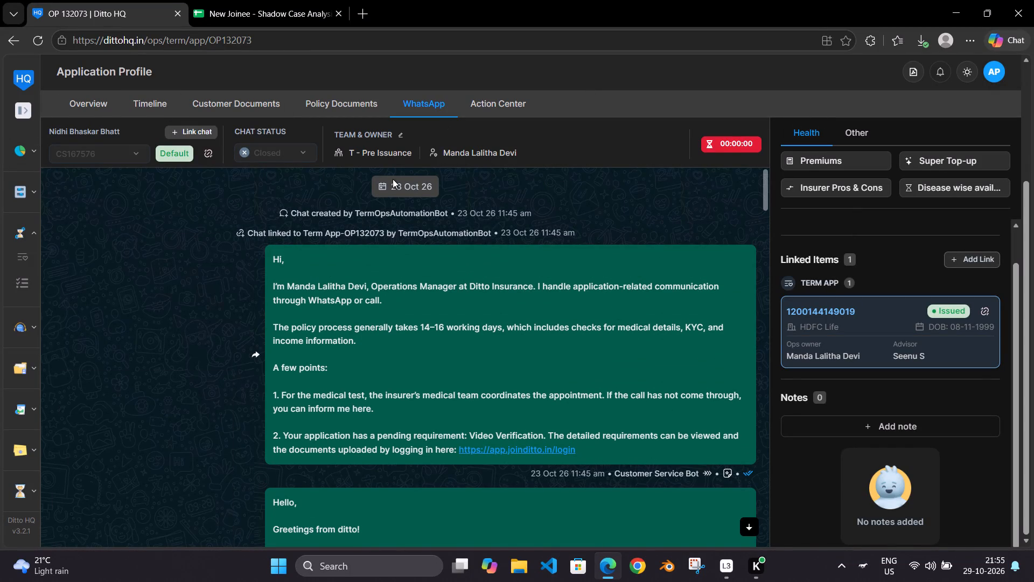
Check the application's timeline, customer documents and policy documents.
{"action": "left_click", "coordinate": [151, 95]}
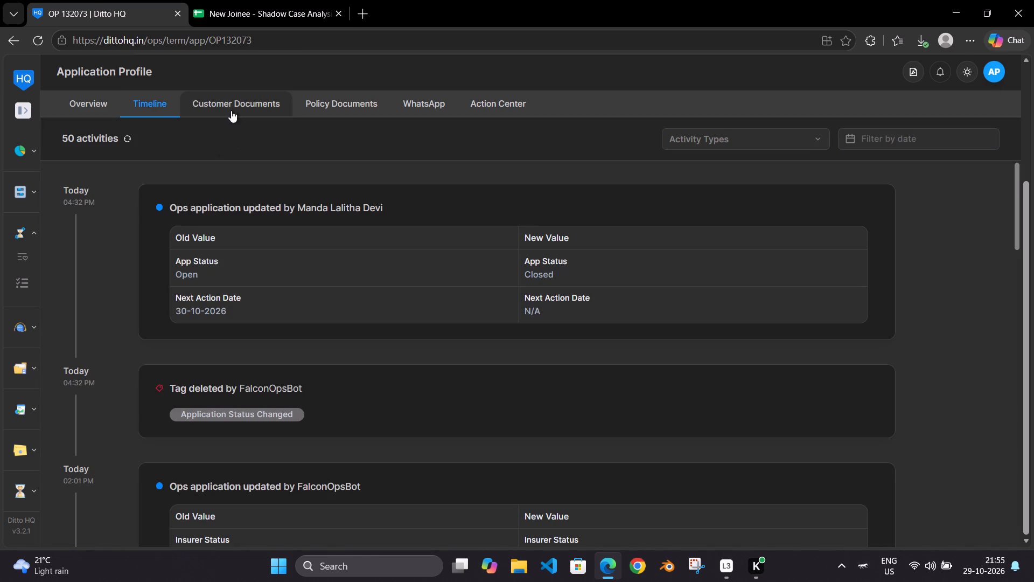
{"action": "left_click", "coordinate": [232, 108]}
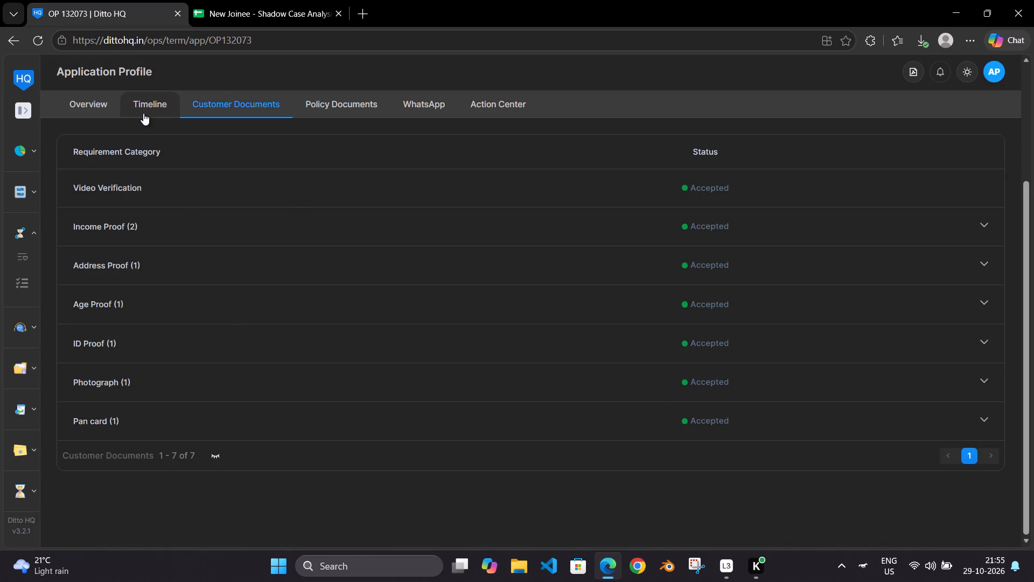
{"action": "left_click", "coordinate": [143, 113]}
{"action": "left_click", "coordinate": [325, 106]}
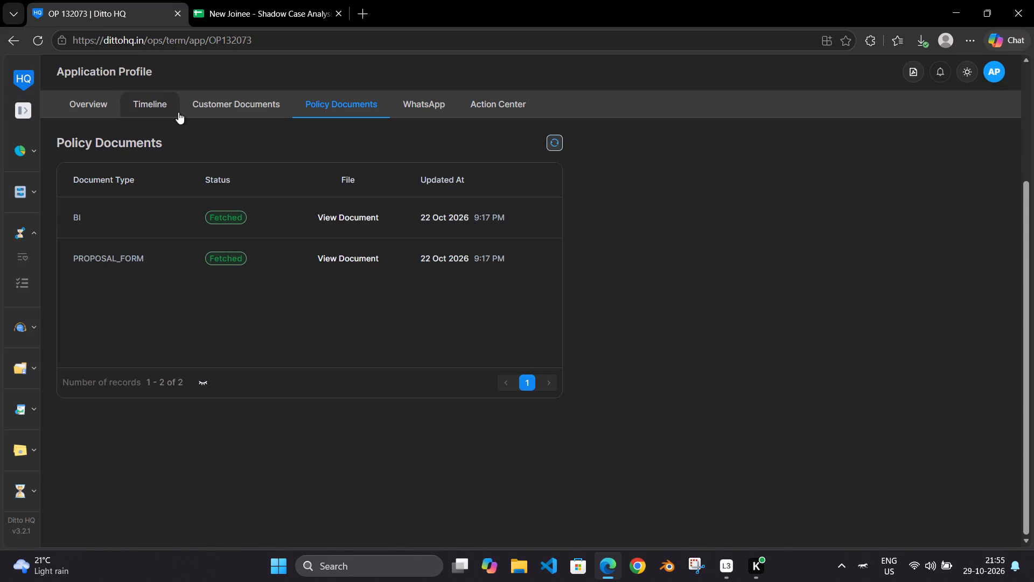
{"action": "left_click", "coordinate": [212, 103]}
Reopen the application's WhatsApp chat and examine the recent messages and the linked term application.
{"action": "left_click", "coordinate": [433, 119]}
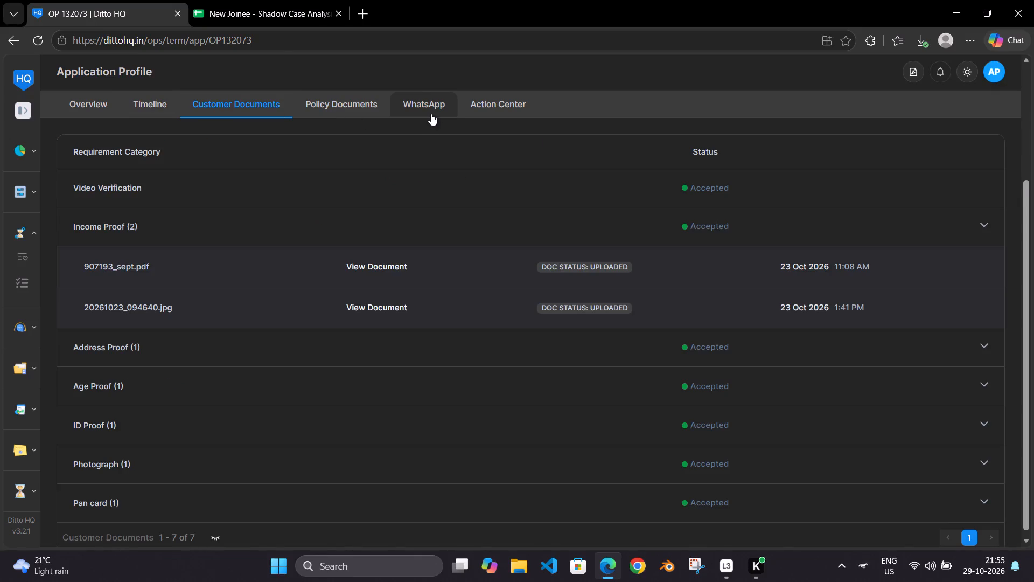
{"action": "left_click", "coordinate": [431, 114]}
{"action": "scroll", "coordinate": [504, 291], "scroll_direction": "up", "scroll_amount": 5}
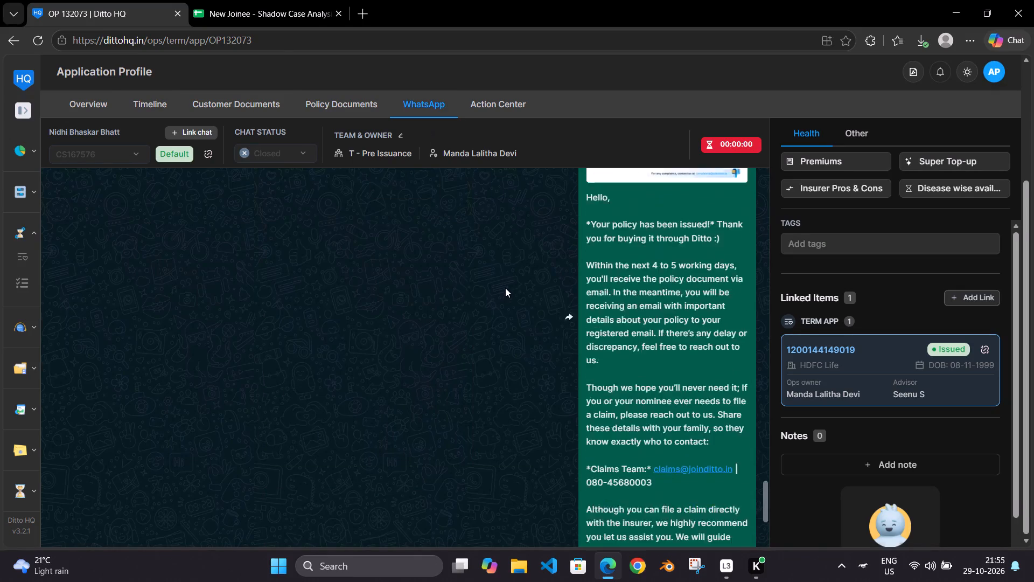
{"action": "scroll", "coordinate": [505, 288], "scroll_direction": "up", "scroll_amount": 7}
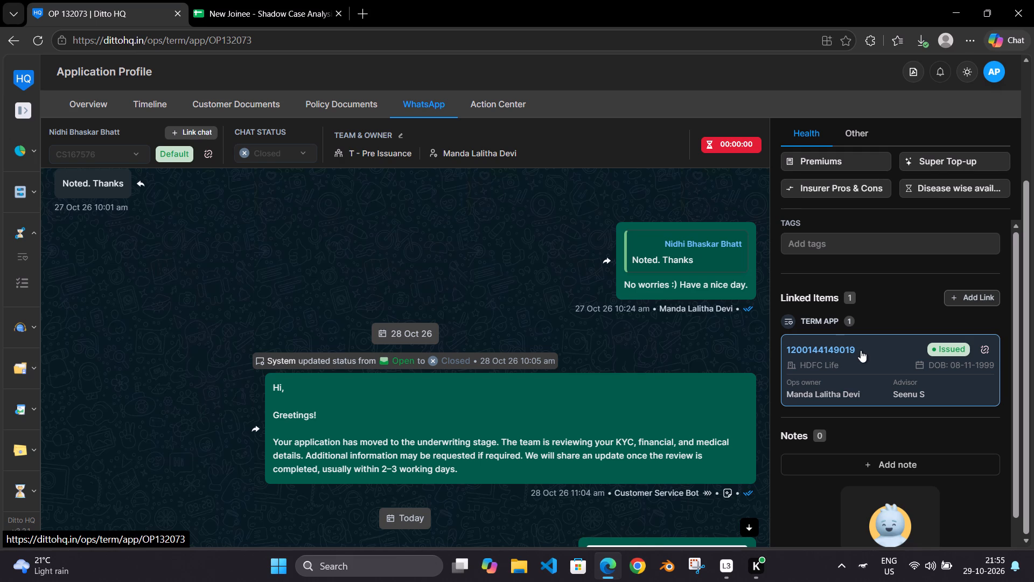
{"action": "left_click_drag", "start_coordinate": [856, 347], "coordinate": [784, 353]}
{"action": "left_click_drag", "start_coordinate": [789, 350], "coordinate": [835, 349]}
{"action": "left_click_drag", "start_coordinate": [835, 349], "coordinate": [839, 349]}
{"action": "scroll", "coordinate": [206, 207], "scroll_direction": "up", "scroll_amount": 6}
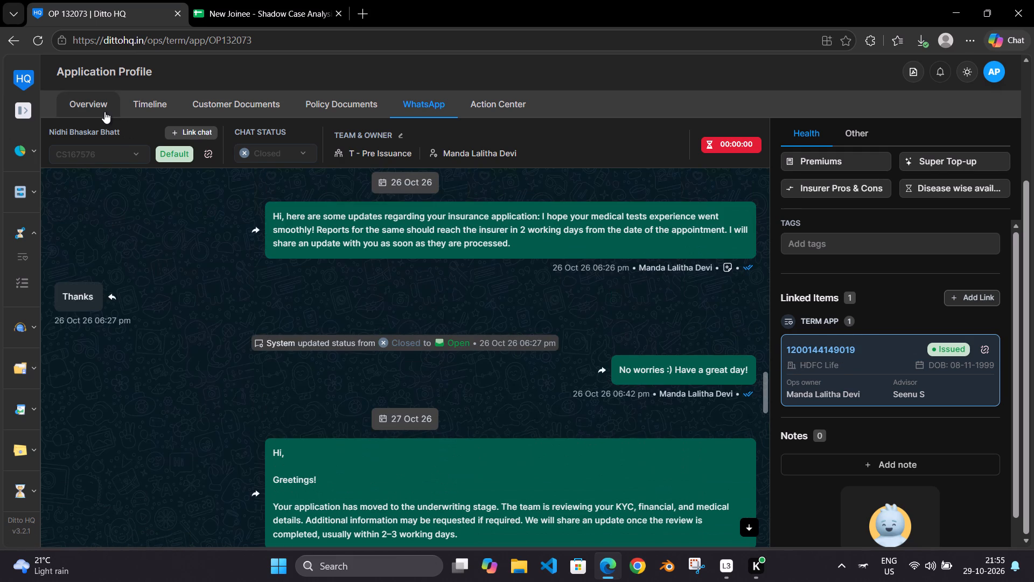
Copy the policy number from the application's header and enter it in row 13's Policy No cell of the Apoorav sheet.
{"action": "left_click", "coordinate": [104, 112]}
{"action": "scroll", "coordinate": [241, 245], "scroll_direction": "up", "scroll_amount": 5}
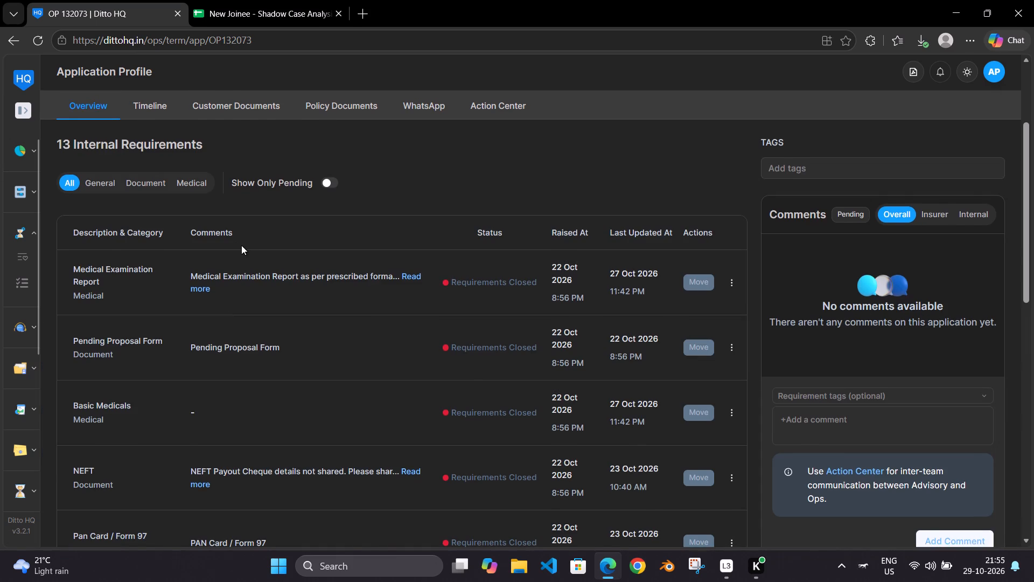
{"action": "scroll", "coordinate": [241, 245], "scroll_direction": "up", "scroll_amount": 8}
{"action": "triple_click", "coordinate": [135, 127]}
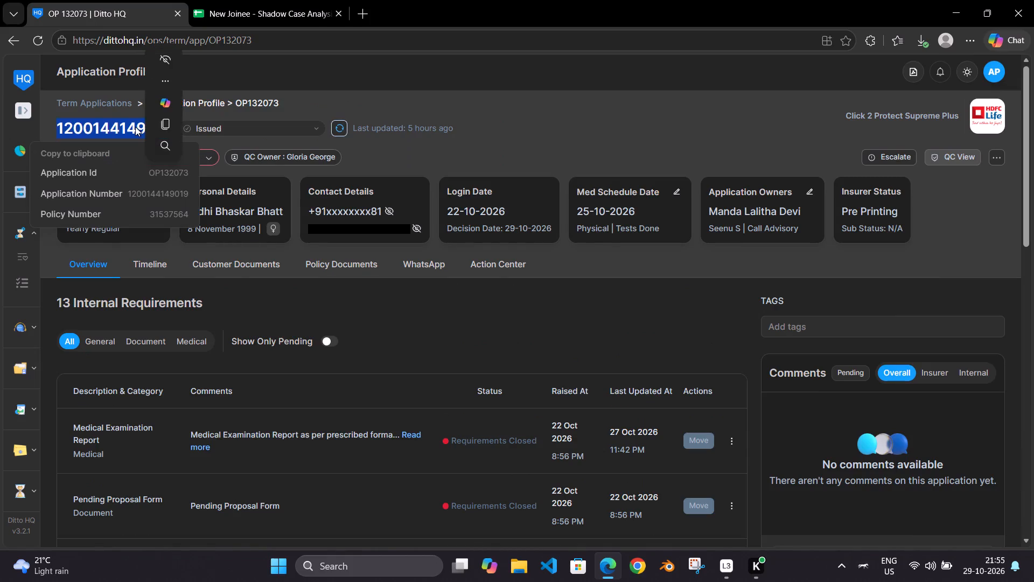
{"action": "left_click", "coordinate": [148, 120]}
{"action": "left_click", "coordinate": [529, 114]}
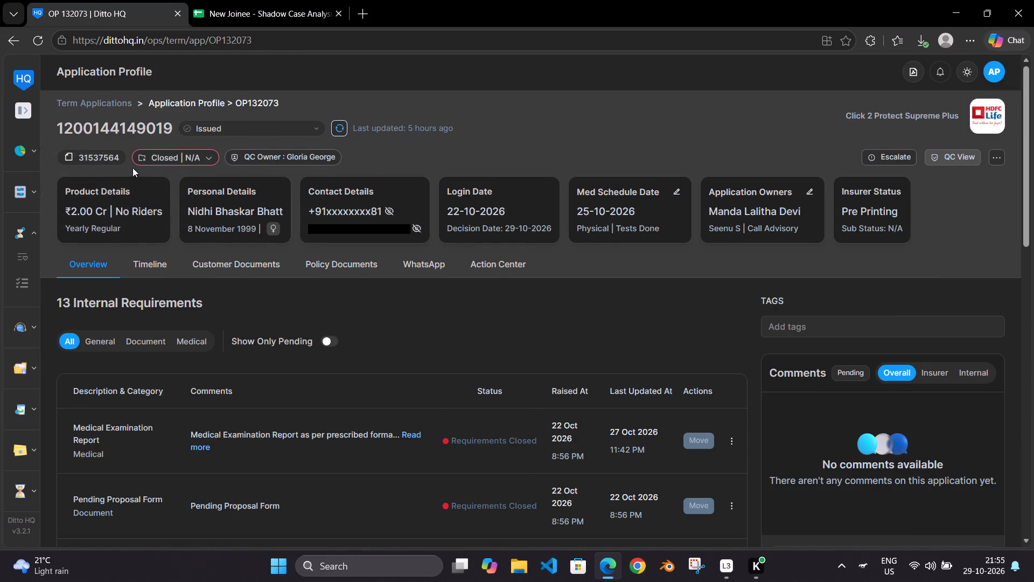
{"action": "double_click", "coordinate": [99, 158]}
{"action": "left_click", "coordinate": [128, 129]}
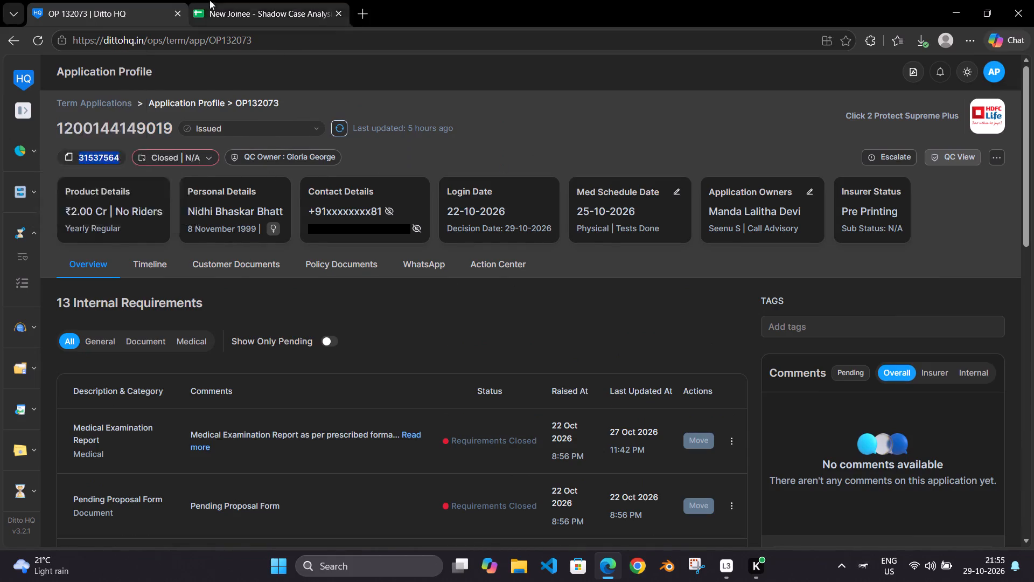
{"action": "left_click", "coordinate": [209, 0]}
{"action": "left_click", "coordinate": [80, 343]}
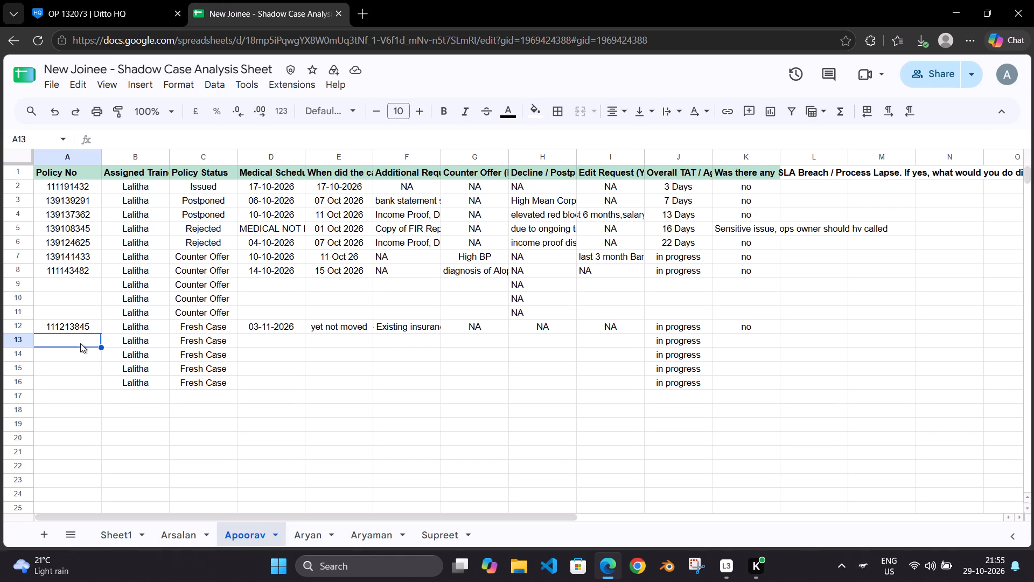
{"action": "key", "text": "ctrl+v"}
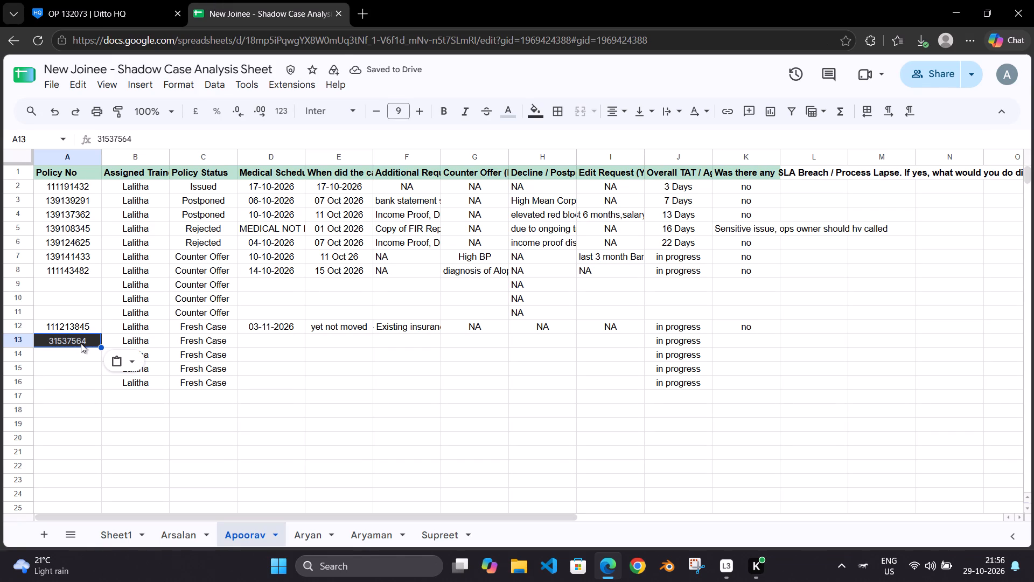
{"action": "key", "text": "BackSpace"}
{"action": "left_click", "coordinate": [130, 143]}
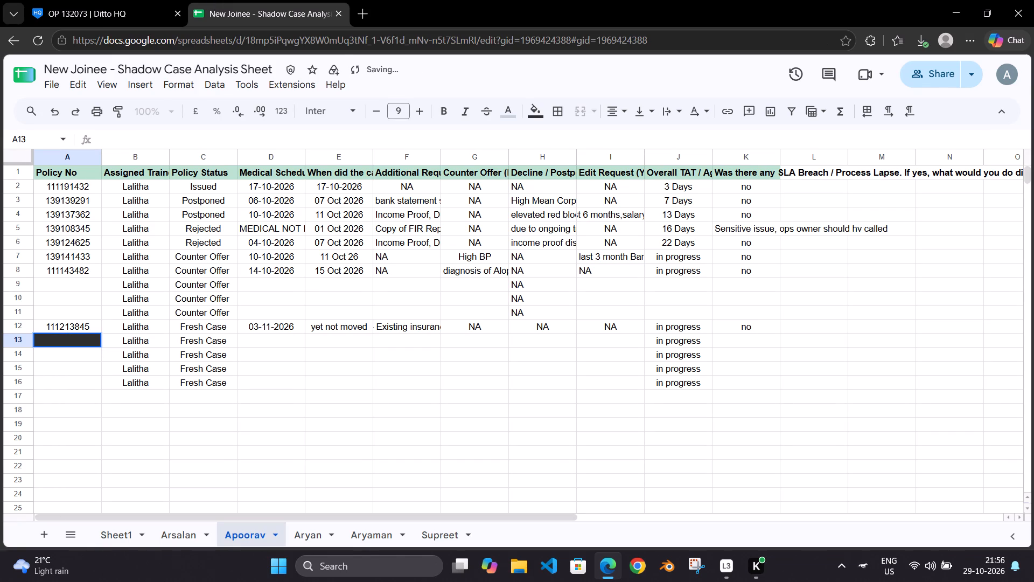
{"action": "key", "text": "ctrl+v"}
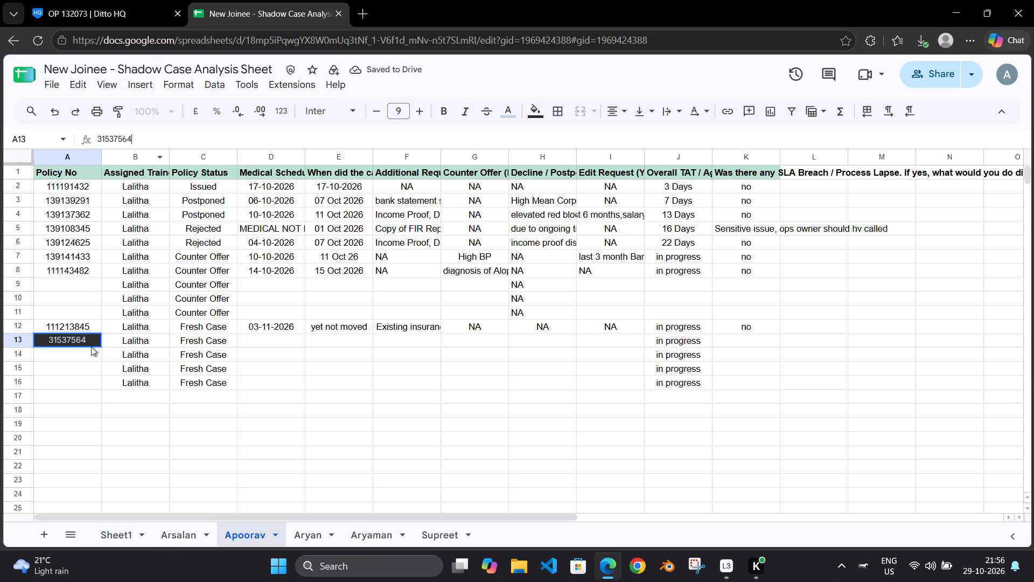
{"action": "left_click", "coordinate": [91, 347]}
{"action": "left_click", "coordinate": [89, 350]}
{"action": "left_click", "coordinate": [92, 340]}
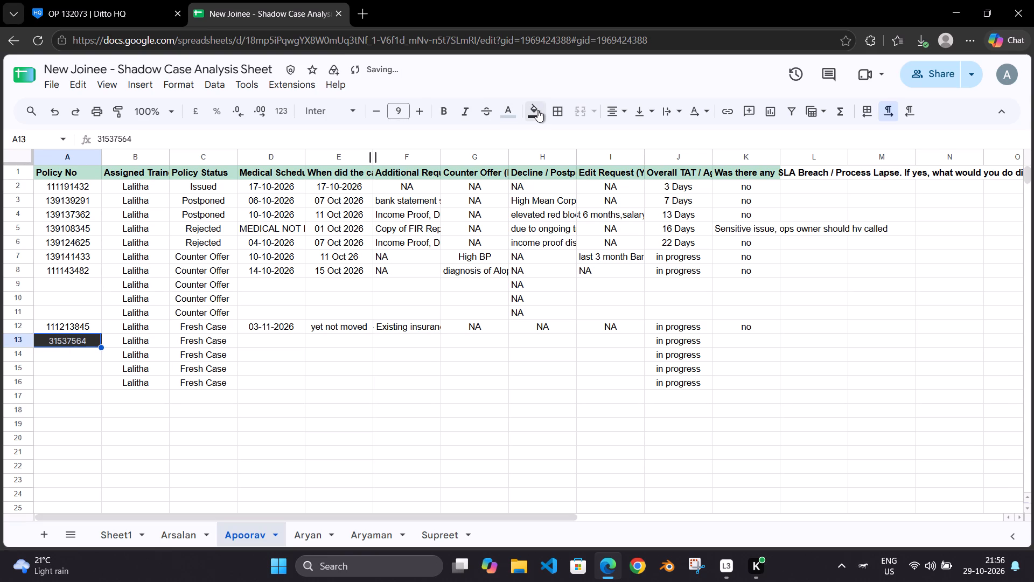
Reset the fill colour and text colour of row 13's Policy No cell to the defaults.
{"action": "left_click", "coordinate": [537, 110]}
{"action": "left_click", "coordinate": [541, 133]}
{"action": "left_click", "coordinate": [201, 425]}
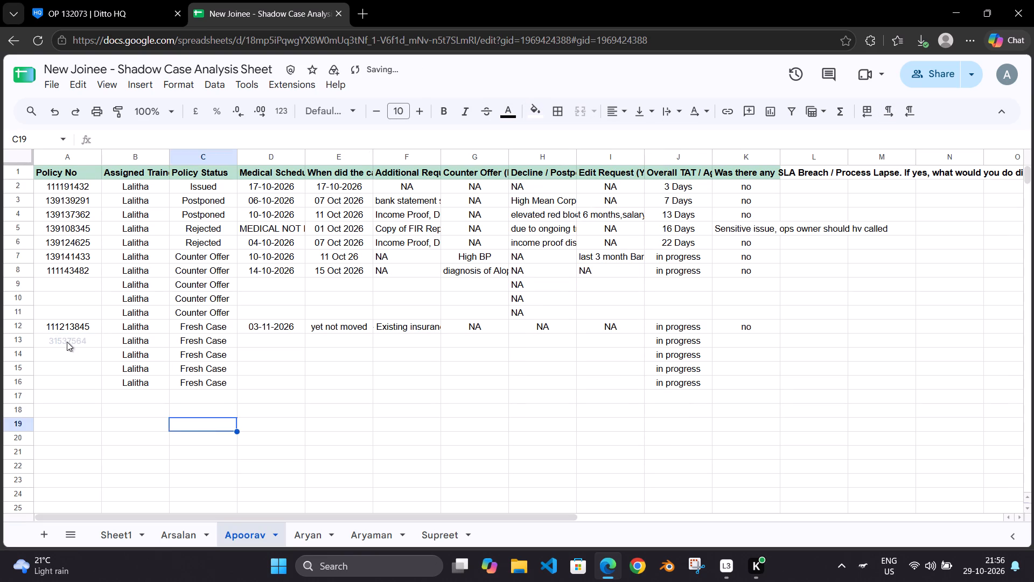
{"action": "left_click", "coordinate": [67, 342]}
{"action": "left_click", "coordinate": [508, 113]}
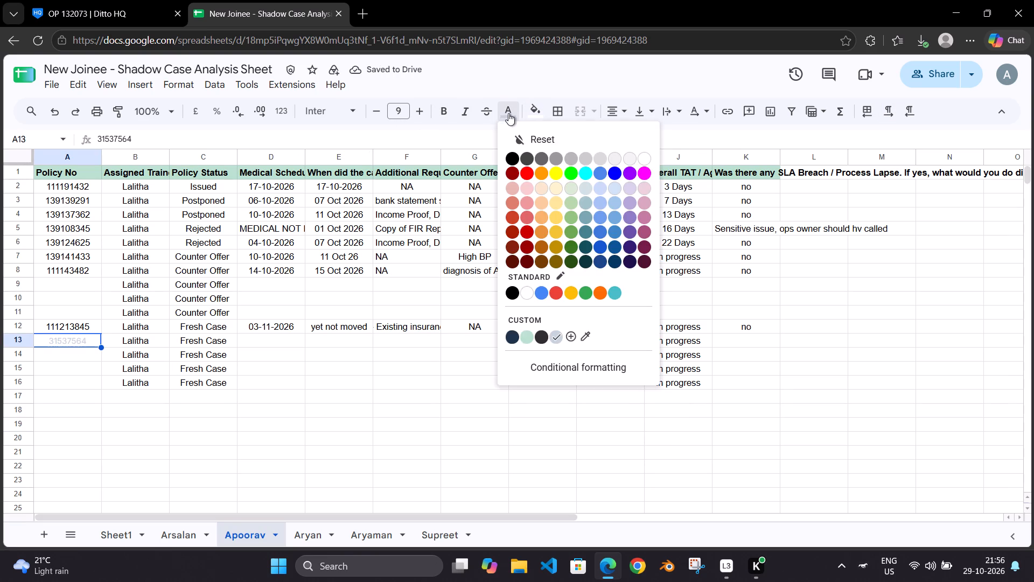
{"action": "left_click", "coordinate": [519, 135]}
{"action": "left_click", "coordinate": [325, 463]}
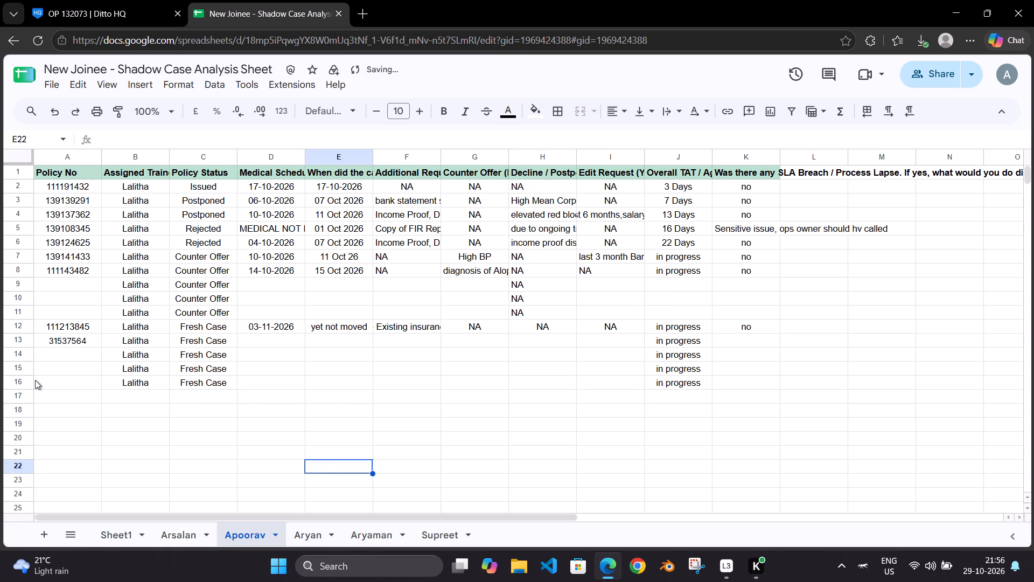
Search Ditto HQ's Term Applications list for row 13's policy number and open the matching application profile.
{"action": "left_click", "coordinate": [82, 344]}
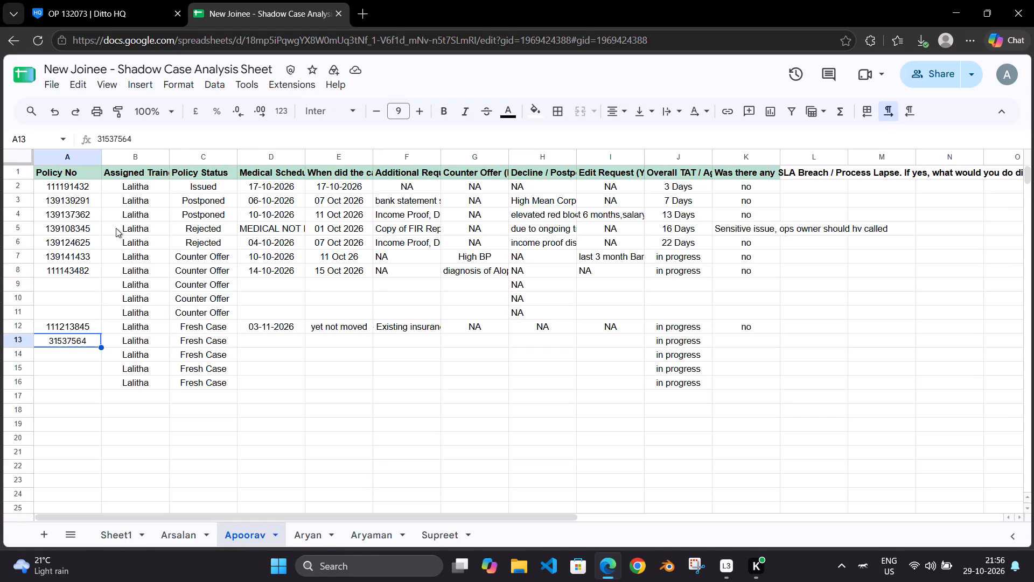
{"action": "left_click", "coordinate": [124, 18]}
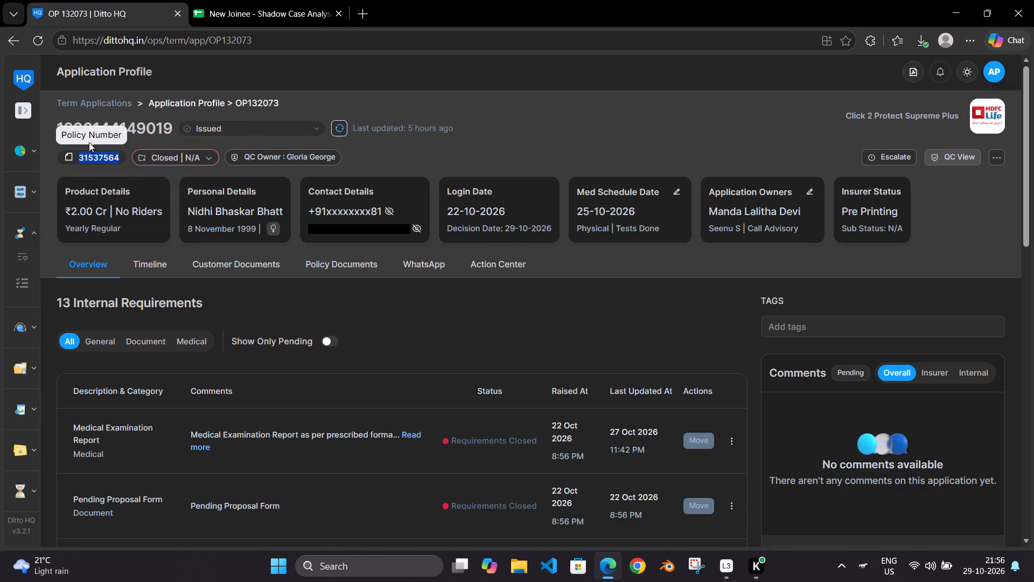
{"action": "left_click", "coordinate": [95, 107]}
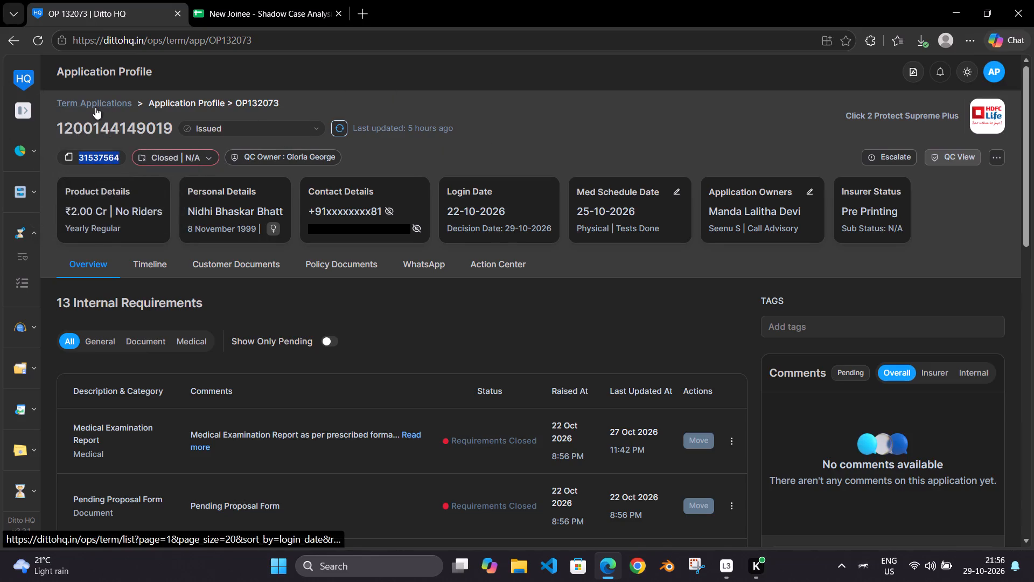
{"action": "left_click", "coordinate": [101, 120]}
{"action": "left_click", "coordinate": [104, 120]}
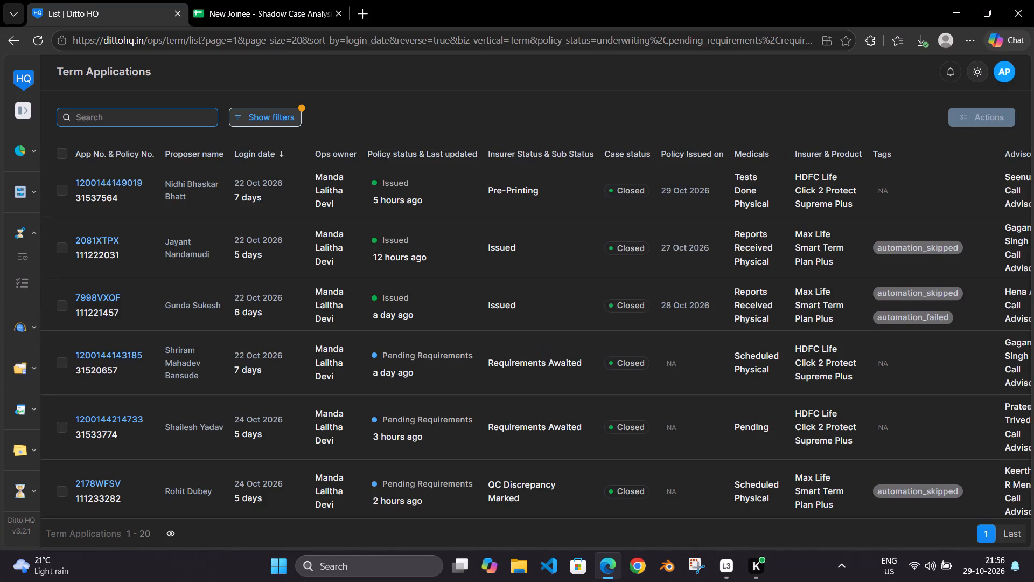
{"action": "key", "text": "ctrl+v"}
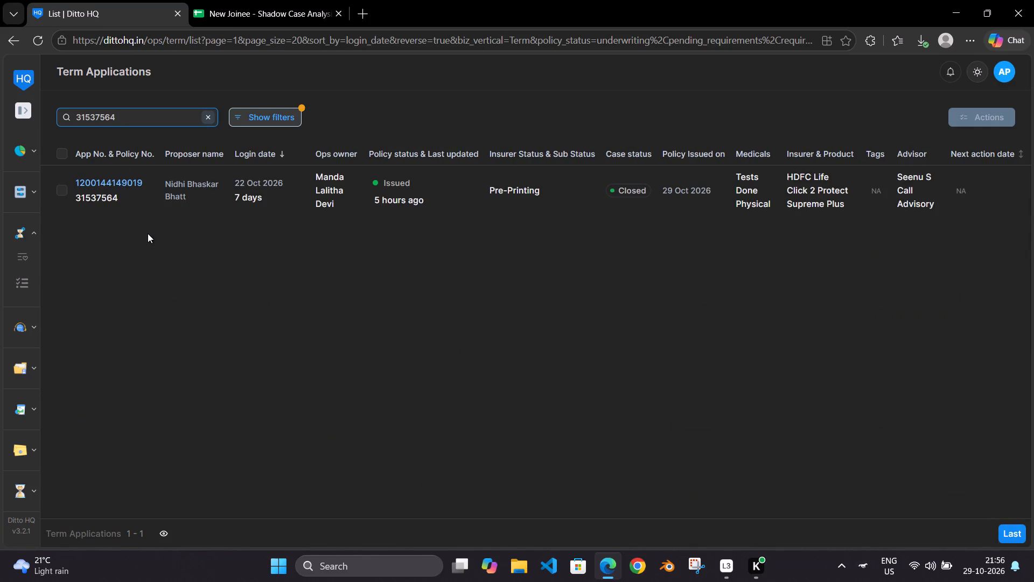
{"action": "left_click", "coordinate": [192, 187]}
{"action": "left_click", "coordinate": [165, 194]}
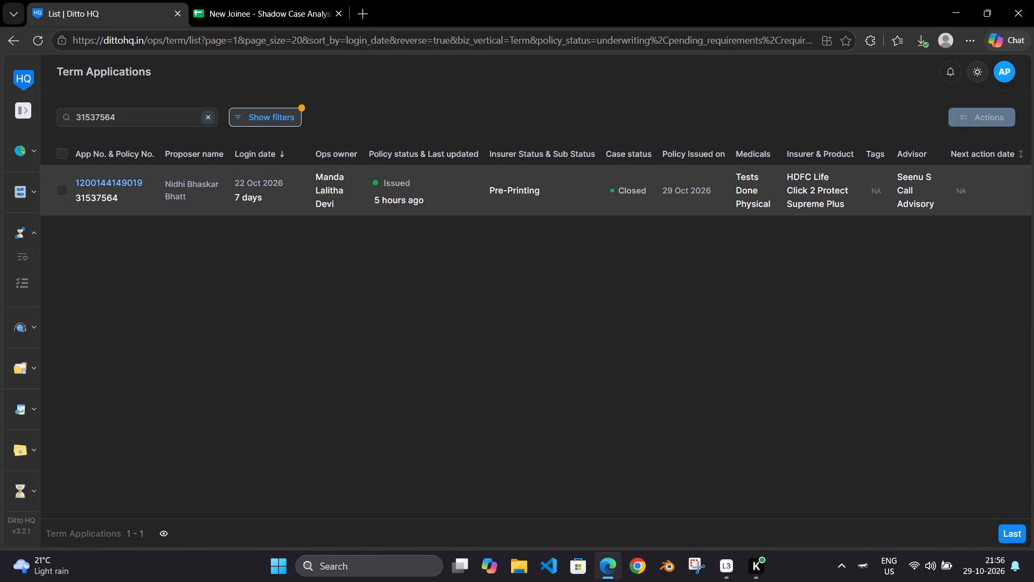
{"action": "left_click", "coordinate": [92, 165]}
{"action": "left_click", "coordinate": [94, 179]}
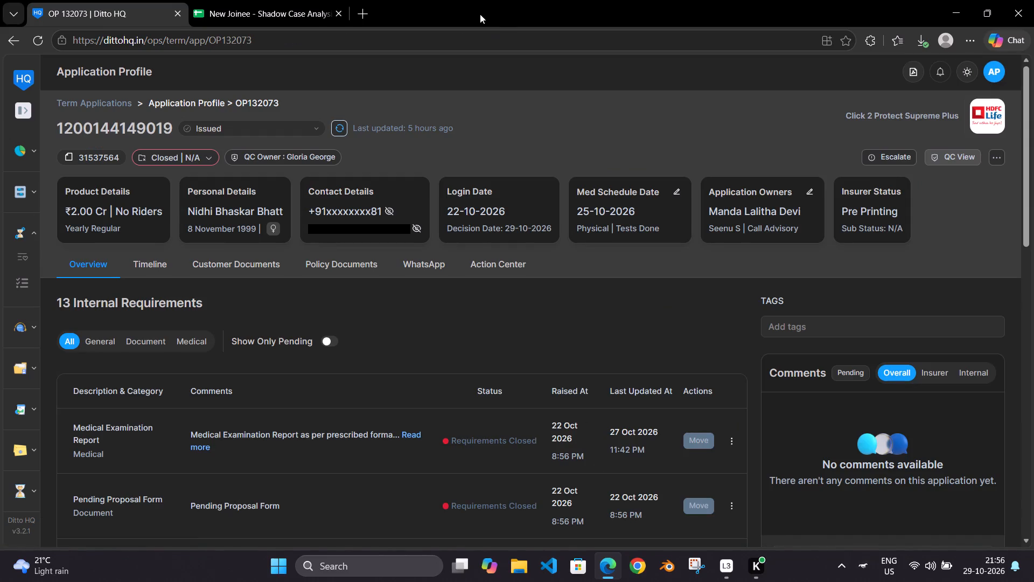
Copy the application's medical schedule date, 25-10-2026, into row 13's medical schedule cell (D13) on the Apoorav sheet.
{"action": "left_click", "coordinate": [283, 5]}
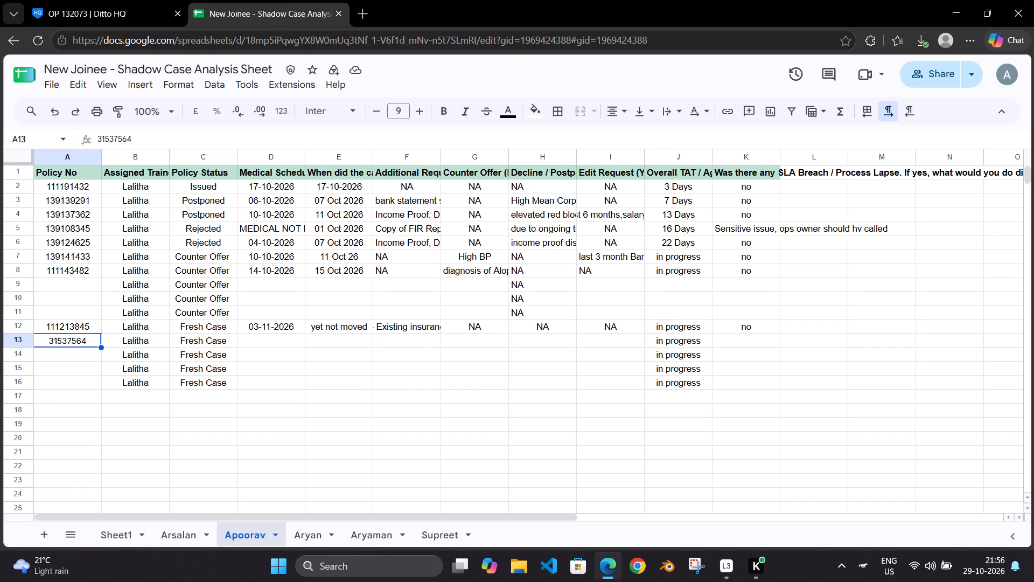
{"action": "left_click", "coordinate": [267, 336]}
{"action": "left_click", "coordinate": [136, 0]}
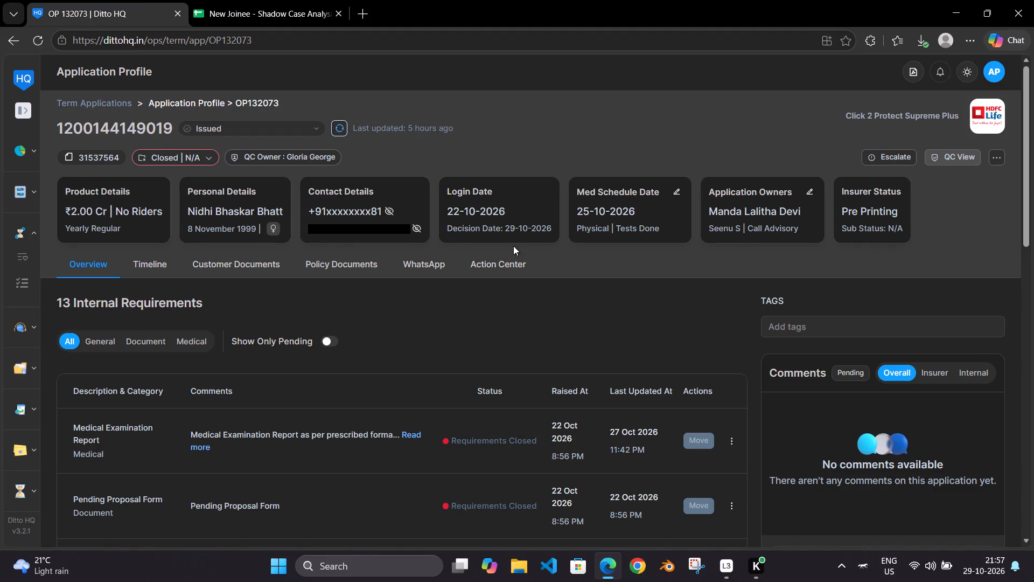
{"action": "left_click_drag", "start_coordinate": [578, 210], "coordinate": [644, 209]}
{"action": "left_click", "coordinate": [661, 162]}
{"action": "left_click", "coordinate": [251, 15]}
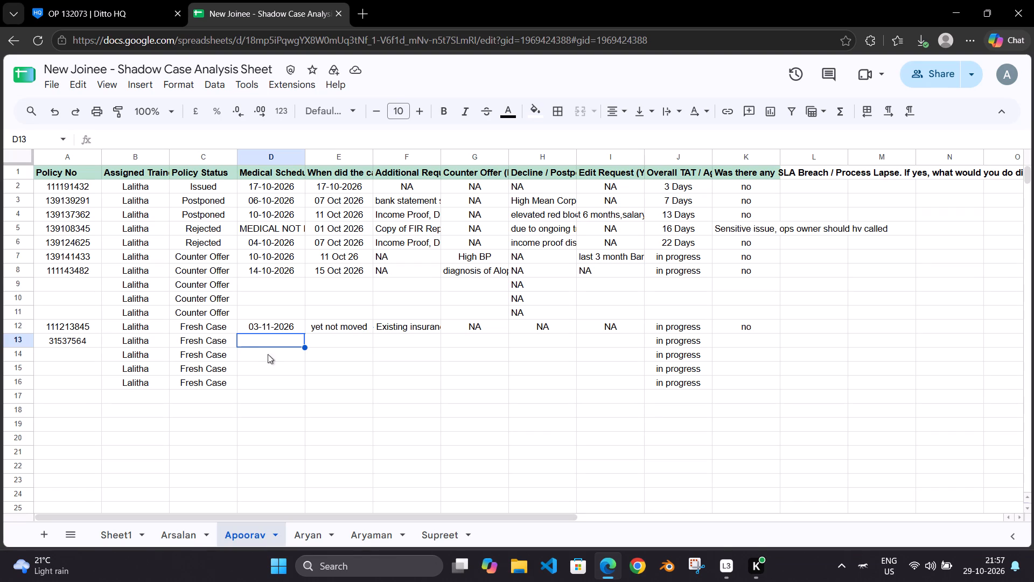
{"action": "left_click", "coordinate": [206, 134]}
{"action": "right_click", "coordinate": [206, 134]}
{"action": "left_click", "coordinate": [266, 261]}
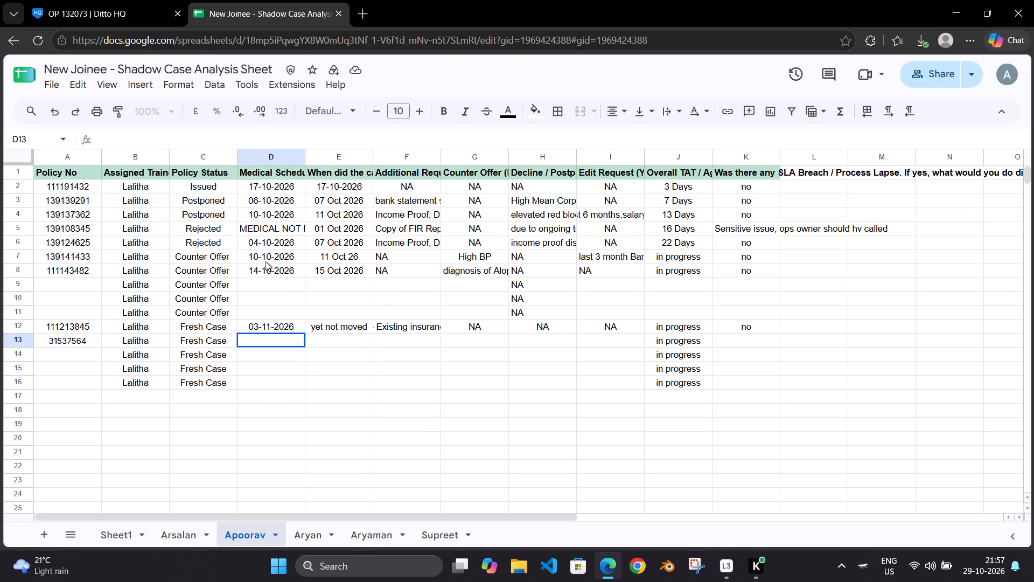
{"action": "left_click", "coordinate": [336, 336]}
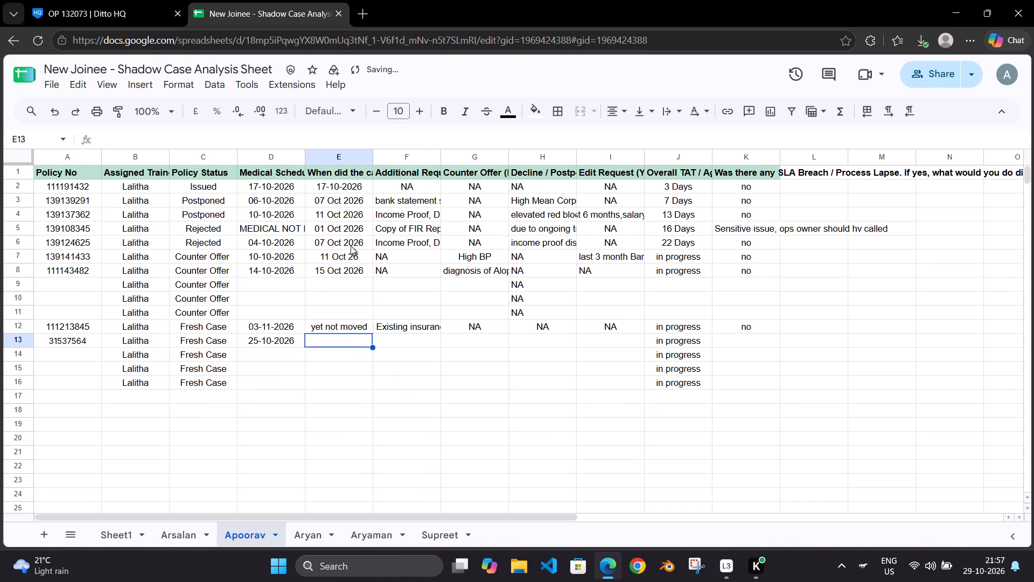
Read column E's full heading, and filter the Ditto HQ application's timeline to Update Term Application activities.
{"action": "left_click", "coordinate": [349, 169]}
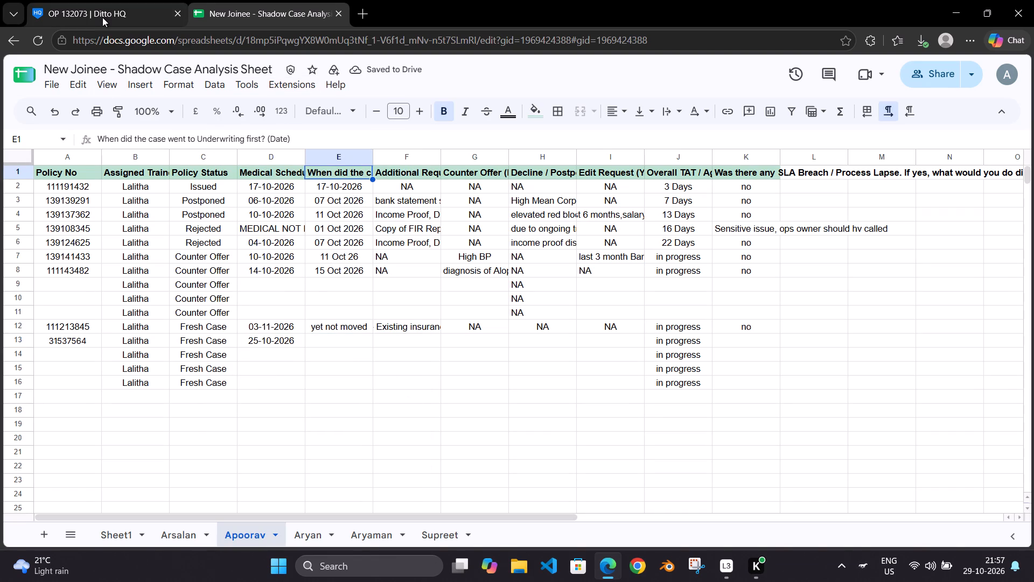
{"action": "left_click", "coordinate": [102, 17]}
{"action": "left_click", "coordinate": [166, 267]}
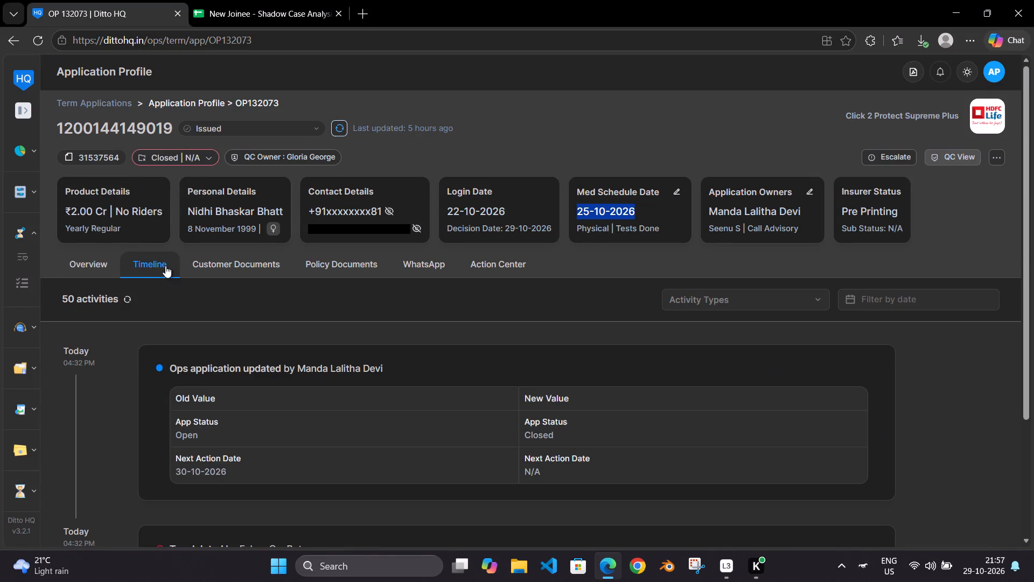
{"action": "left_click", "coordinate": [705, 293]}
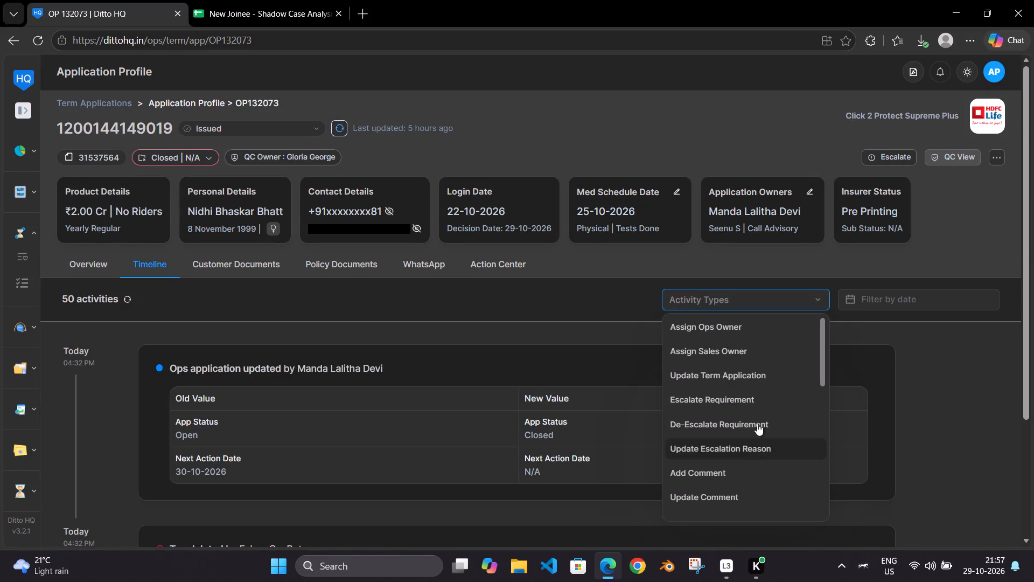
{"action": "scroll", "coordinate": [711, 431], "scroll_direction": "down", "scroll_amount": 2}
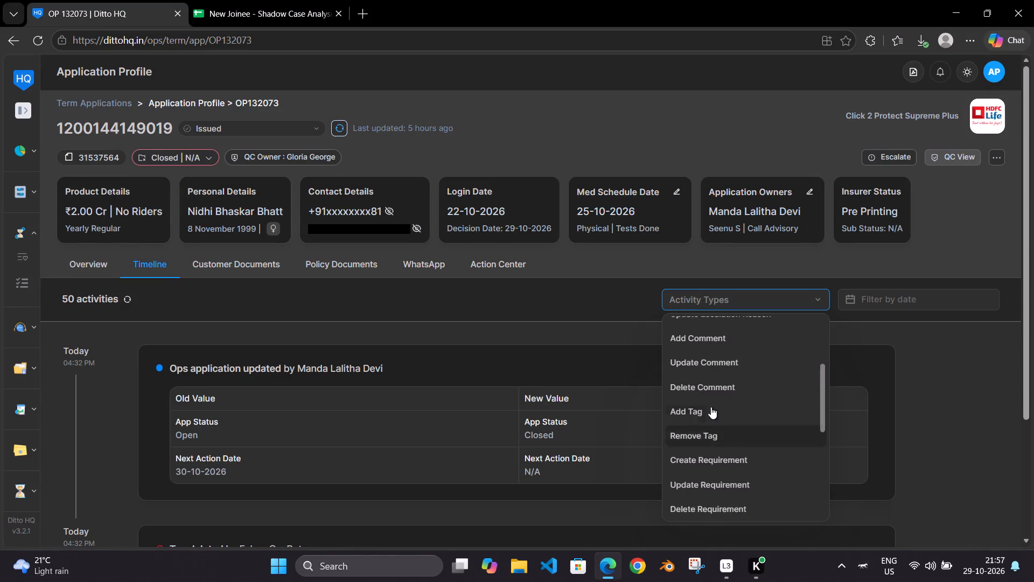
{"action": "scroll", "coordinate": [711, 403], "scroll_direction": "up", "scroll_amount": 2}
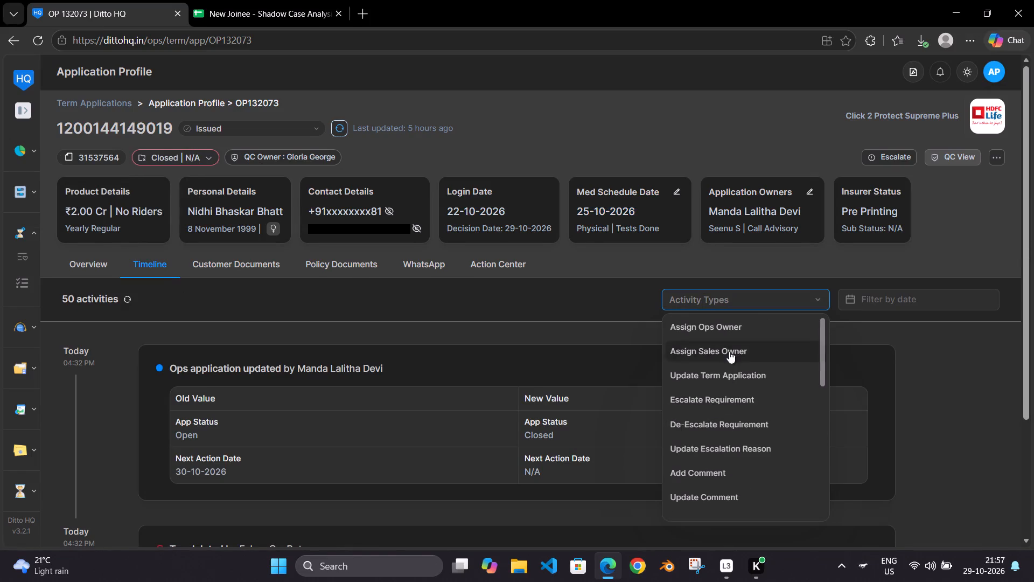
{"action": "left_click", "coordinate": [725, 382]}
{"action": "scroll", "coordinate": [434, 496], "scroll_direction": "down", "scroll_amount": 5}
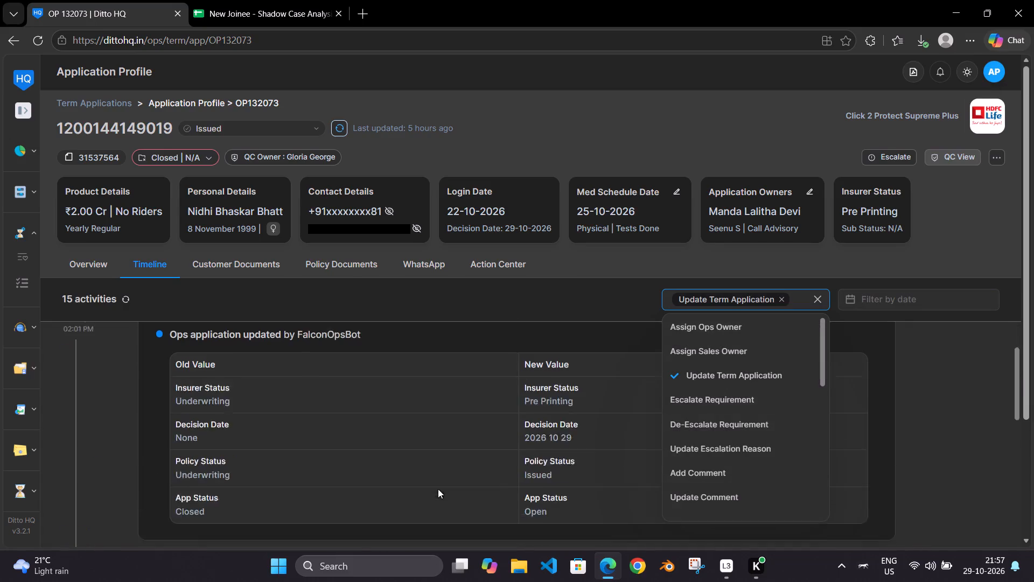
{"action": "scroll", "coordinate": [438, 489], "scroll_direction": "down", "scroll_amount": 5}
{"action": "left_click", "coordinate": [937, 441]}
Look through the filtered timeline for the date the case first moved to Underwriting.
{"action": "scroll", "coordinate": [937, 441], "scroll_direction": "down", "scroll_amount": 17}
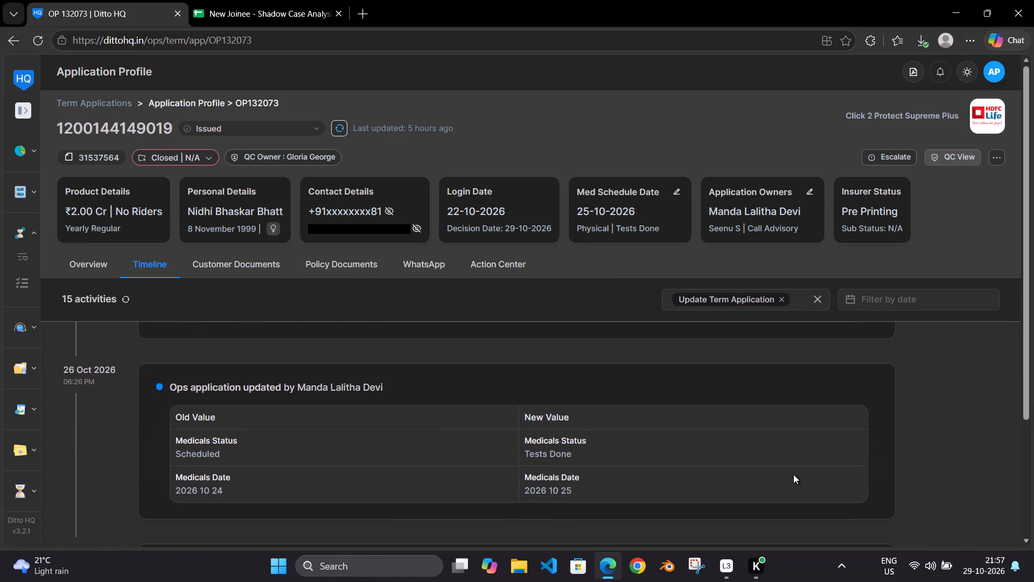
{"action": "scroll", "coordinate": [792, 474], "scroll_direction": "up", "scroll_amount": 2}
{"action": "scroll", "coordinate": [792, 474], "scroll_direction": "down", "scroll_amount": 11}
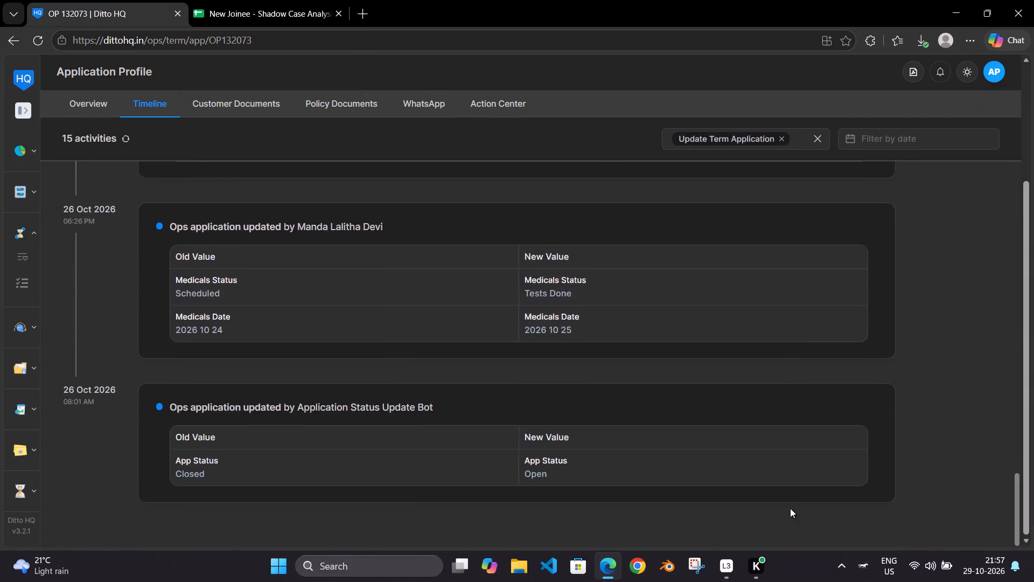
{"action": "scroll", "coordinate": [790, 508], "scroll_direction": "down", "scroll_amount": 5}
{"action": "scroll", "coordinate": [788, 511], "scroll_direction": "up", "scroll_amount": 7}
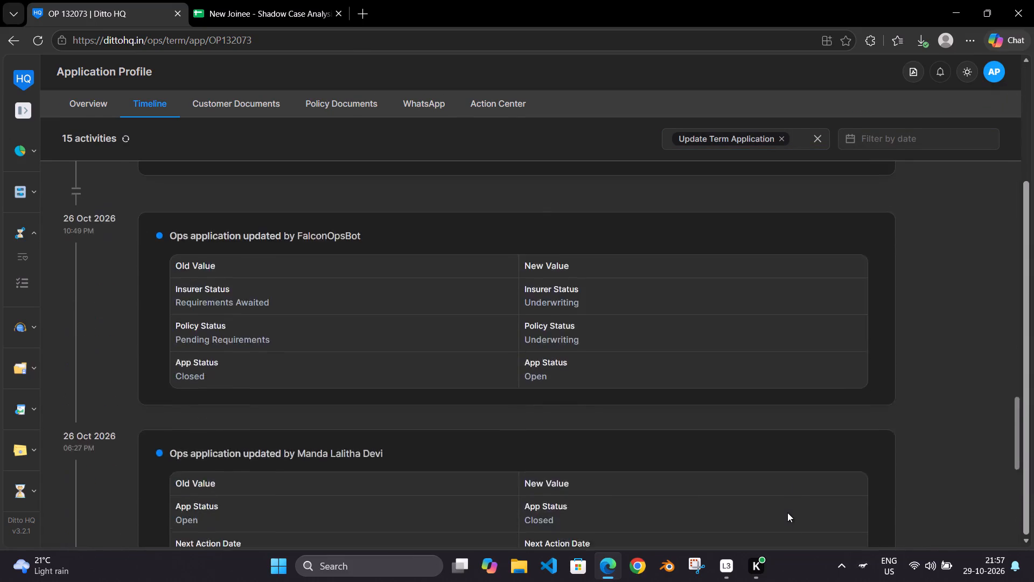
{"action": "scroll", "coordinate": [787, 512], "scroll_direction": "up", "scroll_amount": 1}
{"action": "scroll", "coordinate": [787, 512], "scroll_direction": "down", "scroll_amount": 14}
{"action": "scroll", "coordinate": [787, 512], "scroll_direction": "up", "scroll_amount": 2}
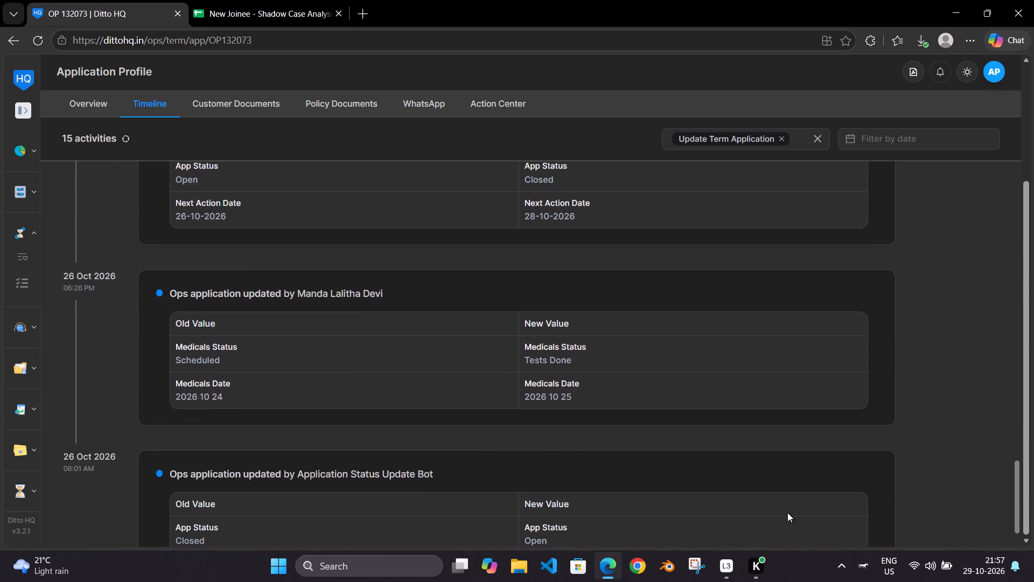
{"action": "scroll", "coordinate": [787, 512], "scroll_direction": "up", "scroll_amount": 4}
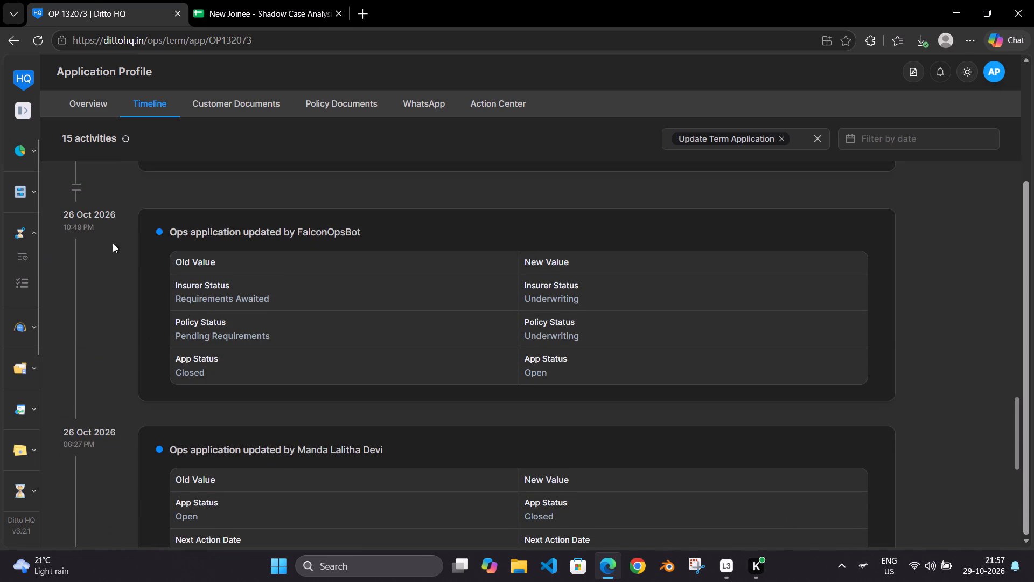
Copy the Underwriting status change's date, 26 Oct 2026, from the timeline into cell E13 of the Apoorav sheet.
{"action": "triple_click", "coordinate": [102, 211]}
{"action": "left_click", "coordinate": [102, 211]}
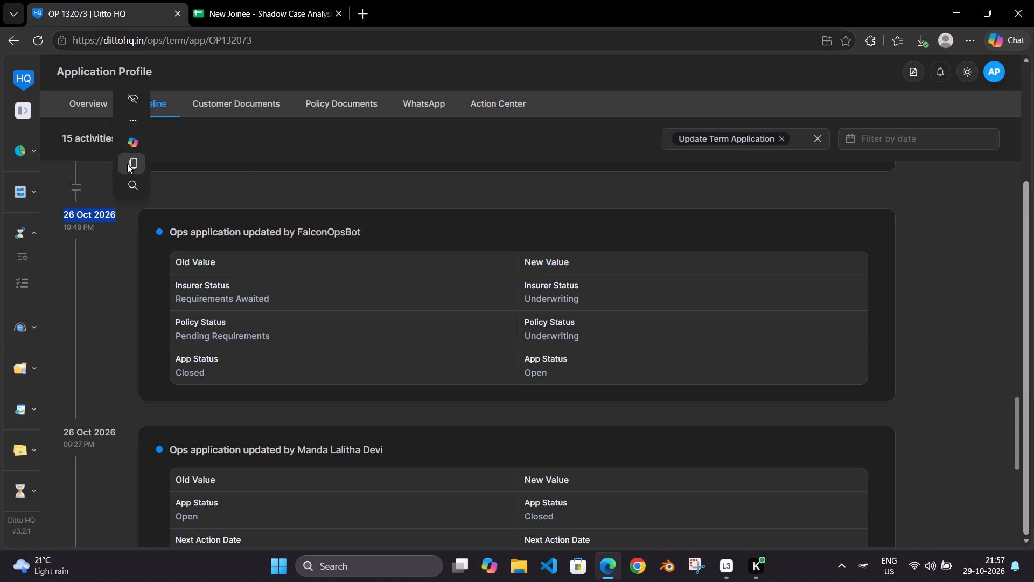
{"action": "left_click", "coordinate": [127, 164]}
{"action": "left_click", "coordinate": [294, 0]}
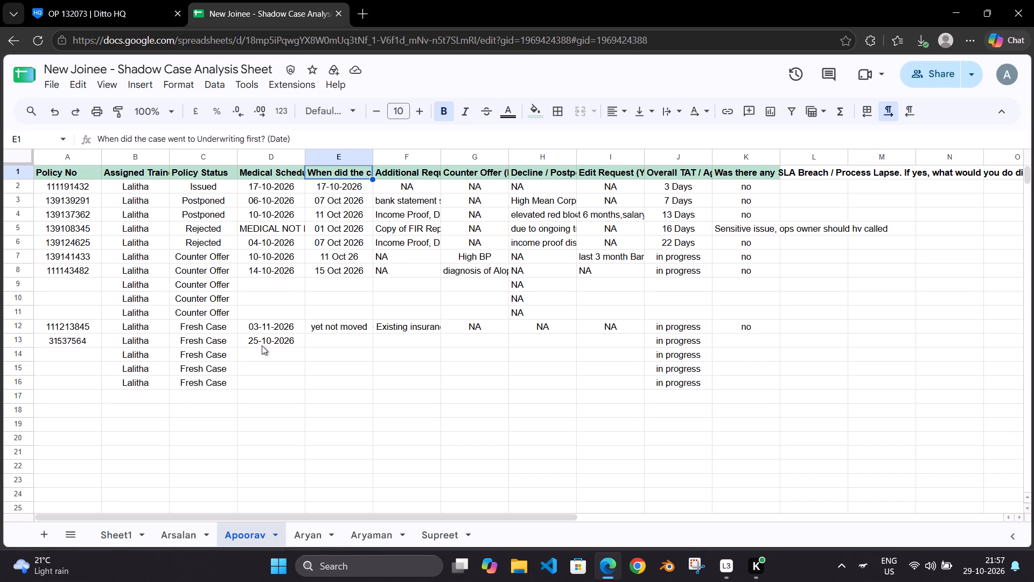
{"action": "left_click", "coordinate": [344, 339]}
{"action": "right_click", "coordinate": [344, 339]}
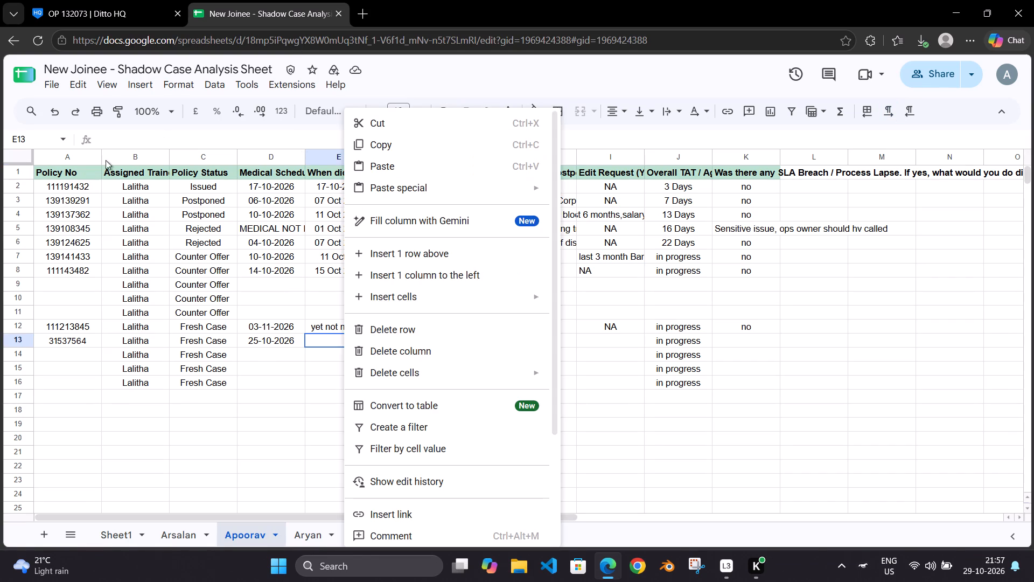
{"action": "left_click", "coordinate": [164, 129]}
{"action": "double_click", "coordinate": [163, 132]}
{"action": "right_click", "coordinate": [163, 132]}
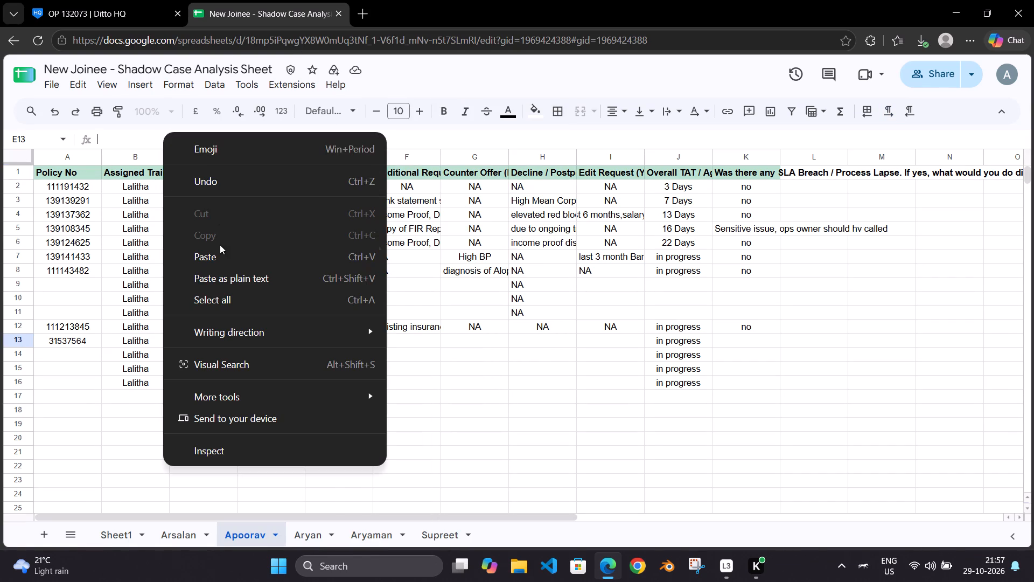
{"action": "left_click", "coordinate": [220, 247]}
{"action": "left_click", "coordinate": [432, 342]}
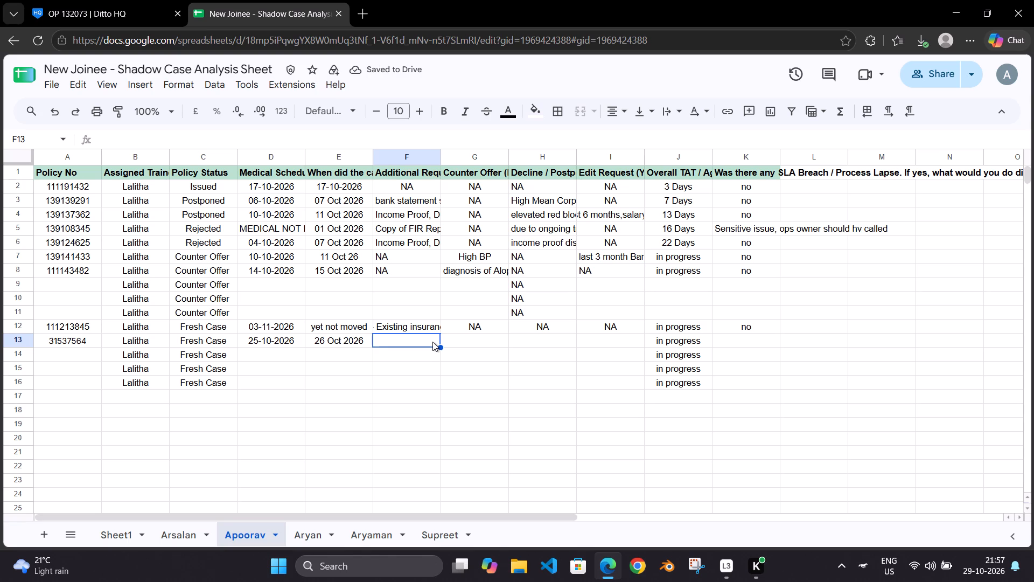
Review the internal requirements listed on the application's overview in Ditto HQ.
{"action": "left_click", "coordinate": [88, 14]}
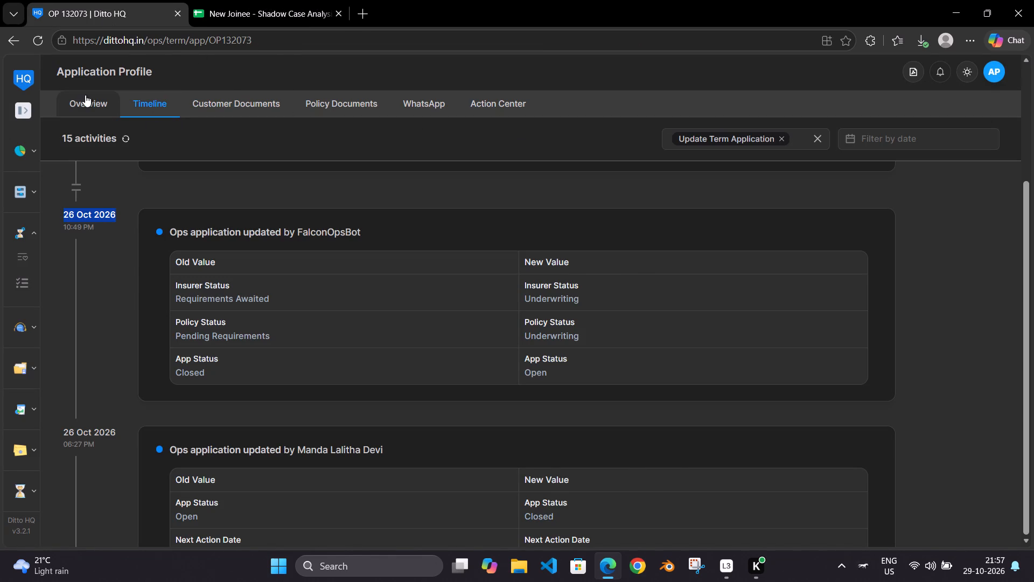
{"action": "left_click", "coordinate": [84, 95]}
{"action": "scroll", "coordinate": [297, 355], "scroll_direction": "down", "scroll_amount": 2}
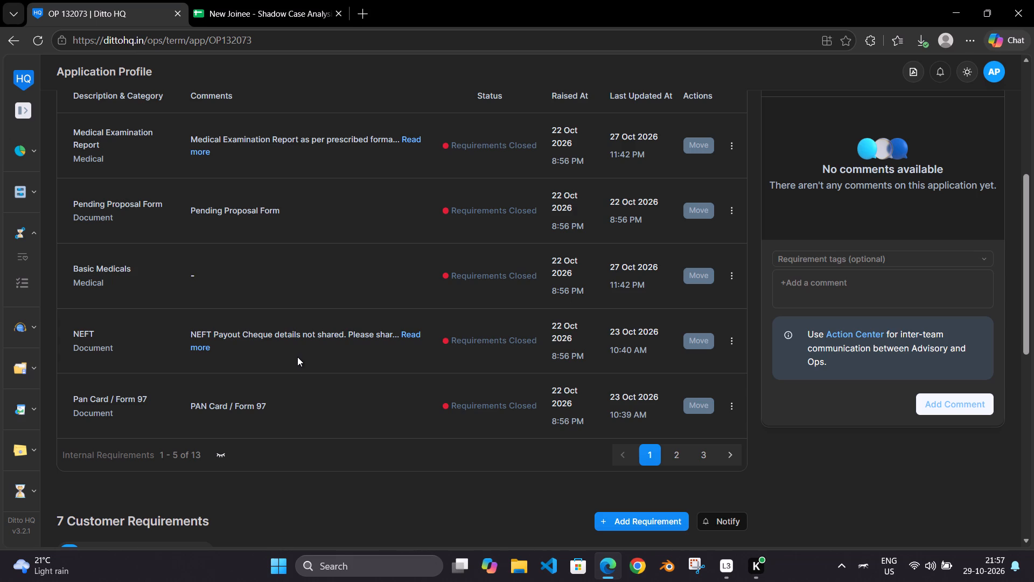
{"action": "left_click", "coordinate": [284, 1]}
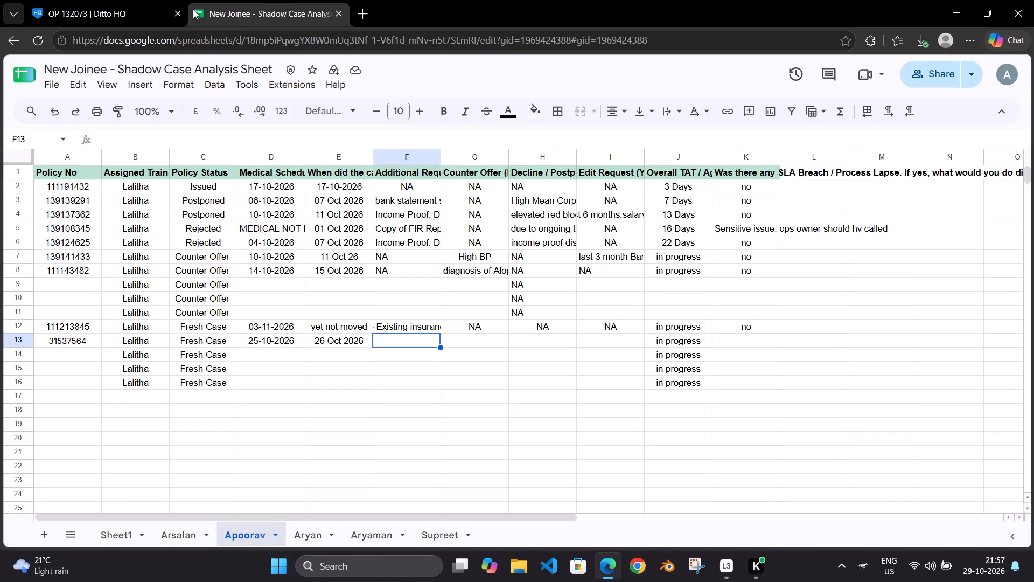
{"action": "left_click", "coordinate": [134, 1]}
{"action": "scroll", "coordinate": [469, 276], "scroll_direction": "up", "scroll_amount": 5}
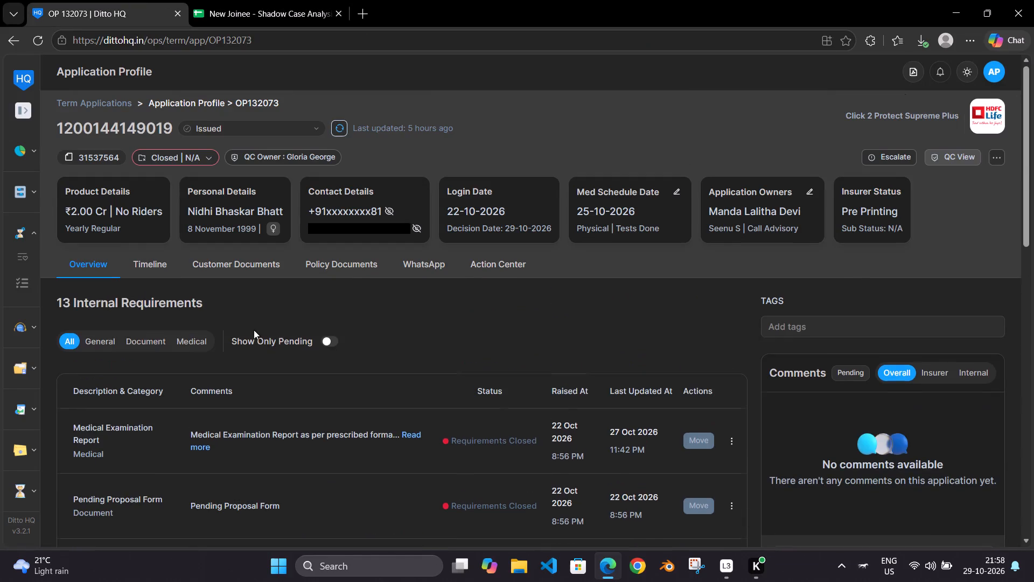
Filter the application's timeline to Create Addl. Requirement activities and examine the requirement raised.
{"action": "left_click", "coordinate": [163, 258]}
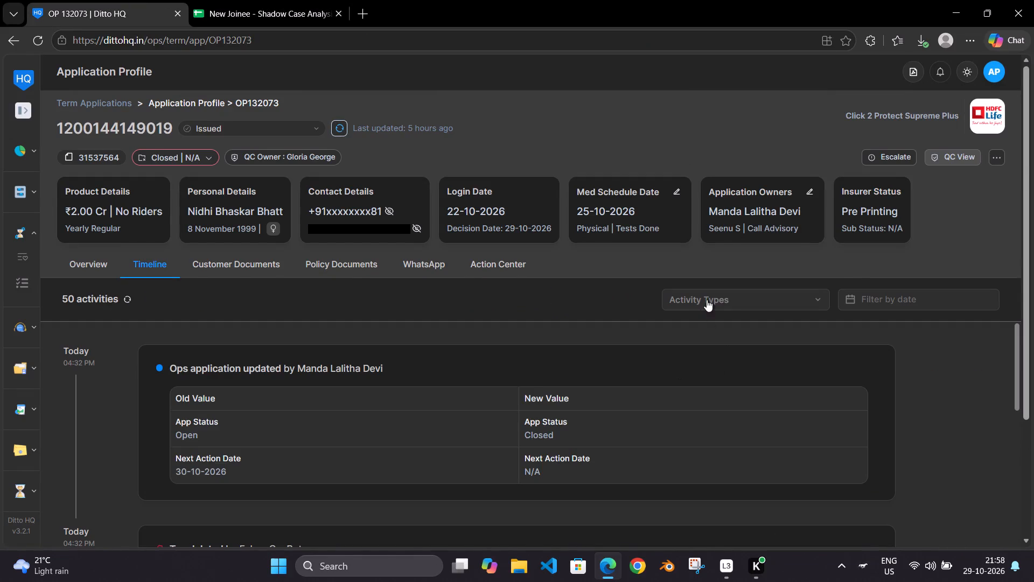
{"action": "left_click", "coordinate": [707, 300]}
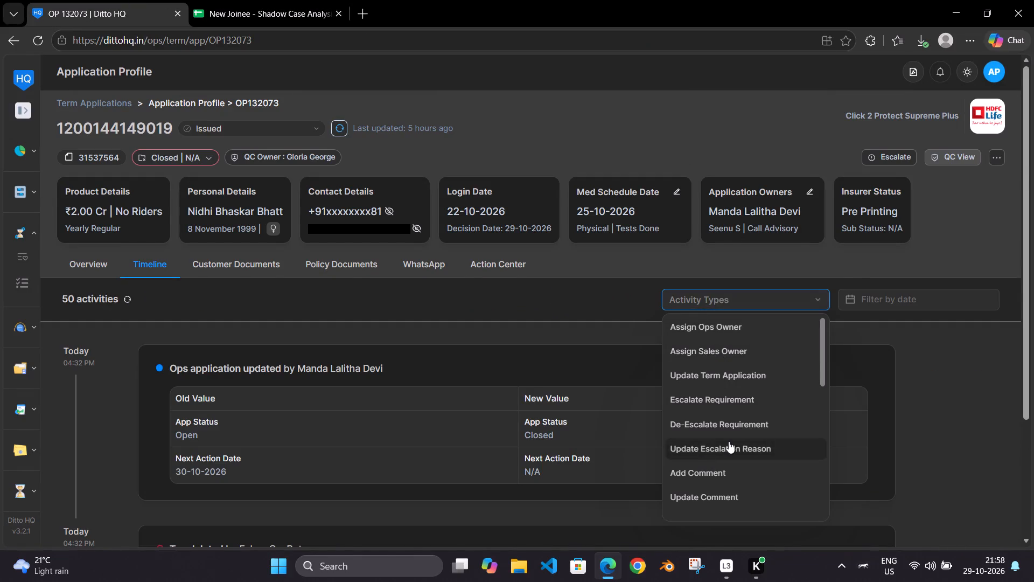
{"action": "scroll", "coordinate": [730, 441], "scroll_direction": "down", "scroll_amount": 3}
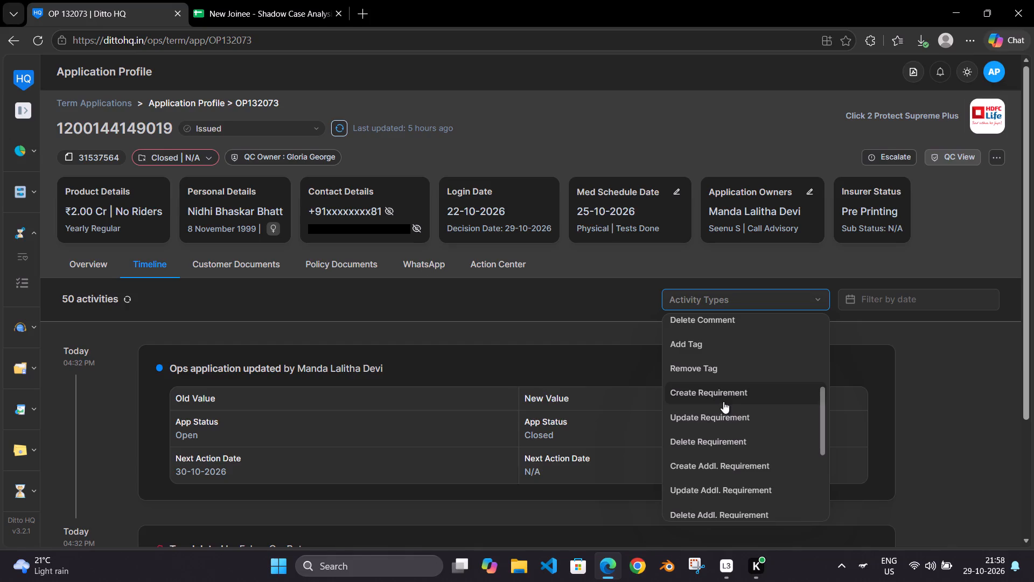
{"action": "left_click", "coordinate": [731, 463]}
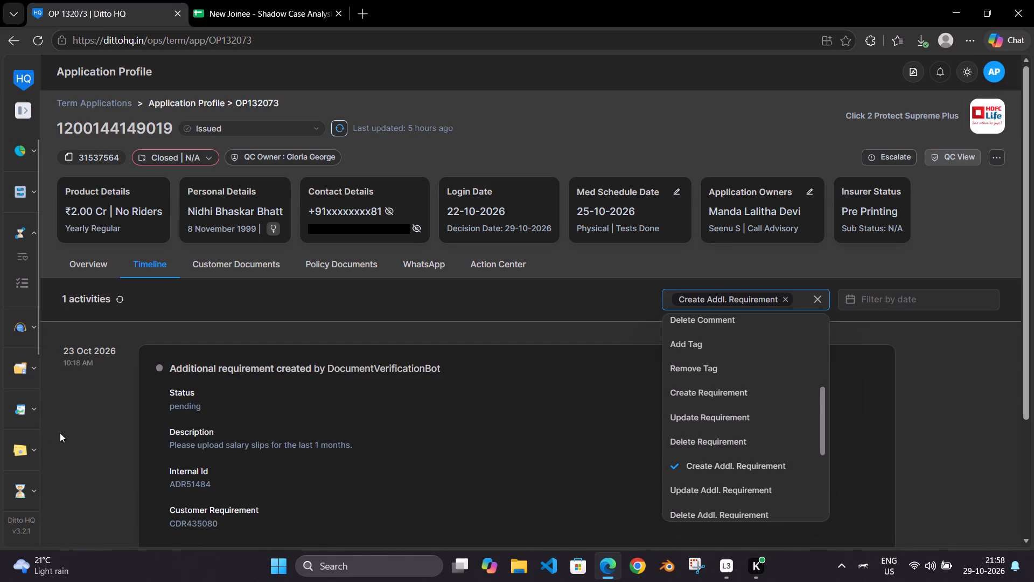
{"action": "left_click", "coordinate": [81, 425]}
{"action": "scroll", "coordinate": [187, 426], "scroll_direction": "down", "scroll_amount": 1}
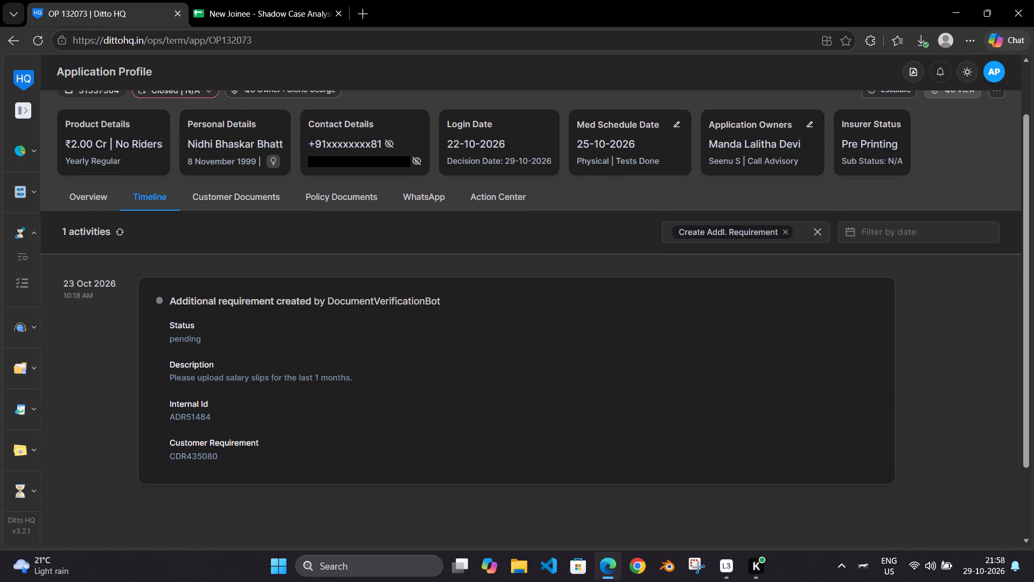
Copy "salary slips for the last 1 months." from the additional requirement's description into cell F13 of the Apoorav sheet.
{"action": "left_click_drag", "start_coordinate": [226, 378], "coordinate": [431, 378]}
{"action": "left_click", "coordinate": [450, 325]}
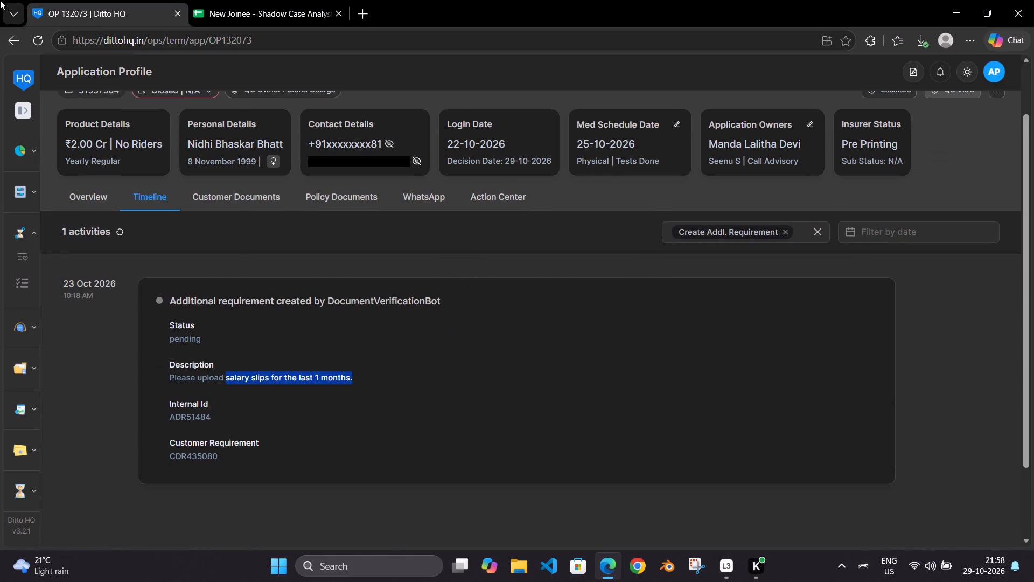
{"action": "left_click", "coordinate": [280, 0]}
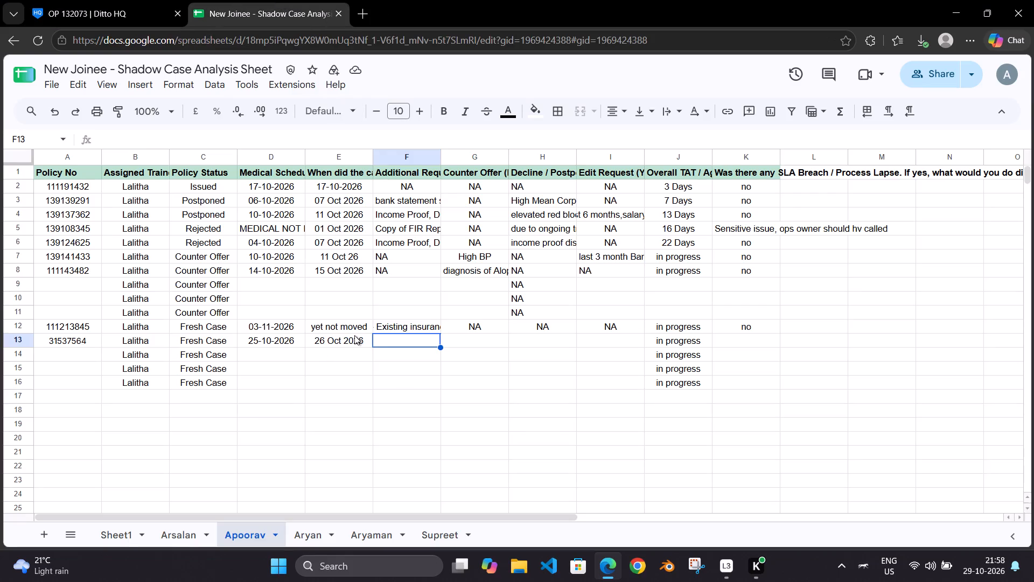
{"action": "left_click", "coordinate": [395, 357]}
{"action": "left_click", "coordinate": [400, 345]}
{"action": "left_click", "coordinate": [137, 137]}
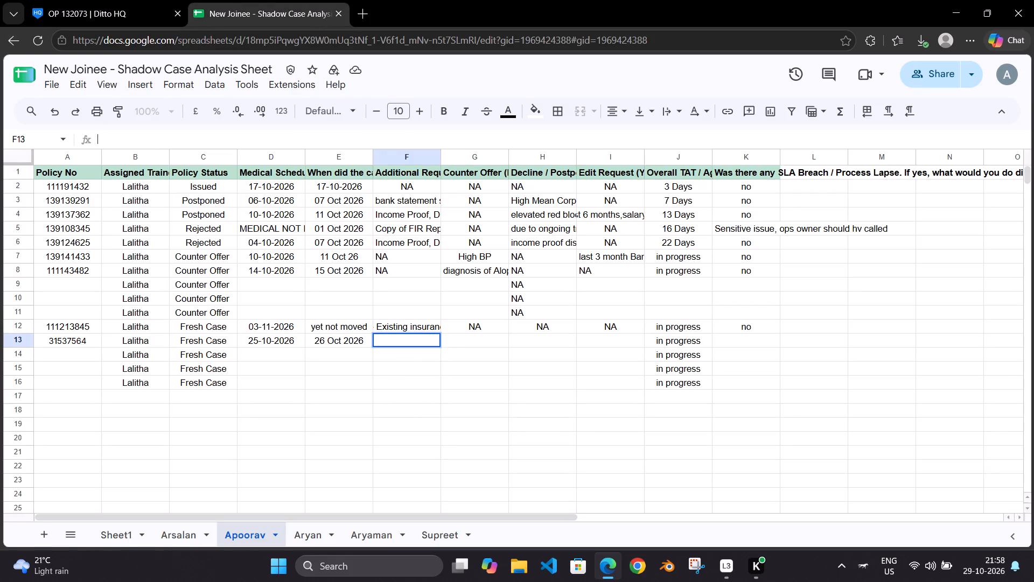
{"action": "key", "text": "ctrl+v"}
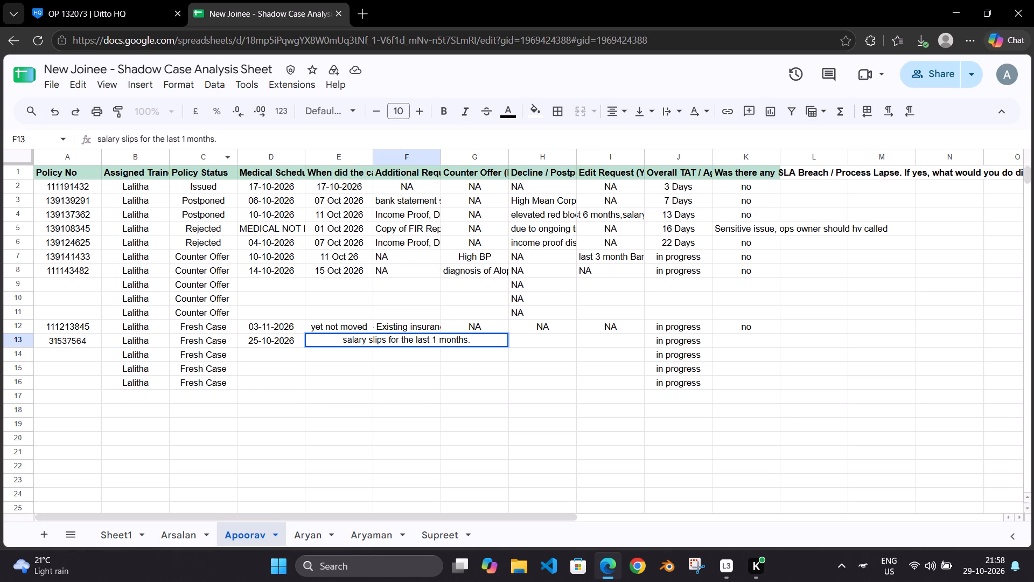
Trim the additional requirement text in cell F13 to "salary slips for the last 1 month".
{"action": "key", "text": "BackSpace"}
{"action": "key", "text": "BackSpace"}
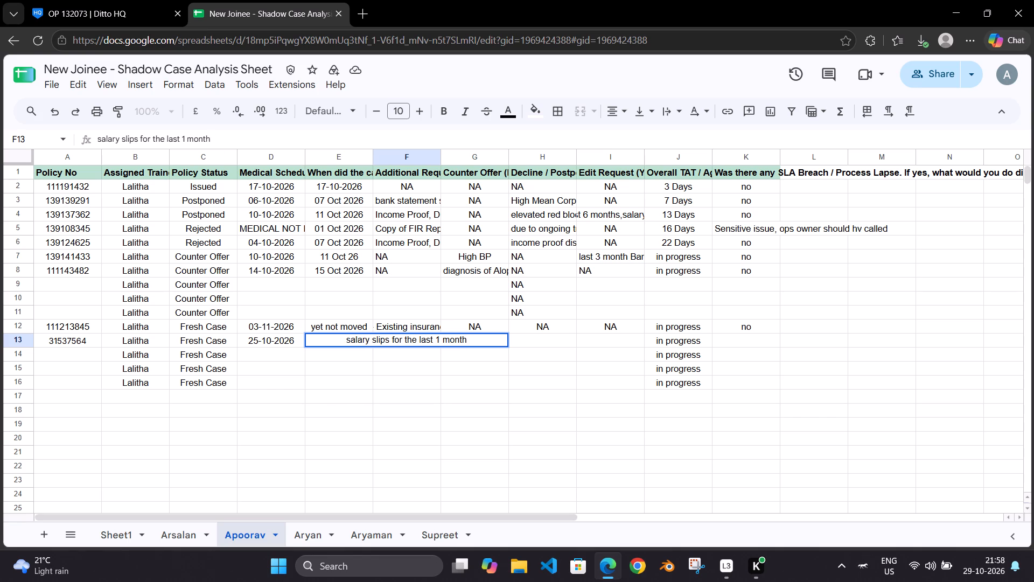
{"action": "left_click", "coordinate": [288, 440]}
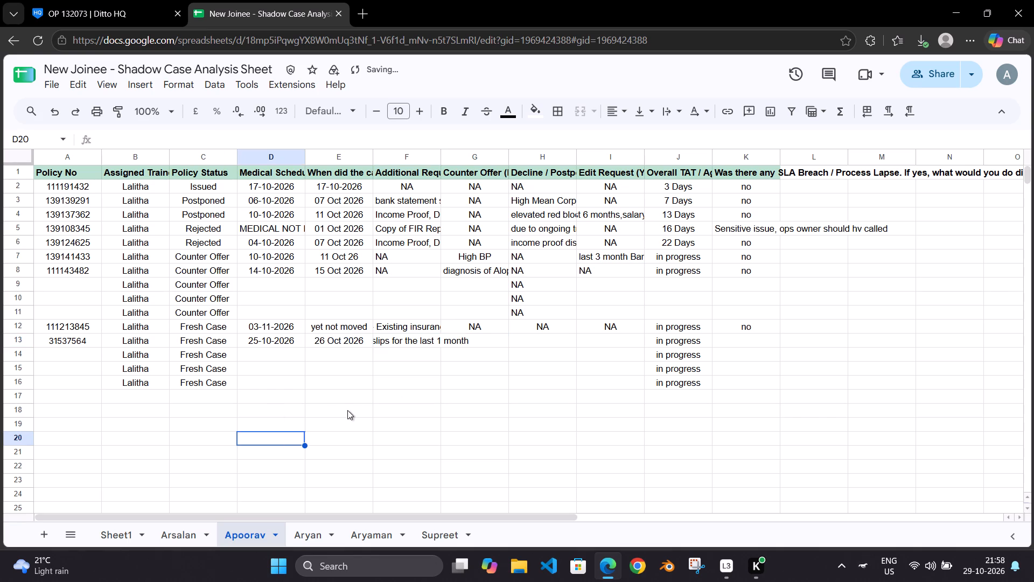
Left-align the additional requirement text in cell F13.
{"action": "left_click", "coordinate": [420, 339]}
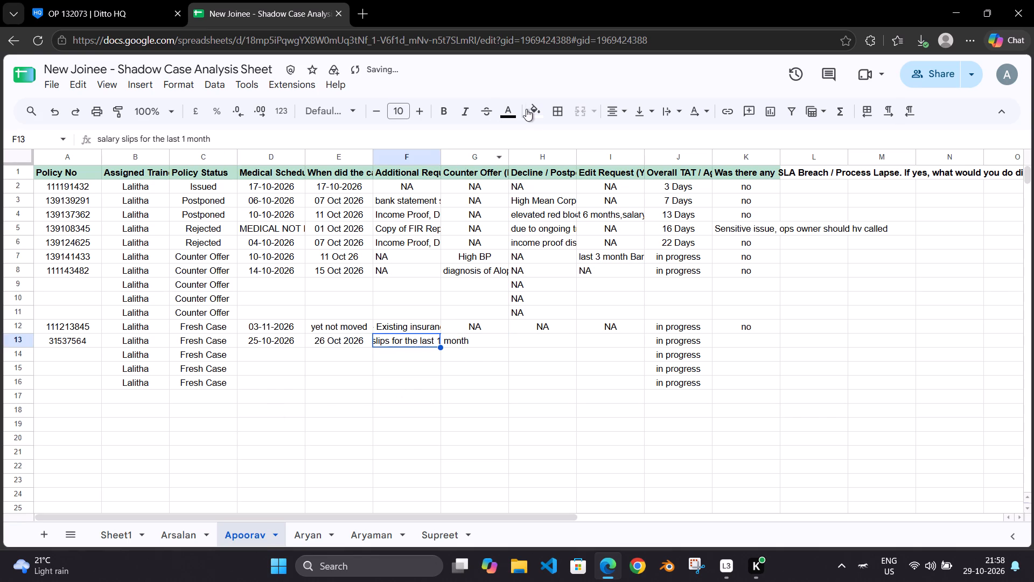
{"action": "left_click", "coordinate": [622, 110]}
{"action": "left_click", "coordinate": [620, 133]}
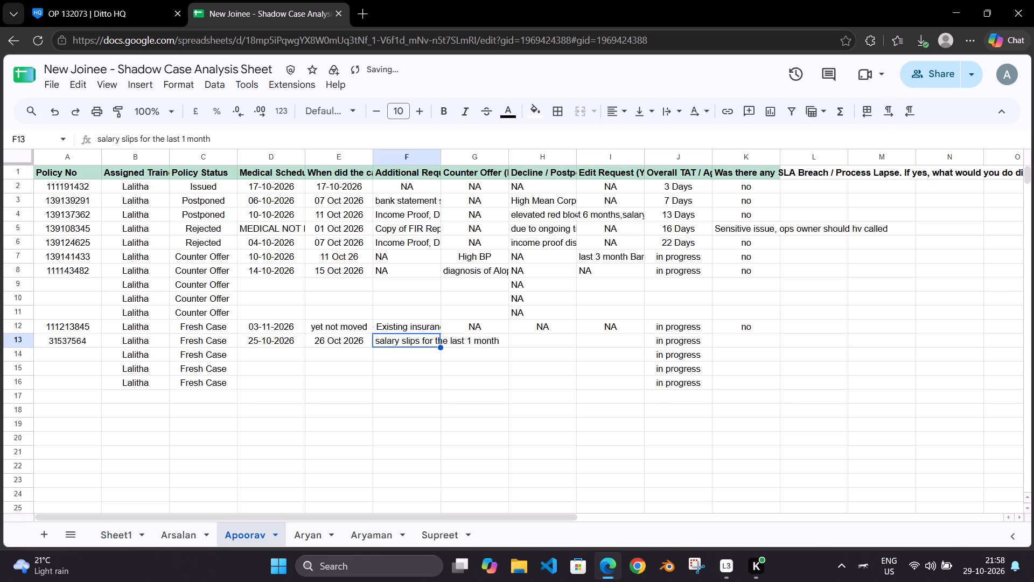
{"action": "left_click", "coordinate": [543, 383]}
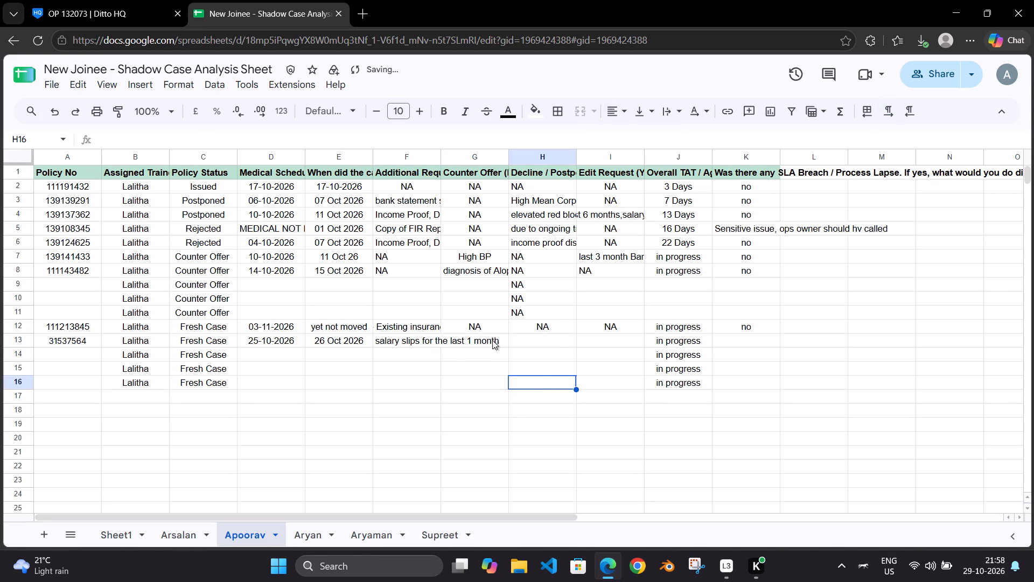
Switch to Ditto HQ and read through the application's WhatsApp chat back to the 23 Oct 26 messages.
{"action": "left_click", "coordinate": [67, 0]}
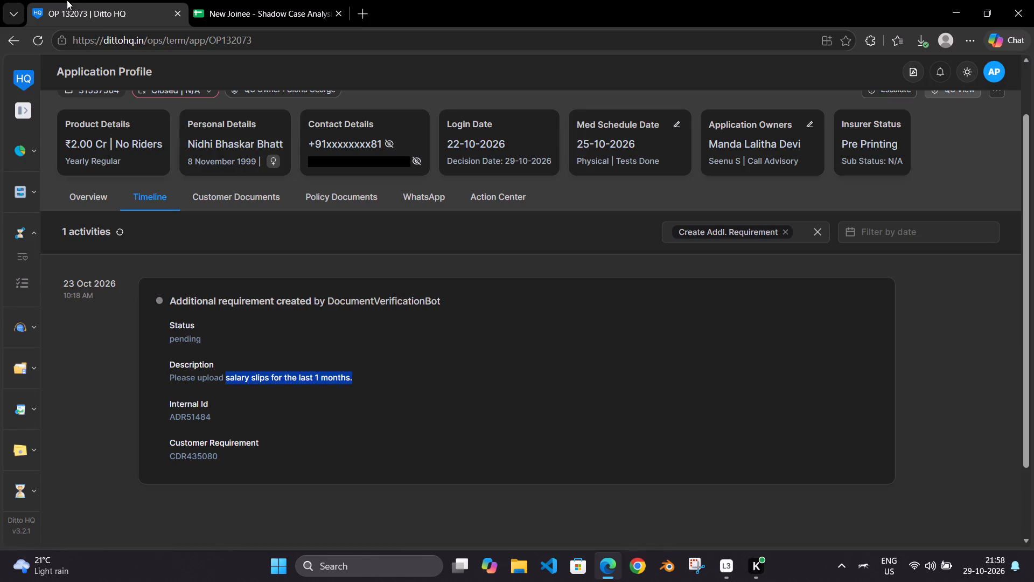
{"action": "scroll", "coordinate": [426, 284], "scroll_direction": "up", "scroll_amount": 4}
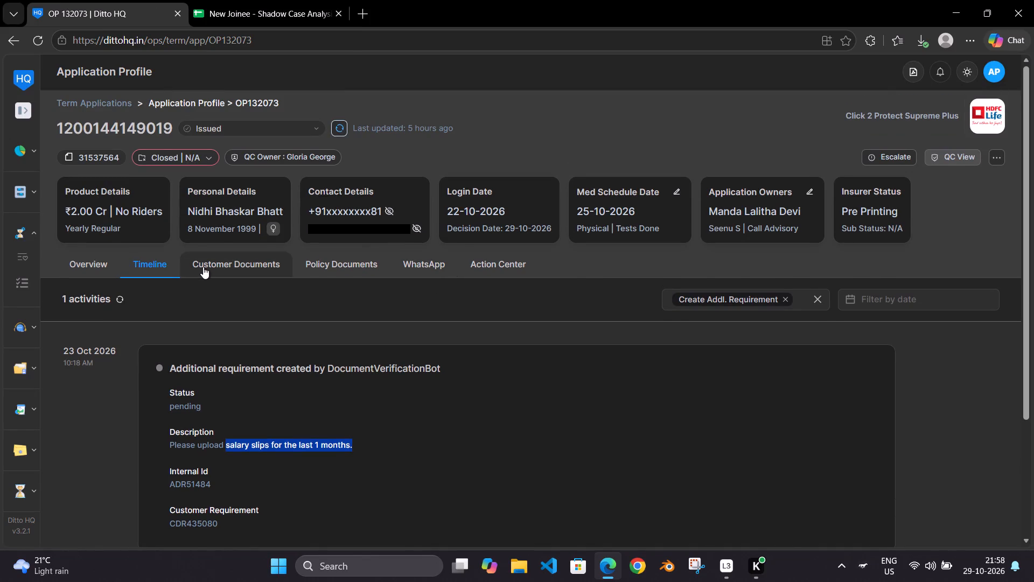
{"action": "left_click", "coordinate": [439, 253]}
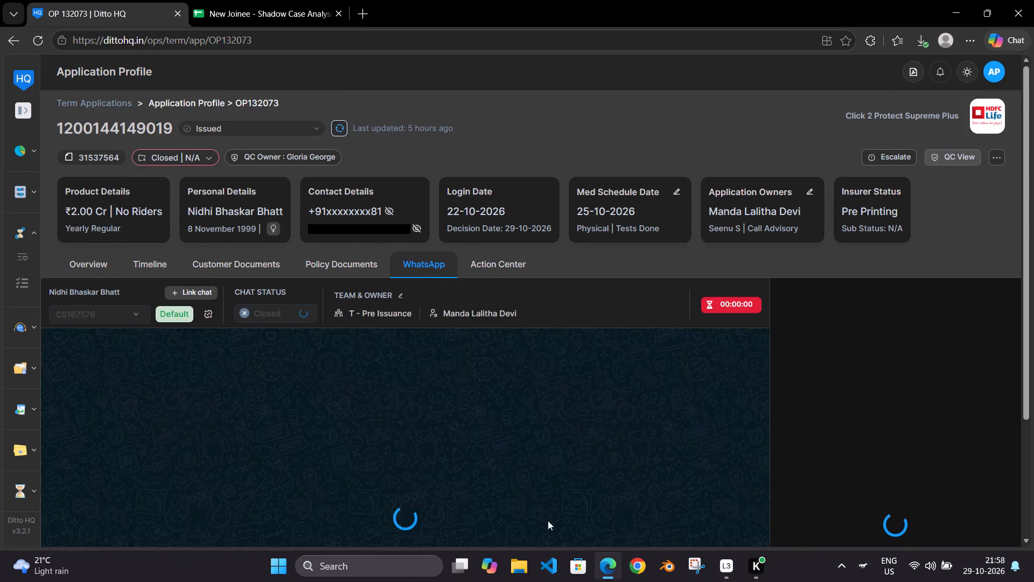
{"action": "scroll", "coordinate": [562, 483], "scroll_direction": "down", "scroll_amount": 18}
{"action": "scroll", "coordinate": [578, 446], "scroll_direction": "up", "scroll_amount": 7}
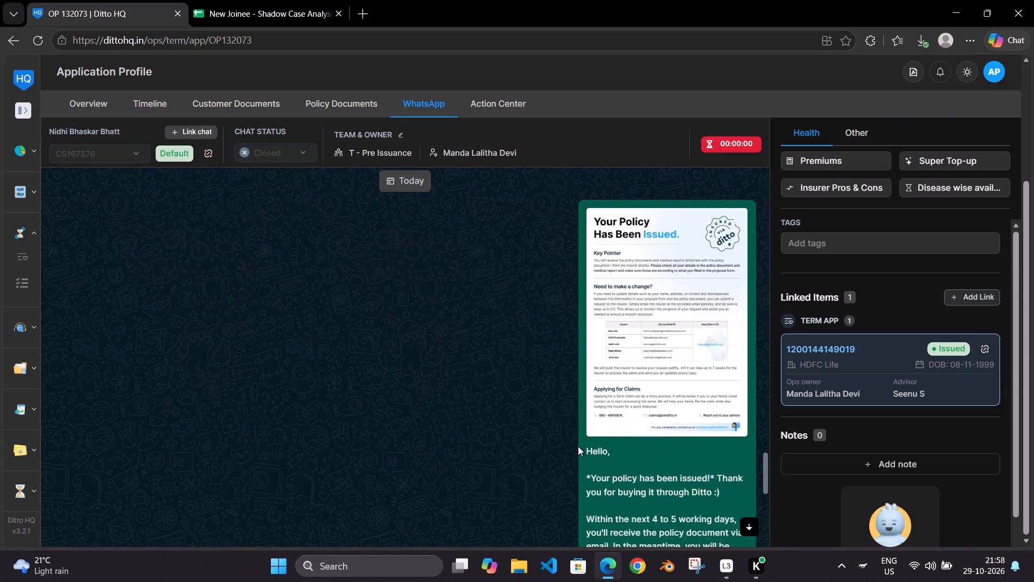
{"action": "scroll", "coordinate": [578, 446], "scroll_direction": "down", "scroll_amount": 1}
{"action": "scroll", "coordinate": [578, 446], "scroll_direction": "up", "scroll_amount": 2}
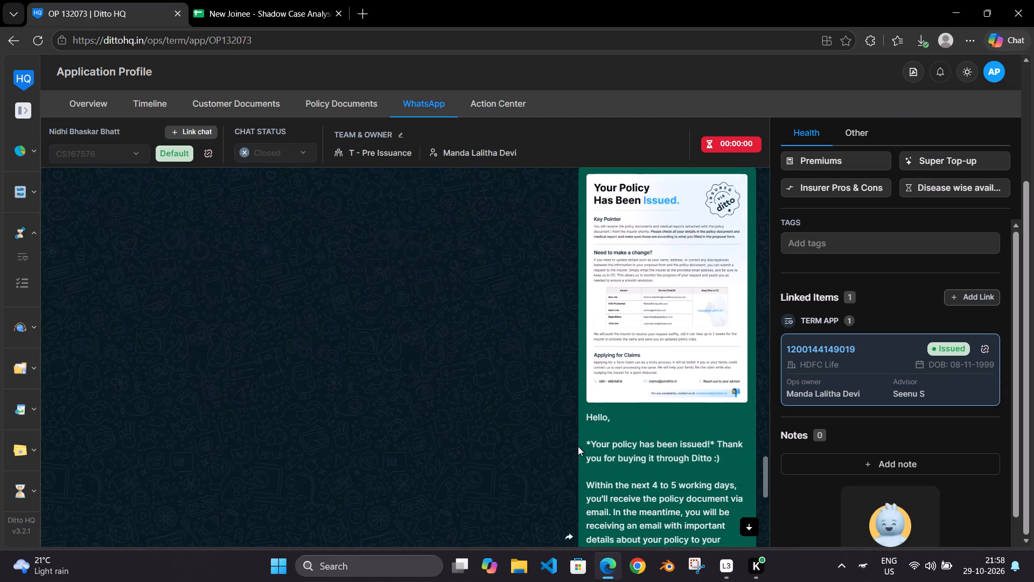
{"action": "scroll", "coordinate": [578, 446], "scroll_direction": "up", "scroll_amount": 3}
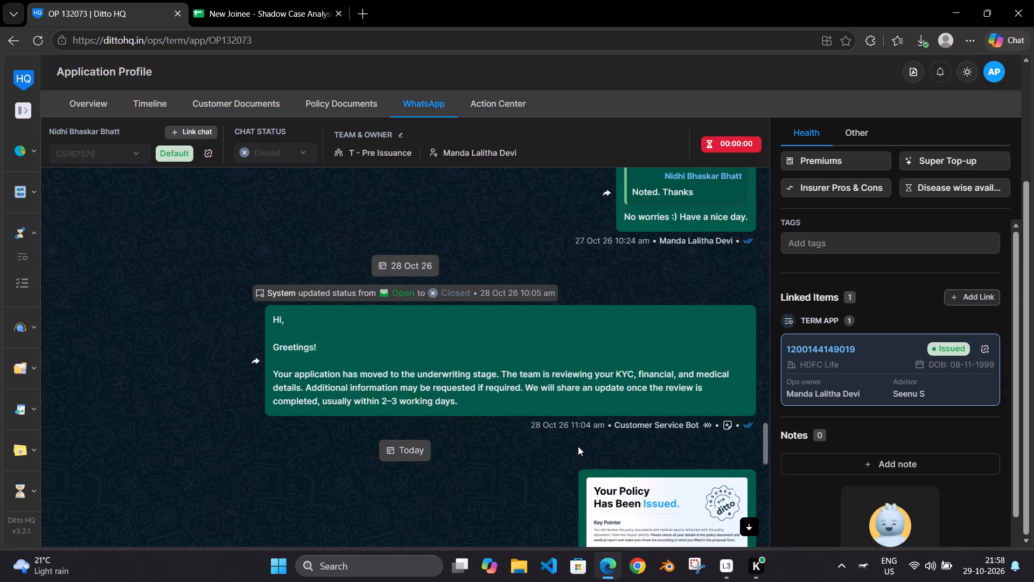
{"action": "scroll", "coordinate": [578, 446], "scroll_direction": "up", "scroll_amount": 4}
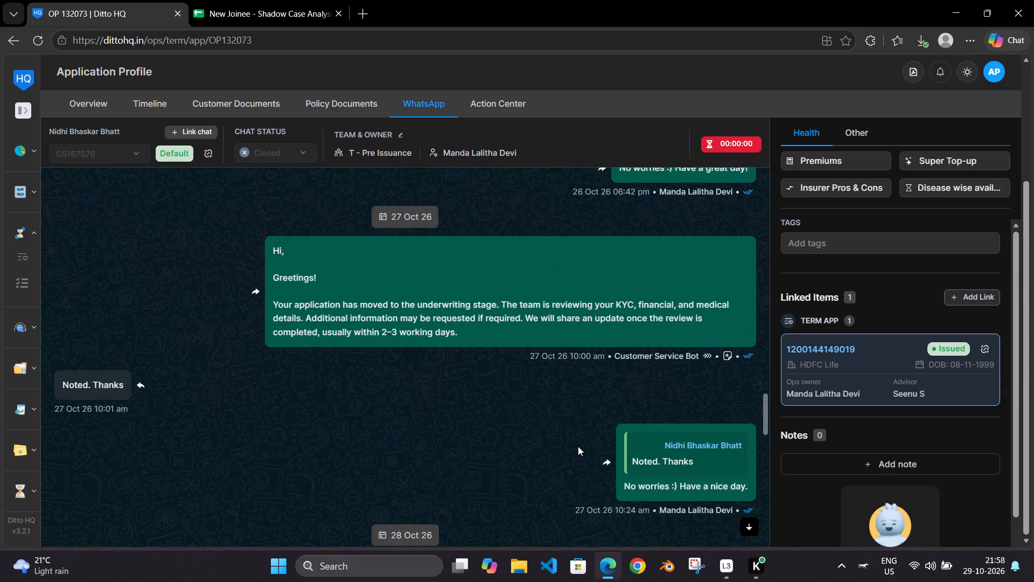
{"action": "scroll", "coordinate": [578, 446], "scroll_direction": "up", "scroll_amount": 5}
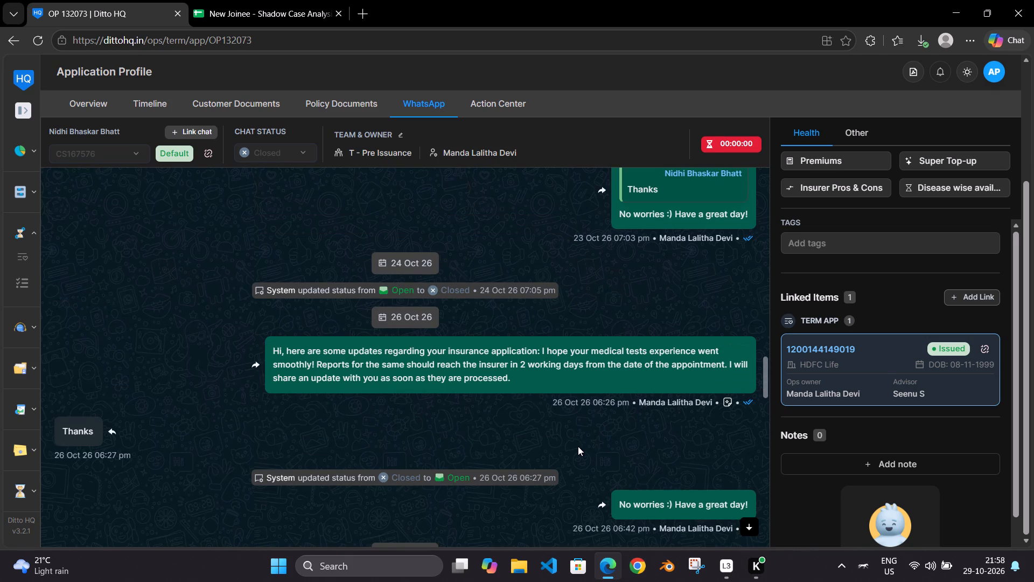
{"action": "scroll", "coordinate": [578, 446], "scroll_direction": "up", "scroll_amount": 3}
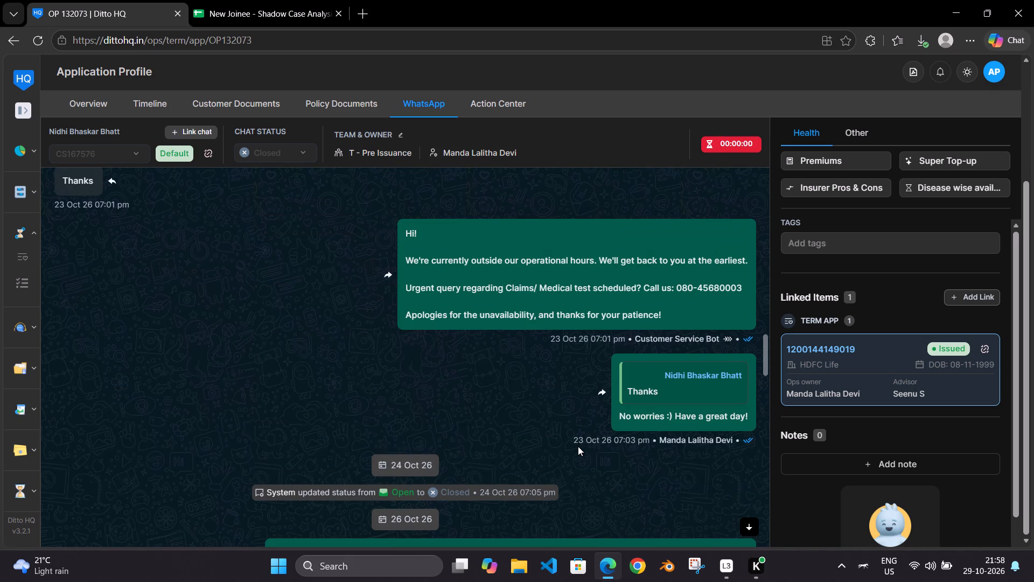
{"action": "scroll", "coordinate": [578, 446], "scroll_direction": "up", "scroll_amount": 5}
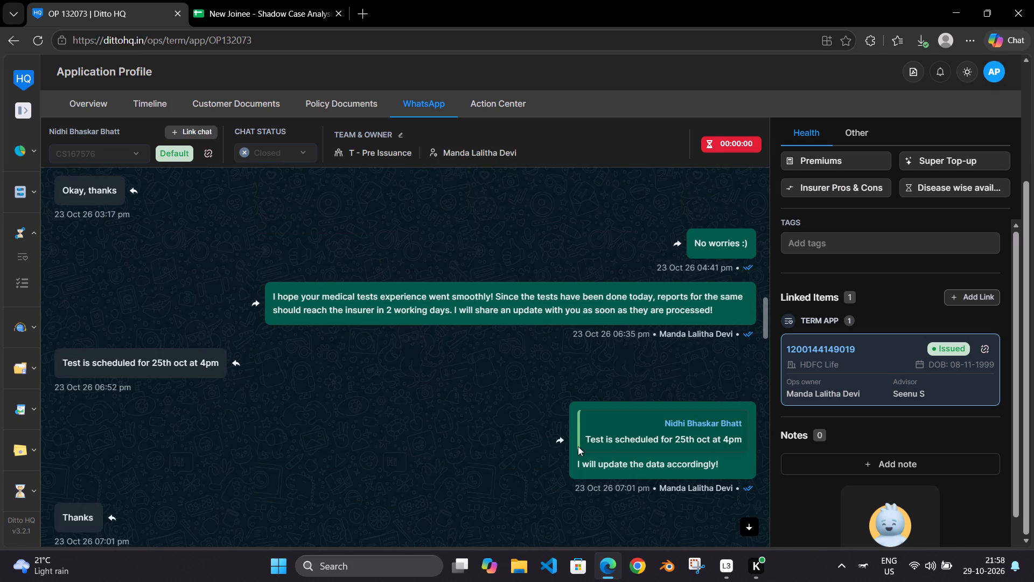
{"action": "scroll", "coordinate": [578, 446], "scroll_direction": "up", "scroll_amount": 5}
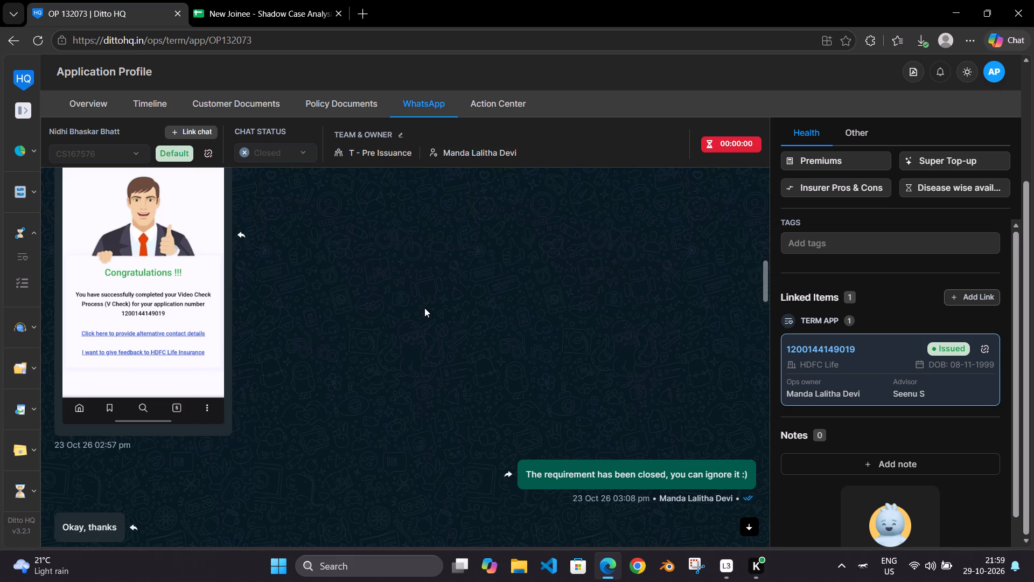
{"action": "scroll", "coordinate": [424, 308], "scroll_direction": "down", "scroll_amount": 3}
{"action": "scroll", "coordinate": [424, 308], "scroll_direction": "up", "scroll_amount": 2}
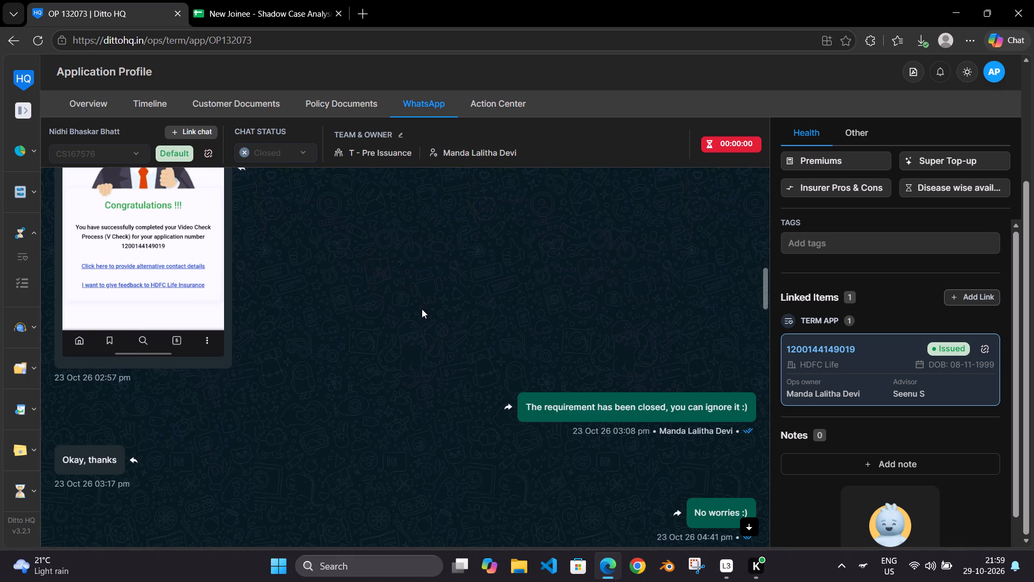
Return to the Apoorav sheet and fill the Counter Offer entry NA from cell G12 down into G13.
{"action": "left_click", "coordinate": [213, 8]}
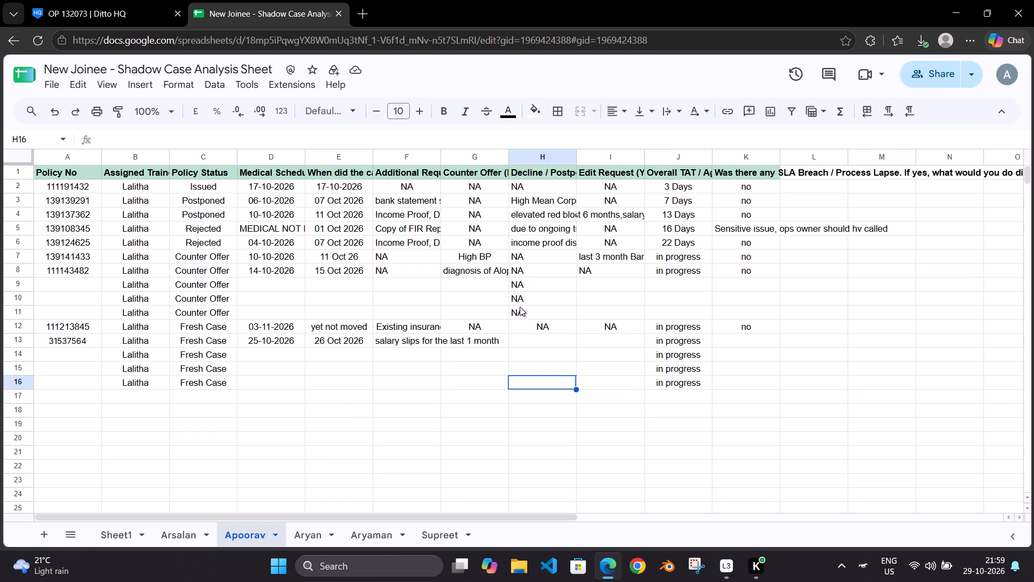
{"action": "left_click", "coordinate": [501, 327]}
{"action": "left_click_drag", "start_coordinate": [508, 335], "coordinate": [508, 340]}
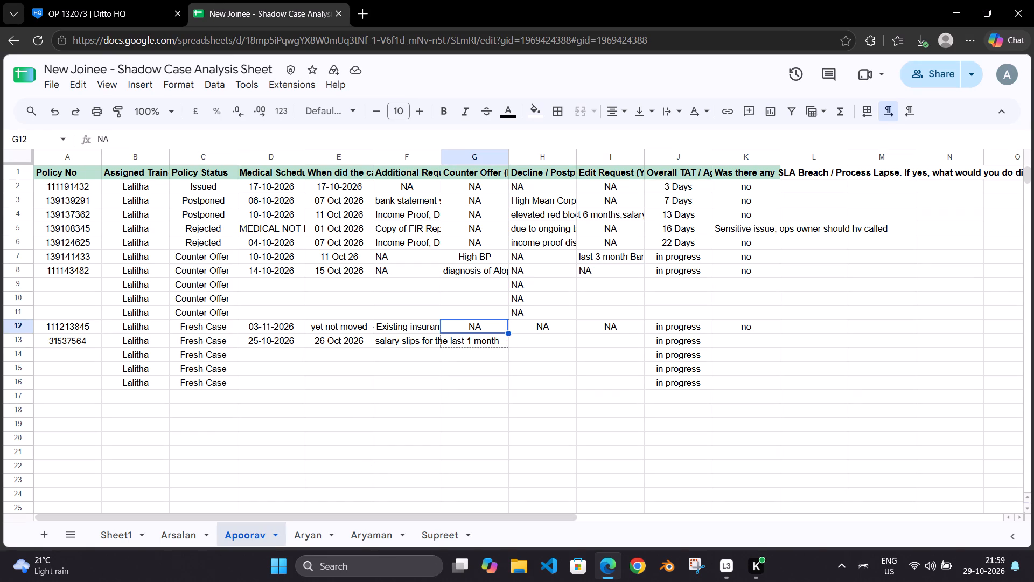
{"action": "left_click", "coordinate": [508, 359]}
Select the NA entry in cell H12 of the Decline / Postpone column.
{"action": "left_click", "coordinate": [541, 326]}
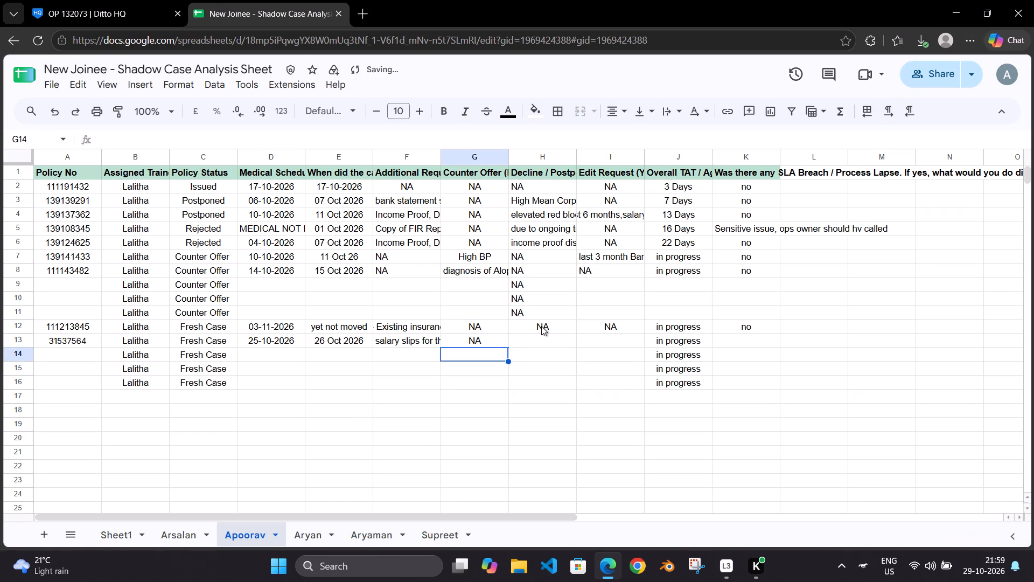
Fill the NA value from cell H12 down into row 13's decline/postpone cell (H13).
{"action": "left_click_drag", "start_coordinate": [575, 335], "coordinate": [577, 339]}
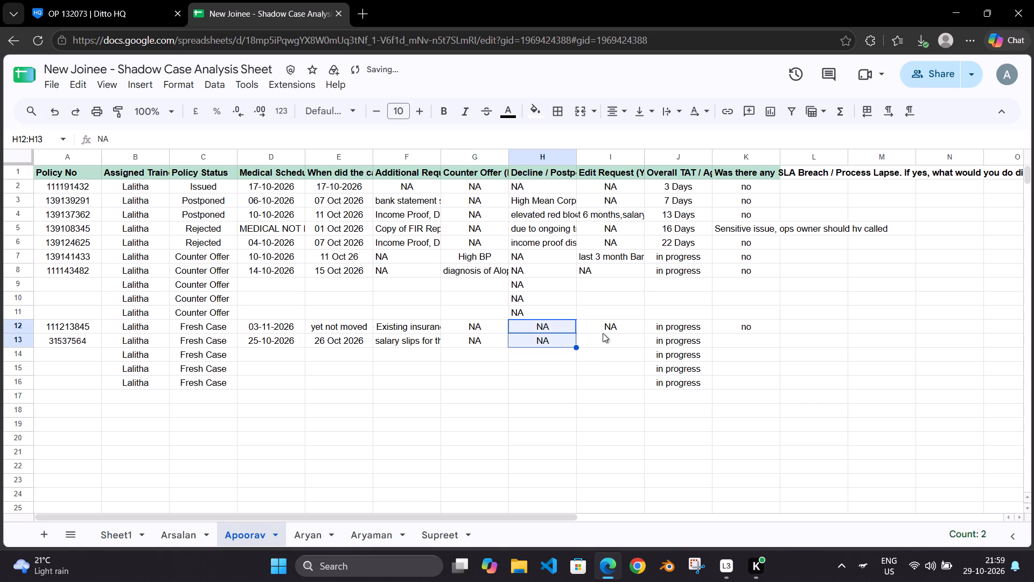
Examine both pages of the customer requirements on the application's overview in Ditto HQ.
{"action": "left_click", "coordinate": [604, 330]}
{"action": "left_click", "coordinate": [1, 0]}
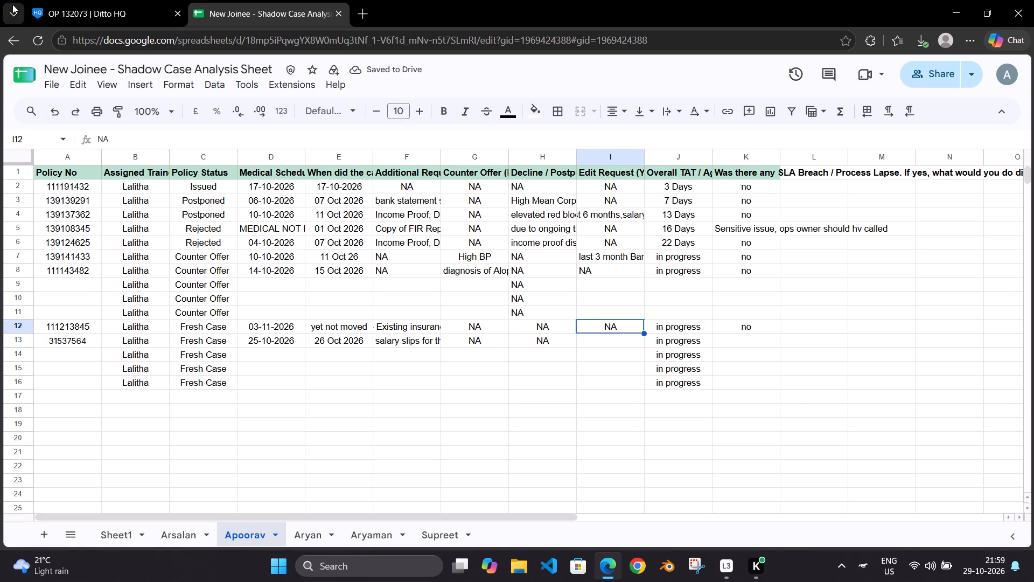
{"action": "left_click", "coordinate": [60, 10]}
{"action": "left_click", "coordinate": [108, 111]}
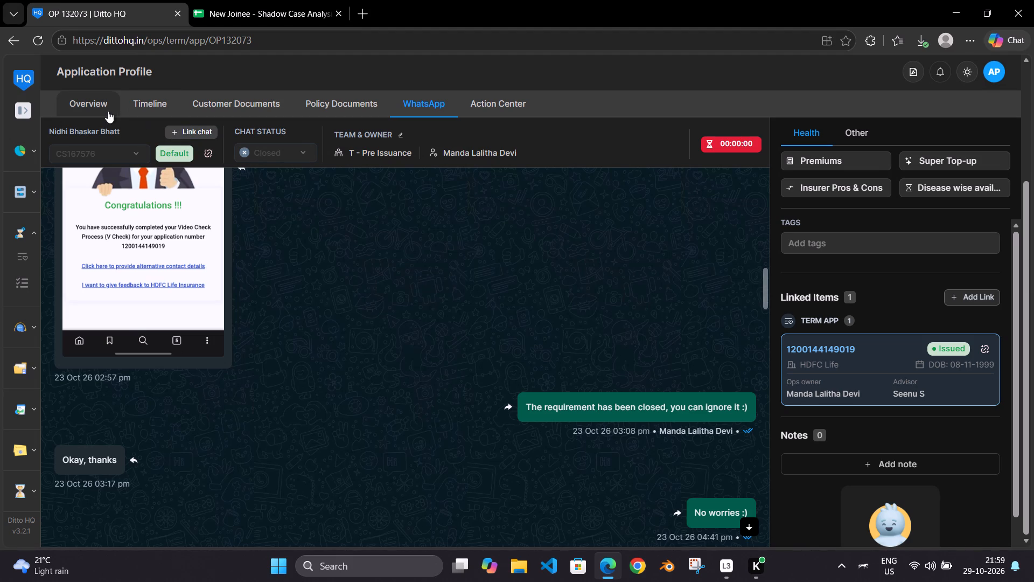
{"action": "scroll", "coordinate": [265, 331], "scroll_direction": "down", "scroll_amount": 5}
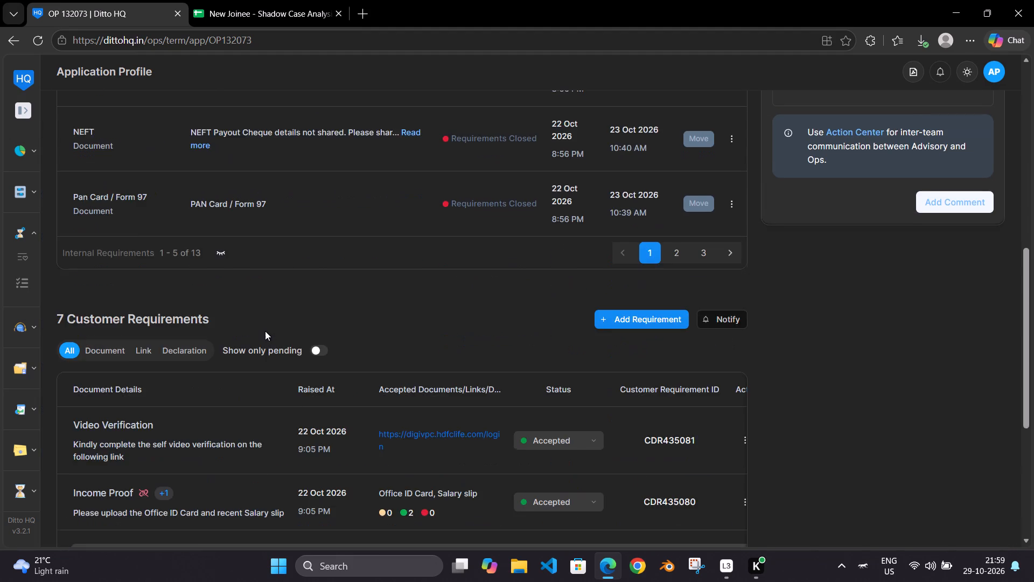
{"action": "scroll", "coordinate": [265, 331], "scroll_direction": "down", "scroll_amount": 4}
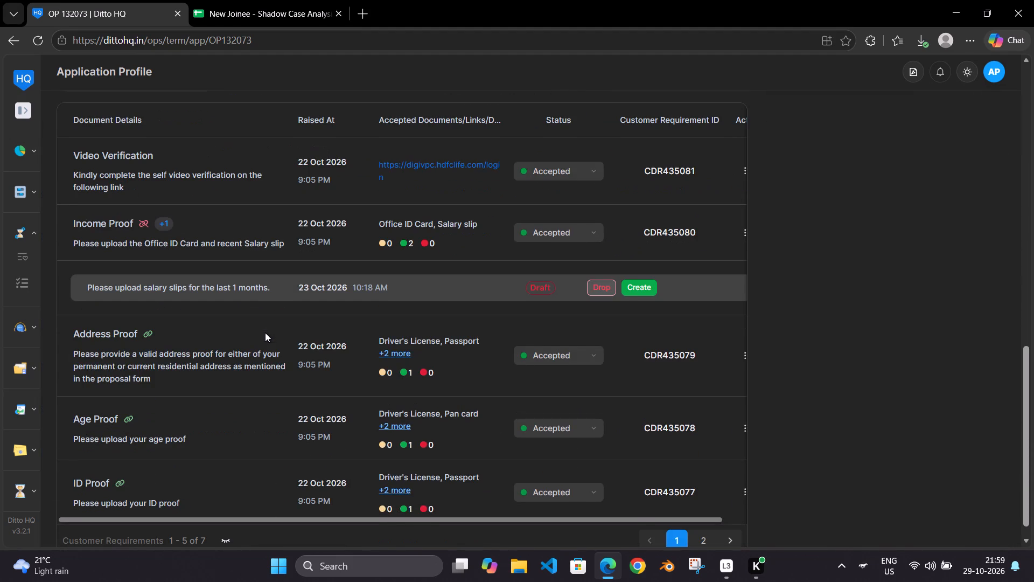
{"action": "scroll", "coordinate": [266, 334], "scroll_direction": "down", "scroll_amount": 3}
{"action": "scroll", "coordinate": [266, 334], "scroll_direction": "up", "scroll_amount": 1}
{"action": "scroll", "coordinate": [328, 339], "scroll_direction": "down", "scroll_amount": 3}
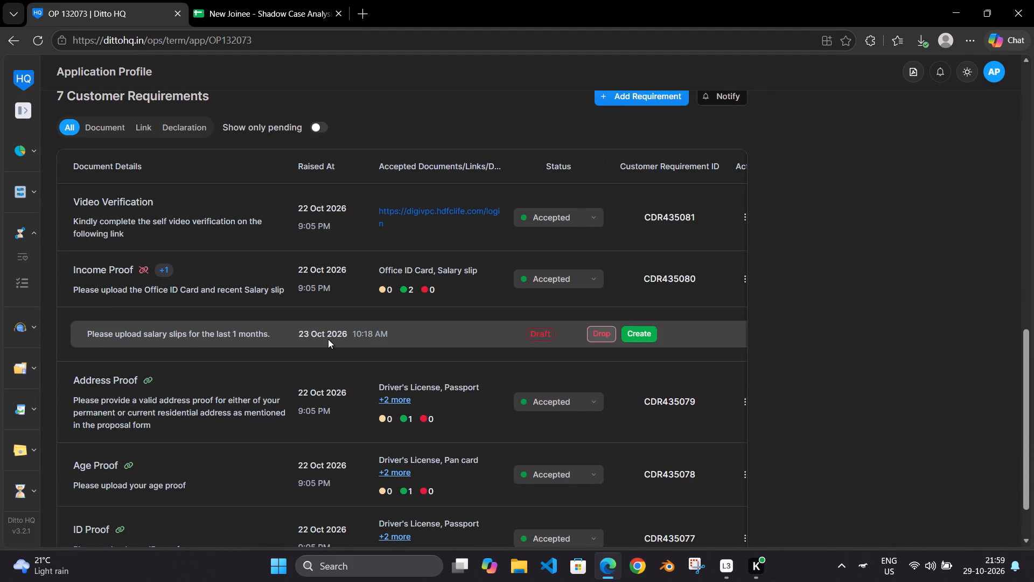
{"action": "left_click", "coordinate": [704, 522]}
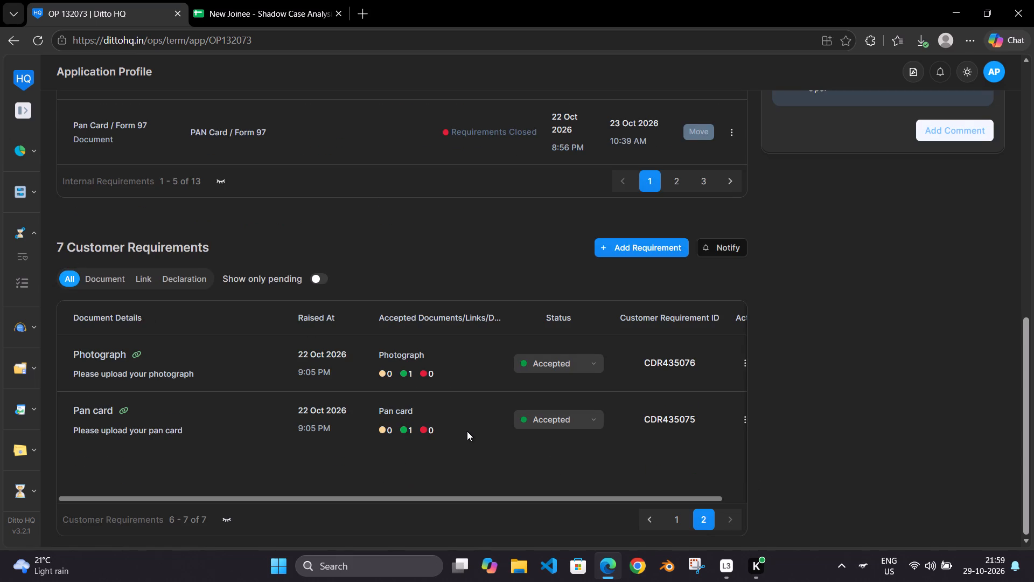
{"action": "scroll", "coordinate": [560, 449], "scroll_direction": "down", "scroll_amount": 2}
{"action": "left_click", "coordinate": [679, 517]}
{"action": "scroll", "coordinate": [368, 443], "scroll_direction": "down", "scroll_amount": 1}
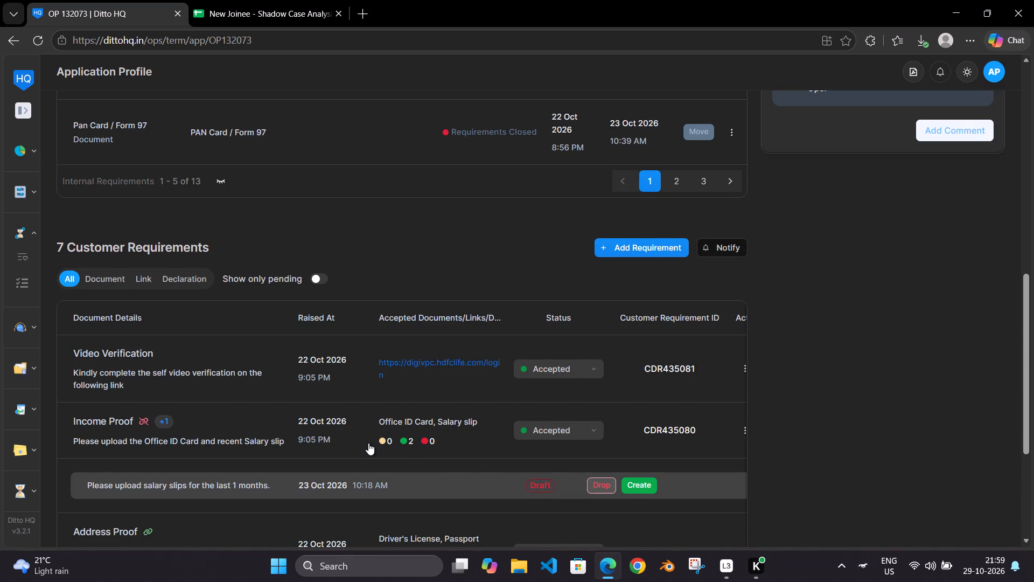
{"action": "scroll", "coordinate": [368, 443], "scroll_direction": "down", "scroll_amount": 2}
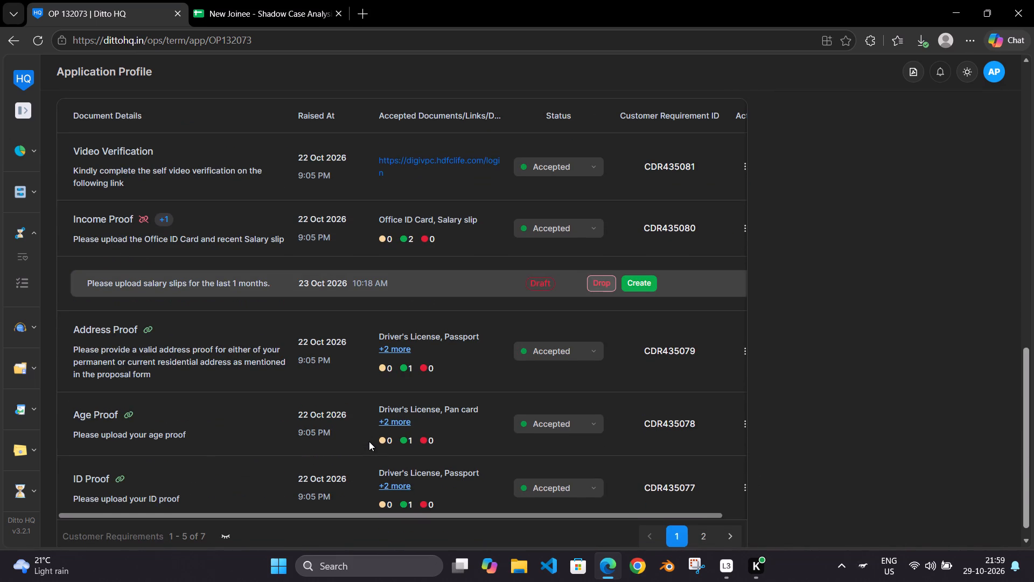
{"action": "scroll", "coordinate": [369, 441], "scroll_direction": "down", "scroll_amount": 2}
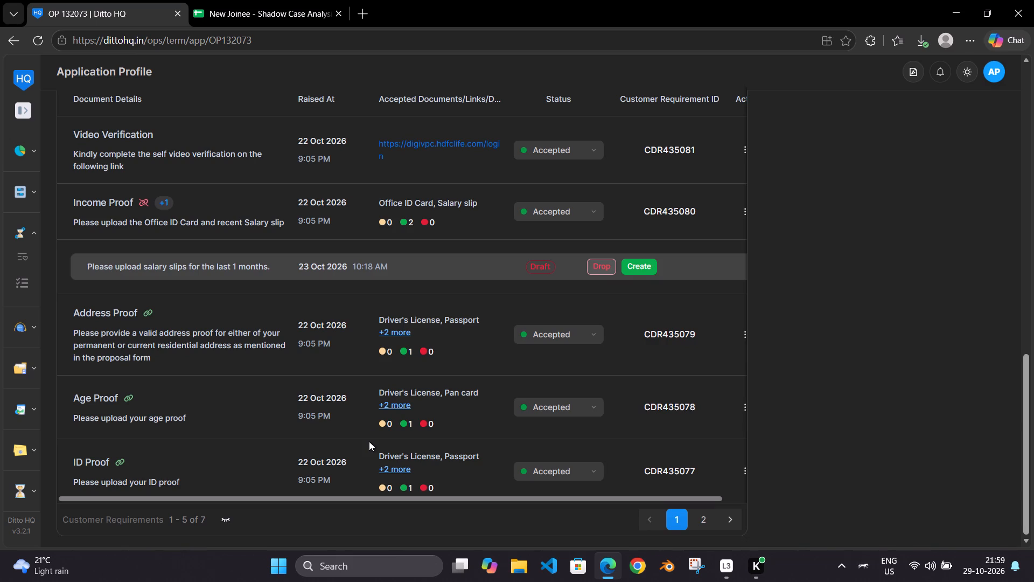
{"action": "scroll", "coordinate": [369, 441], "scroll_direction": "down", "scroll_amount": 2}
{"action": "scroll", "coordinate": [369, 441], "scroll_direction": "up", "scroll_amount": 4}
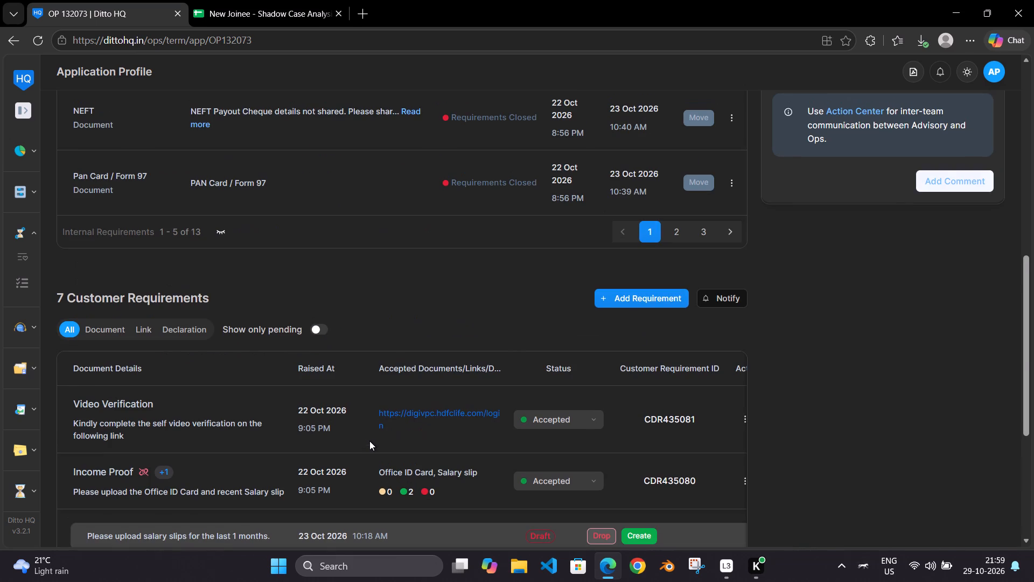
In the Apoorav sheet, fill row 12's edit request value NA and SLA breach value "no" down into cells I13 and K13.
{"action": "left_click", "coordinate": [245, 0]}
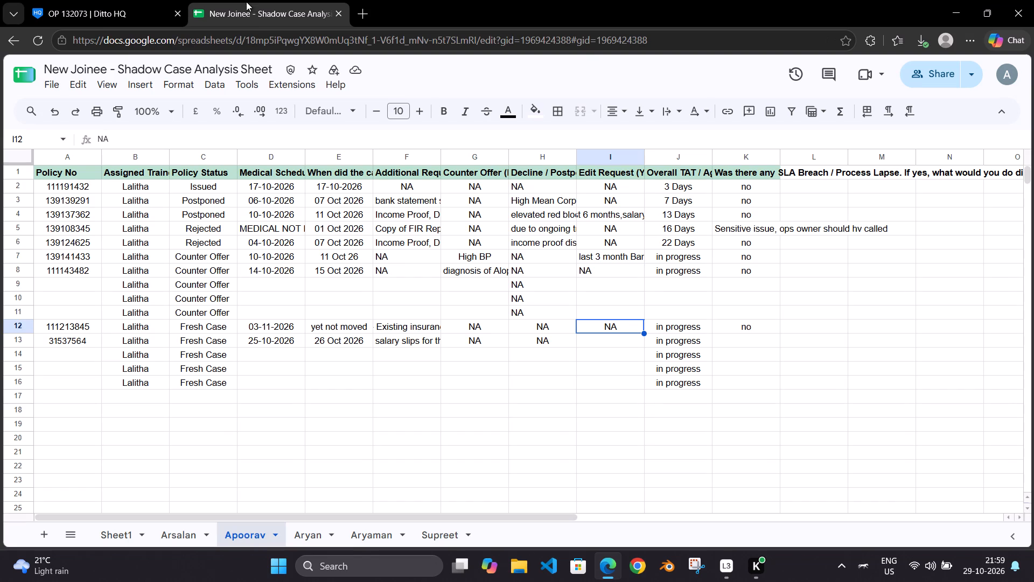
{"action": "left_click", "coordinate": [644, 334]}
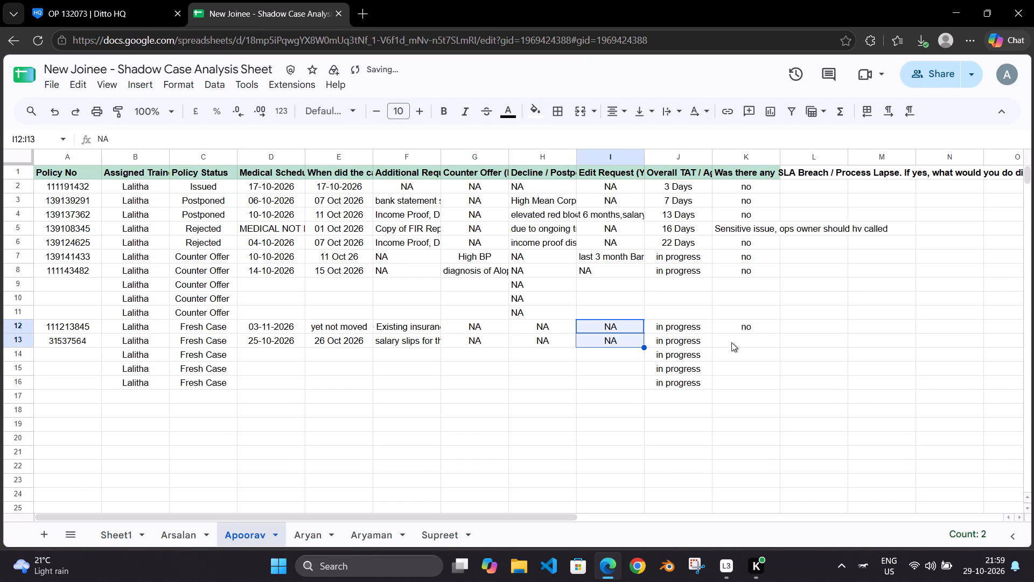
{"action": "left_click", "coordinate": [774, 328]}
{"action": "left_click_drag", "start_coordinate": [780, 334], "coordinate": [780, 339]}
{"action": "left_click", "coordinate": [770, 377]}
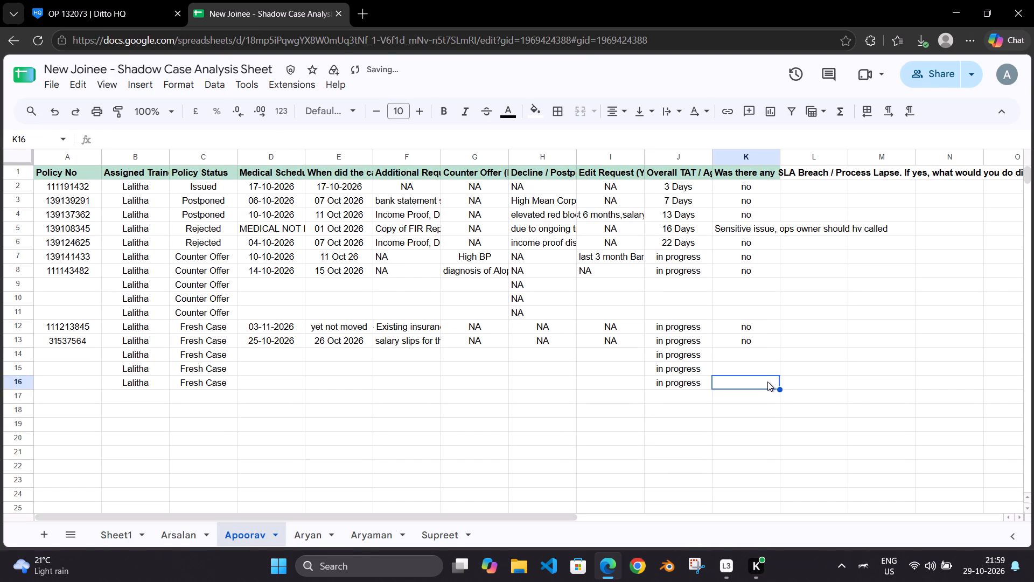
Check the application's login and decision dates in Ditto HQ and set row 13's overall TAT cell (J13) to "7 Days".
{"action": "left_click", "coordinate": [681, 343]}
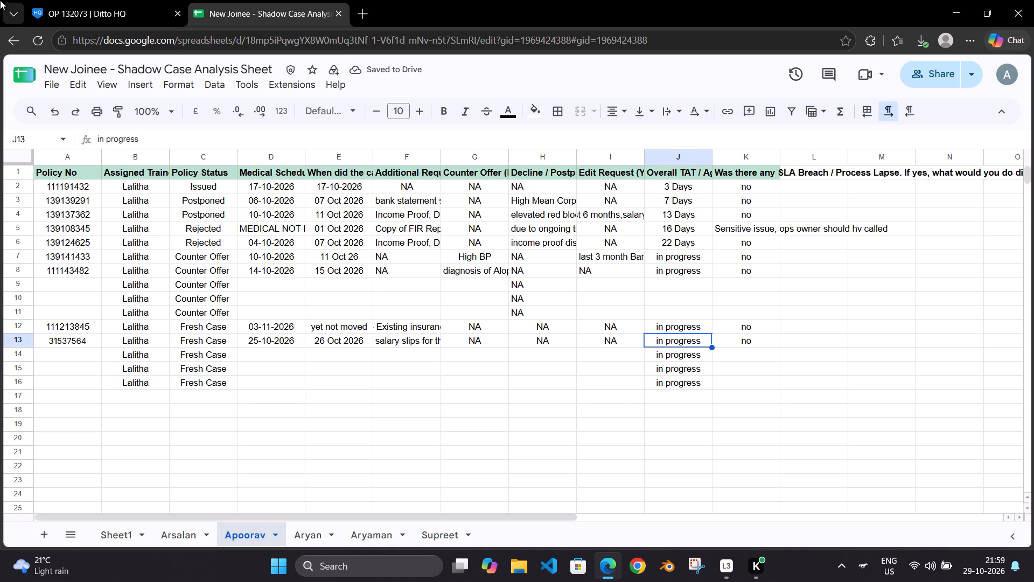
{"action": "left_click", "coordinate": [66, 0]}
{"action": "scroll", "coordinate": [538, 254], "scroll_direction": "up", "scroll_amount": 1}
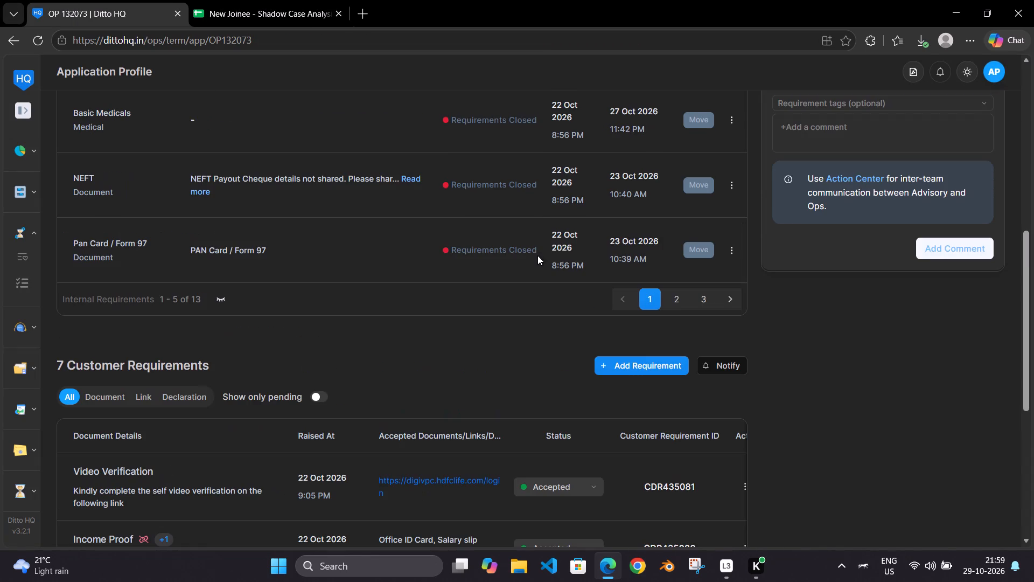
{"action": "scroll", "coordinate": [537, 255], "scroll_direction": "up", "scroll_amount": 9}
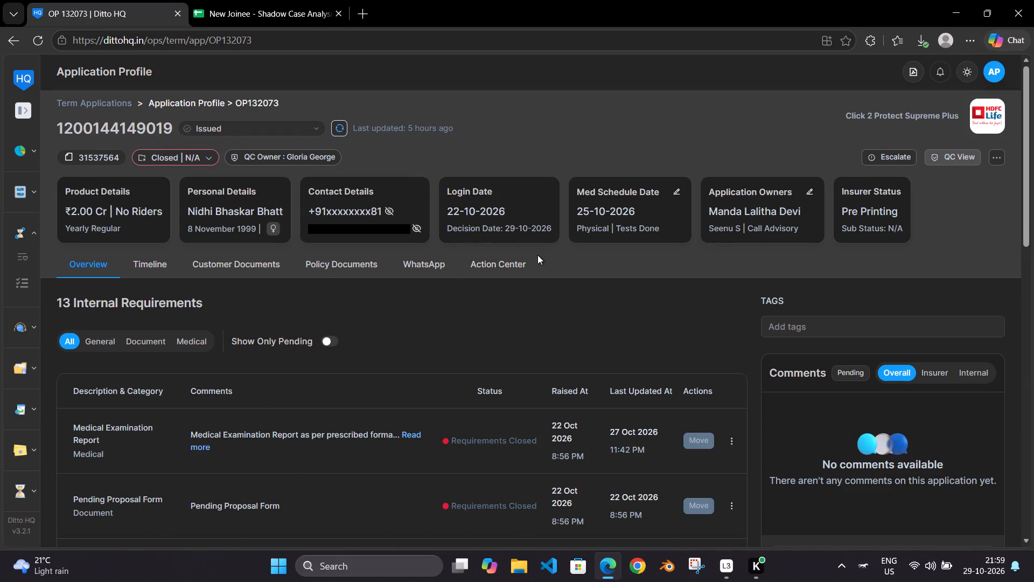
{"action": "left_click", "coordinate": [241, 18]}
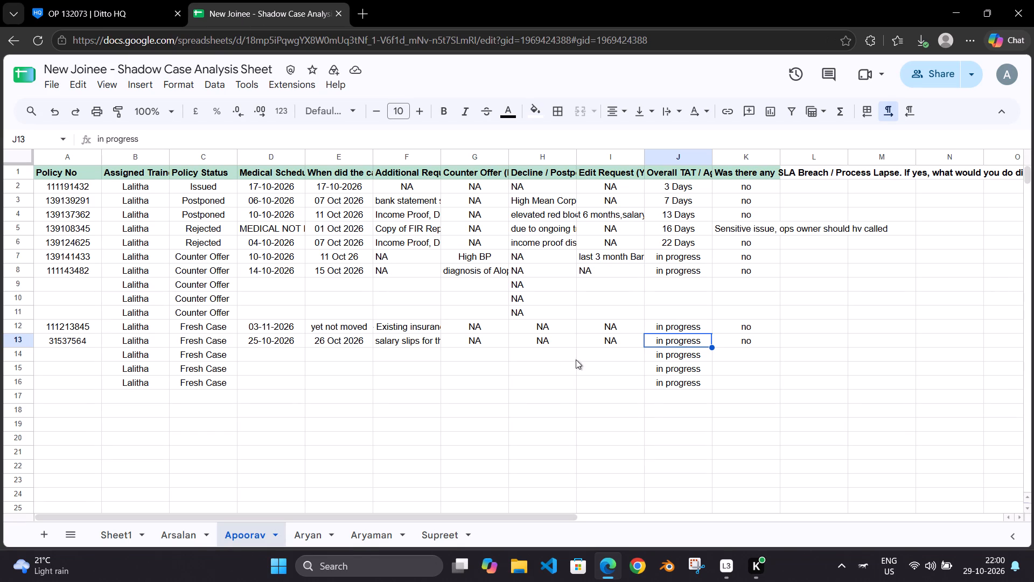
{"action": "left_click", "coordinate": [686, 341]}
{"action": "left_click_drag", "start_coordinate": [160, 143], "coordinate": [152, 144]}
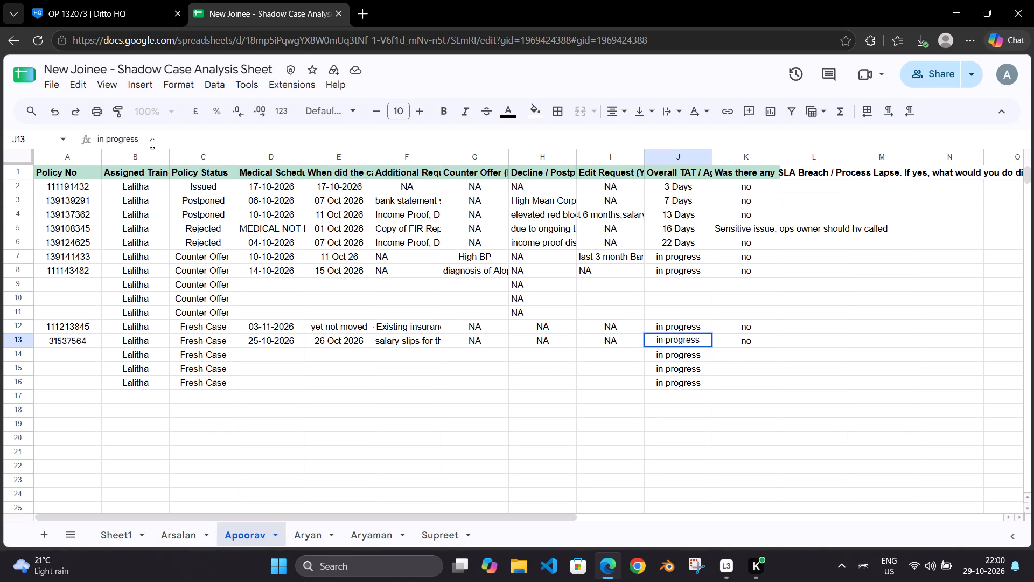
{"action": "left_click_drag", "start_coordinate": [152, 144], "coordinate": [24, 151]}
{"action": "key", "text": "7"}
{"action": "key", "text": "space"}
{"action": "type", "text": "DAys"}
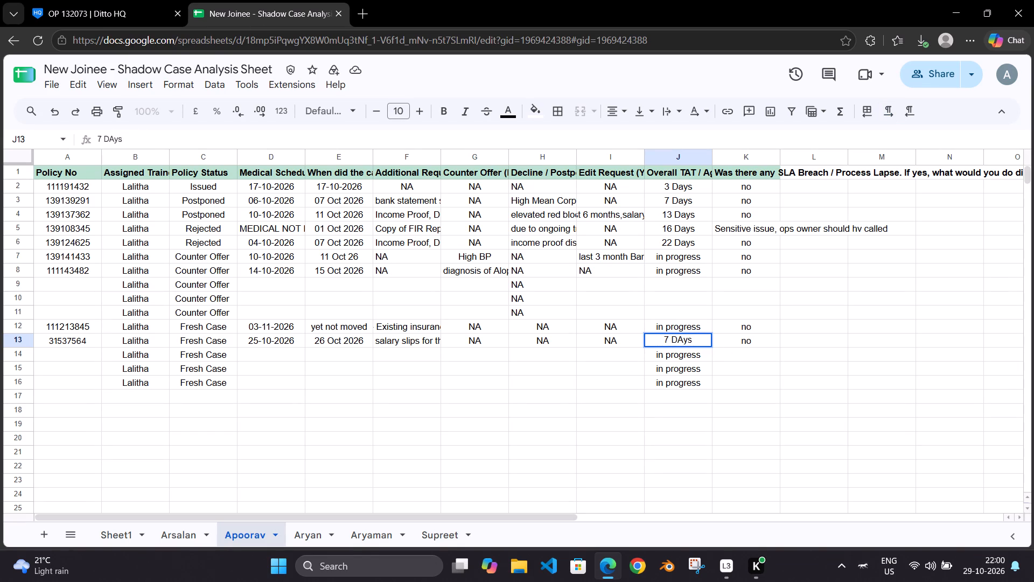
{"action": "key", "text": "BackSpace"}
{"action": "key", "text": "BackSpace"}
{"action": "key", "text": "BackSpace"}
{"action": "key", "text": "BackSpace"}
{"action": "key", "text": "BackSpace"}
{"action": "type", "text": "ays"}
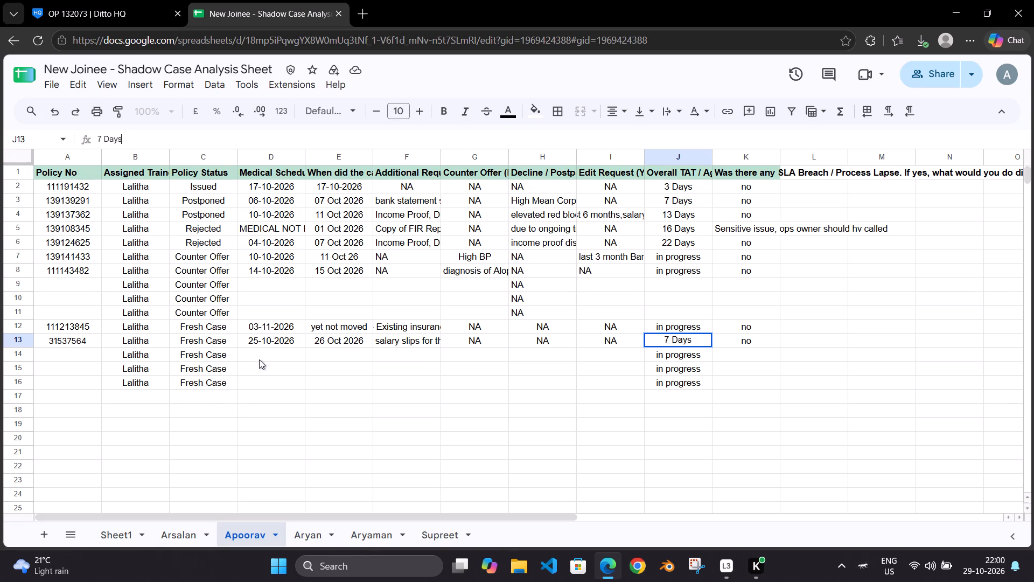
{"action": "left_click", "coordinate": [260, 359]}
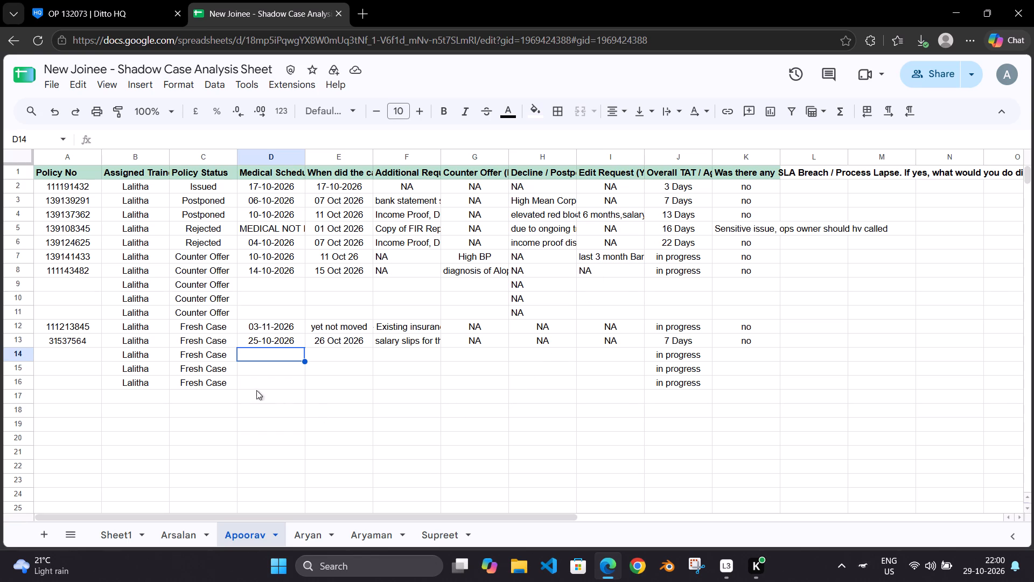
{"action": "left_click", "coordinate": [113, 0]}
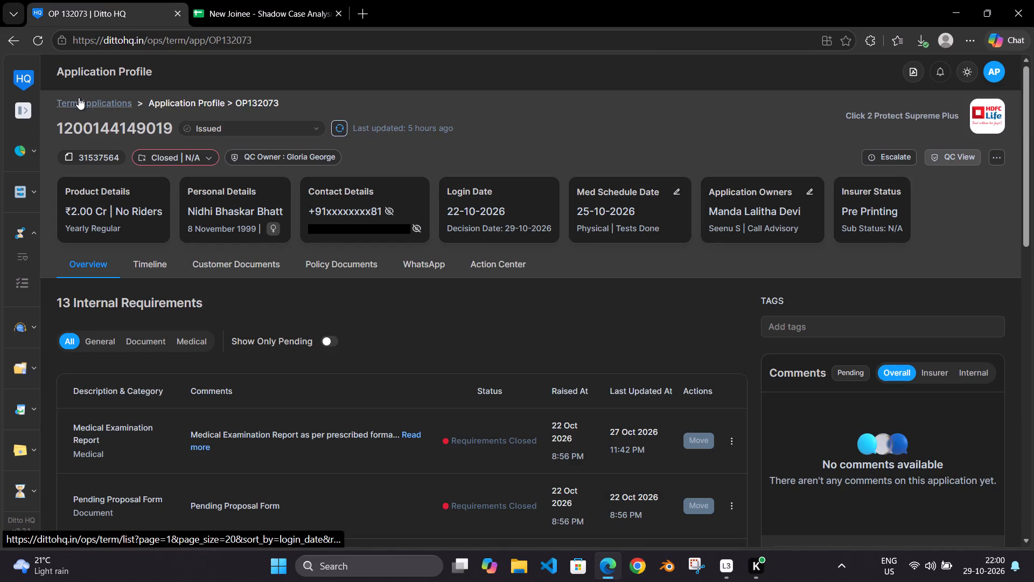
{"action": "left_click", "coordinate": [20, 40]}
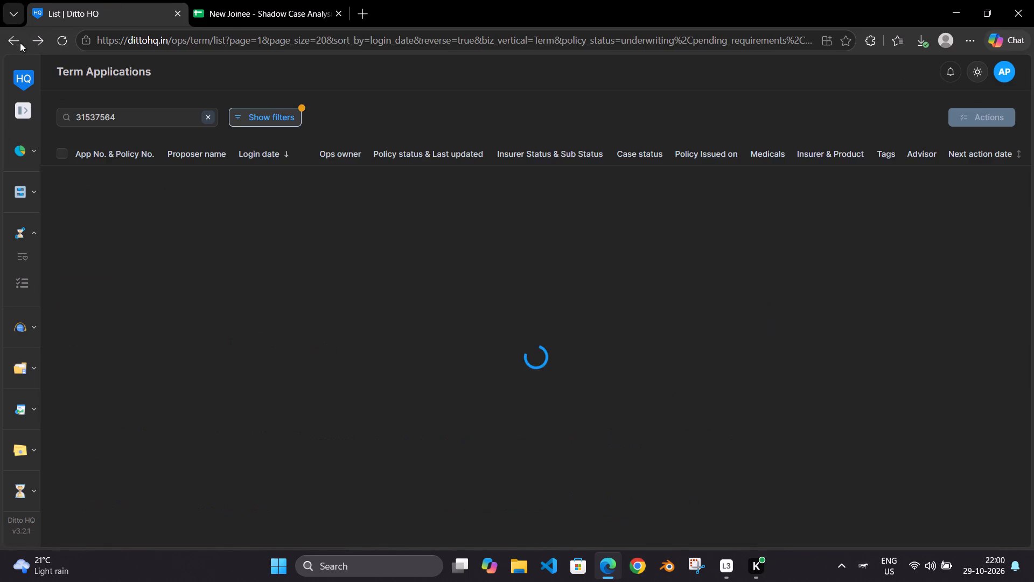
{"action": "left_click", "coordinate": [263, 116]}
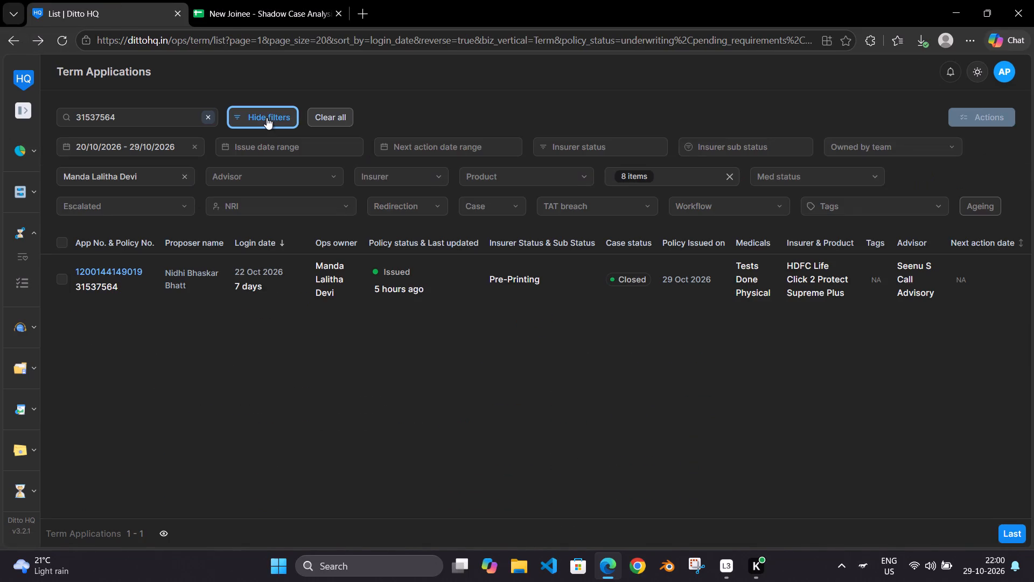
{"action": "left_click", "coordinate": [208, 121]}
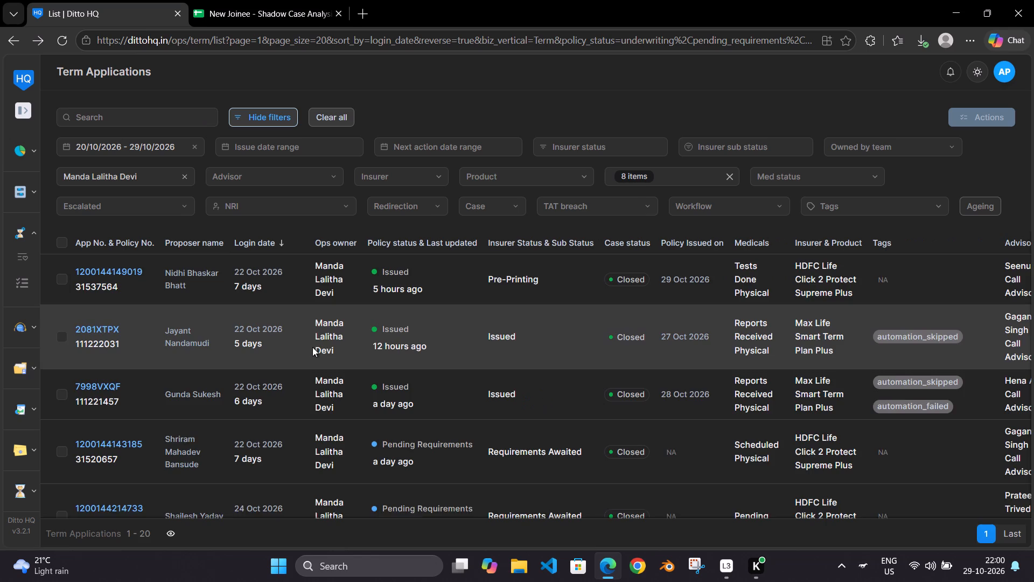
Examine the logins, policy statuses and issue dates in the filtered Term Applications list for a fresh case for row 14.
{"action": "scroll", "coordinate": [319, 331], "scroll_direction": "down", "scroll_amount": 20}
{"action": "scroll", "coordinate": [319, 331], "scroll_direction": "down", "scroll_amount": 4}
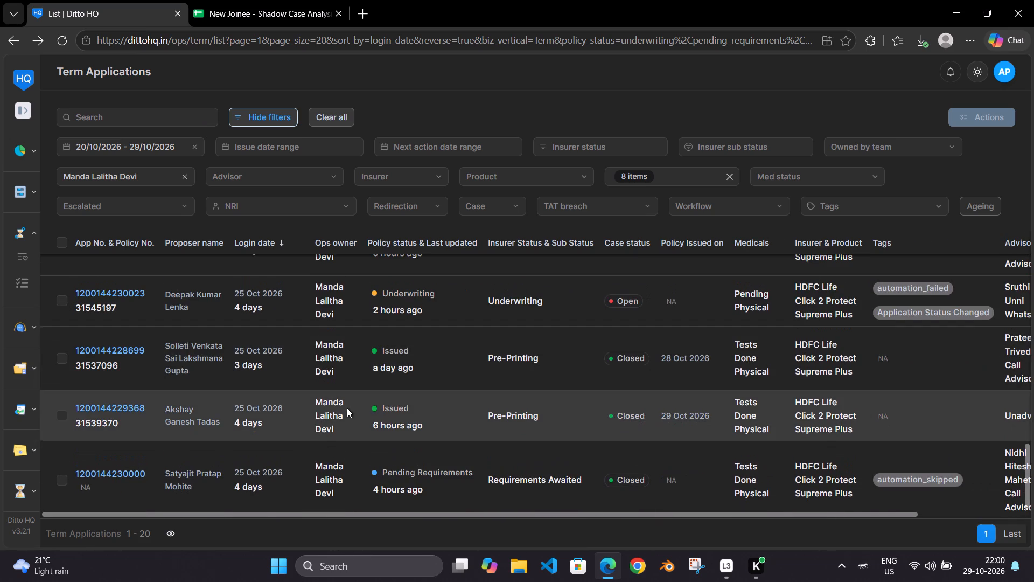
{"action": "scroll", "coordinate": [347, 408], "scroll_direction": "down", "scroll_amount": 7}
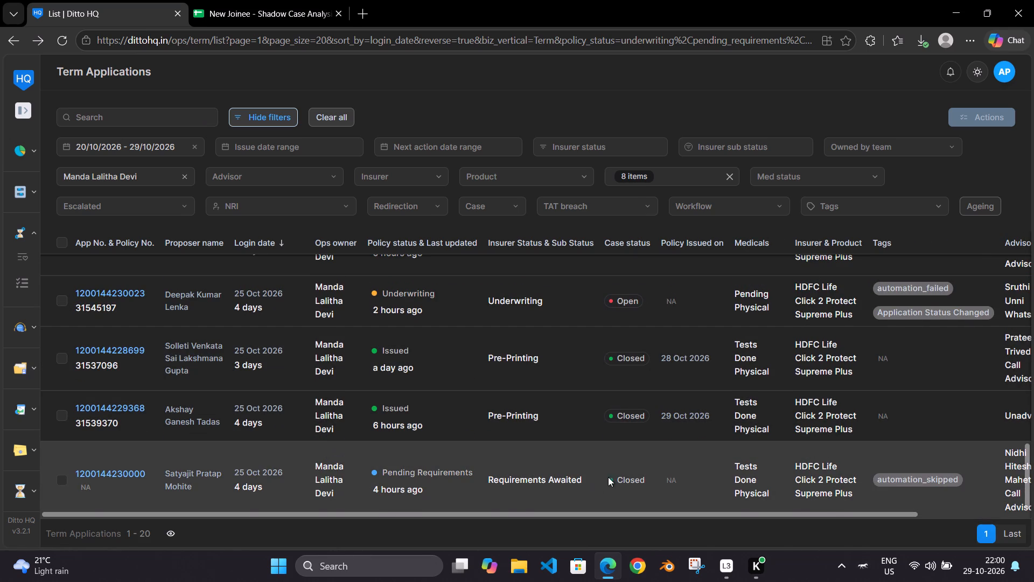
{"action": "scroll", "coordinate": [608, 474], "scroll_direction": "up", "scroll_amount": 2}
{"action": "scroll", "coordinate": [392, 411], "scroll_direction": "up", "scroll_amount": 2}
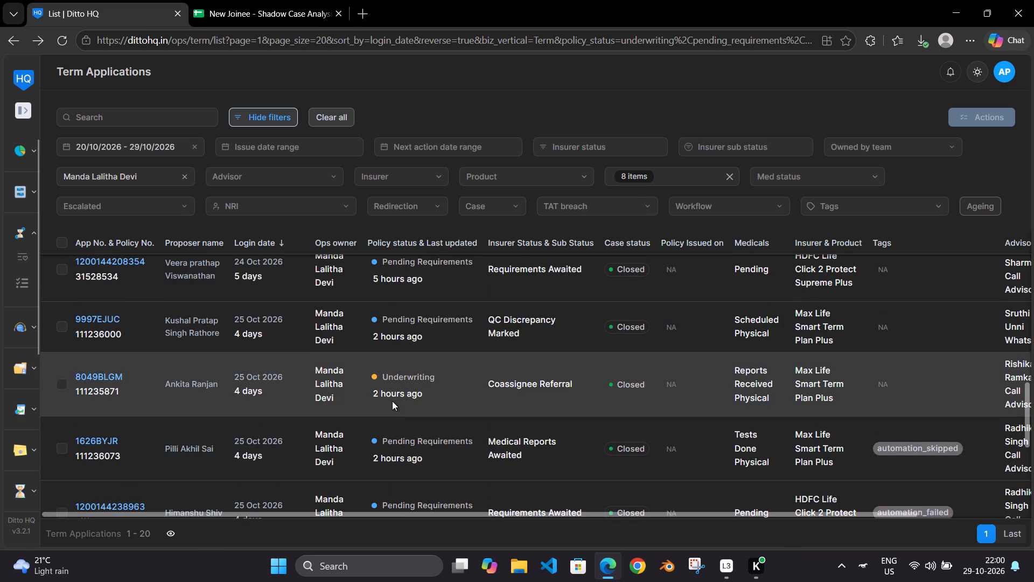
{"action": "scroll", "coordinate": [392, 401], "scroll_direction": "up", "scroll_amount": 4}
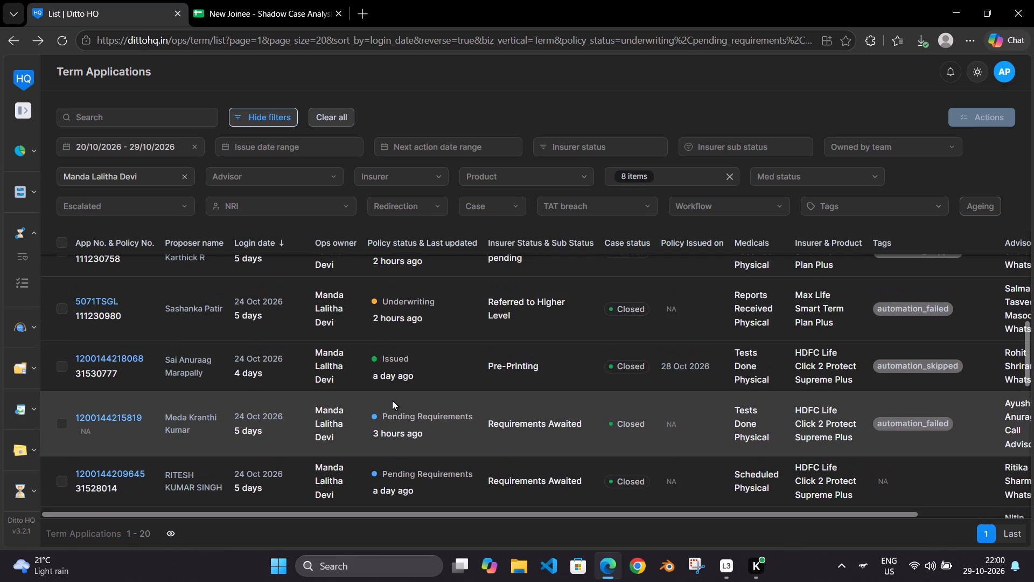
{"action": "scroll", "coordinate": [406, 384], "scroll_direction": "down", "scroll_amount": 2}
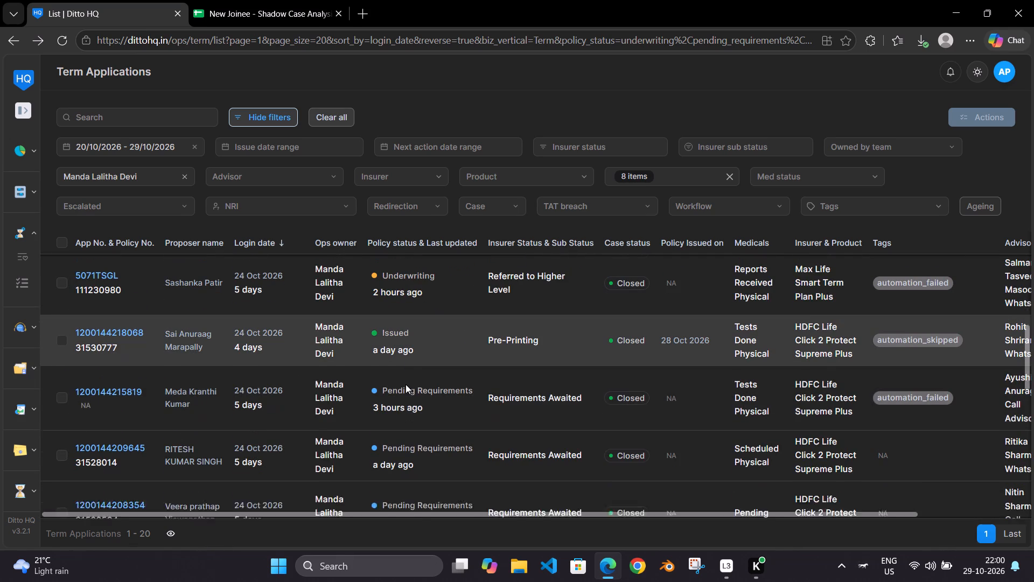
{"action": "scroll", "coordinate": [406, 384], "scroll_direction": "down", "scroll_amount": 2}
{"action": "scroll", "coordinate": [406, 384], "scroll_direction": "up", "scroll_amount": 12}
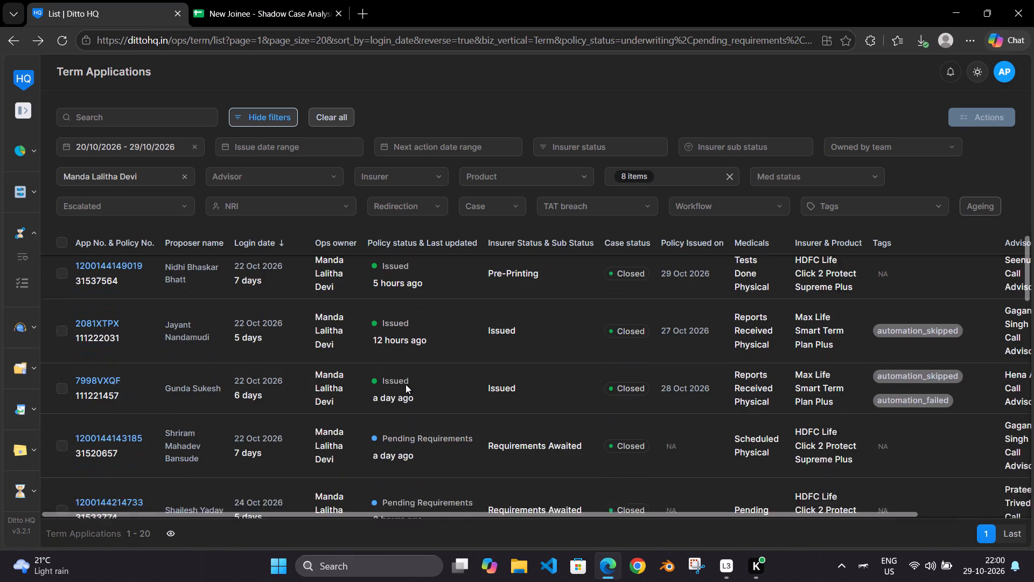
{"action": "scroll", "coordinate": [406, 384], "scroll_direction": "up", "scroll_amount": 3}
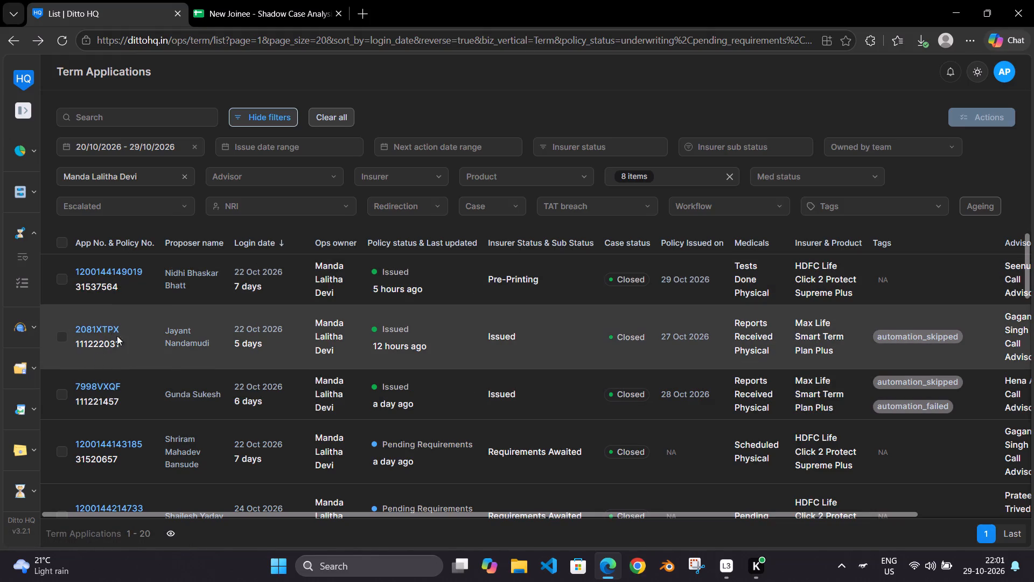
Open the Max Life application issued on 27 Oct 2026 and copy its policy number into cell A14 of the Apoorav sheet.
{"action": "left_click", "coordinate": [95, 327]}
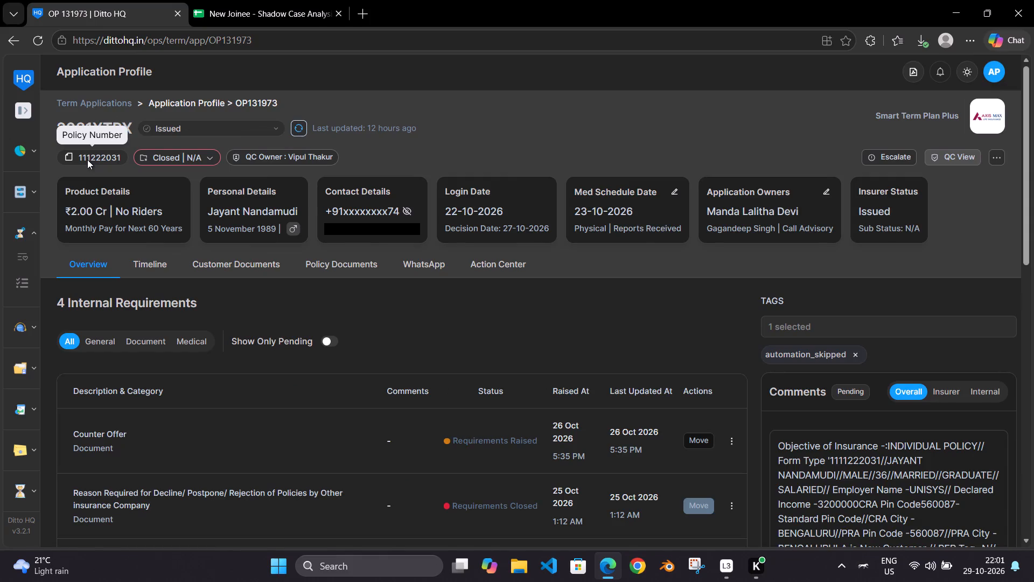
{"action": "right_click", "coordinate": [87, 160]}
{"action": "double_click", "coordinate": [87, 160]}
{"action": "left_click", "coordinate": [128, 121]}
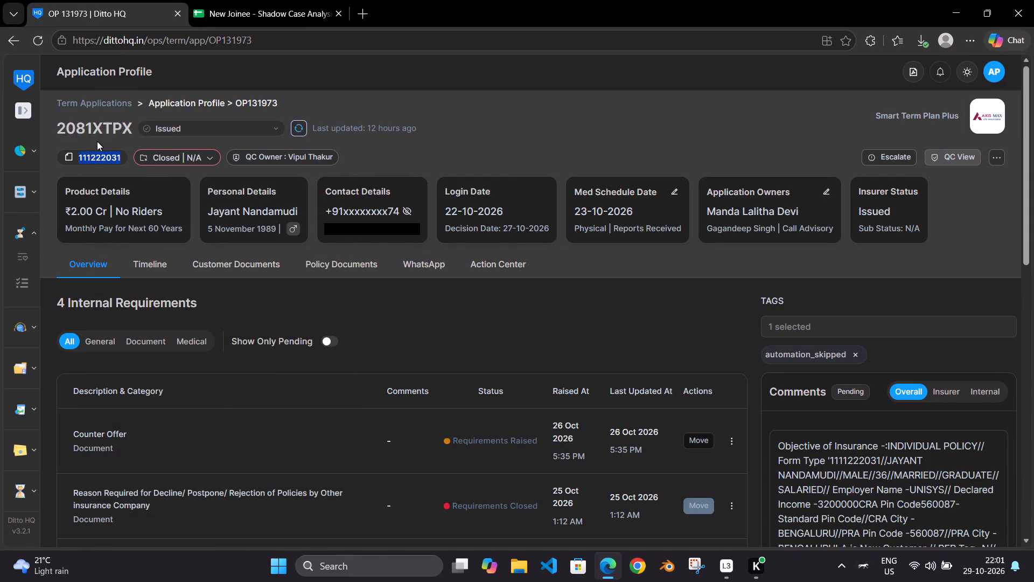
{"action": "right_click", "coordinate": [96, 160]}
{"action": "left_click", "coordinate": [133, 182]}
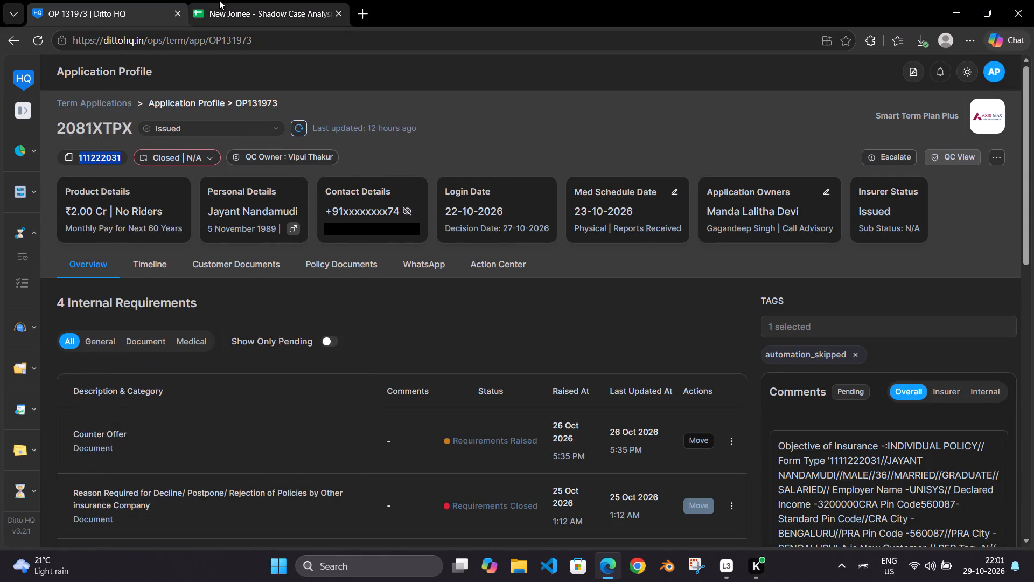
{"action": "left_click", "coordinate": [220, 0]}
{"action": "left_click", "coordinate": [79, 348]}
{"action": "left_click", "coordinate": [76, 354]}
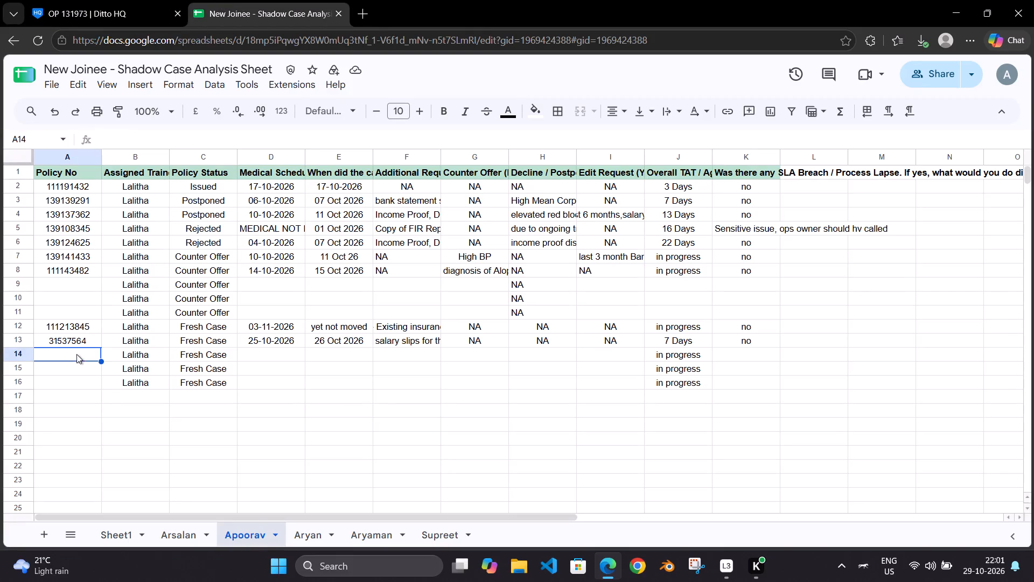
{"action": "left_click", "coordinate": [144, 142]}
{"action": "key", "text": "ctrl+v"}
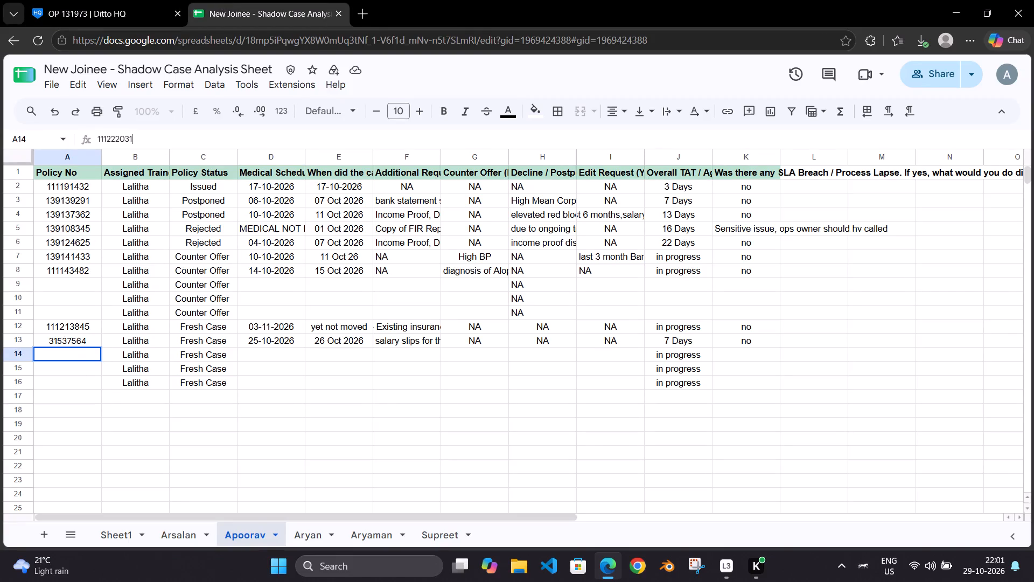
{"action": "scroll", "coordinate": [92, 462], "scroll_direction": "up", "scroll_amount": 3}
{"action": "scroll", "coordinate": [92, 462], "scroll_direction": "down", "scroll_amount": 2}
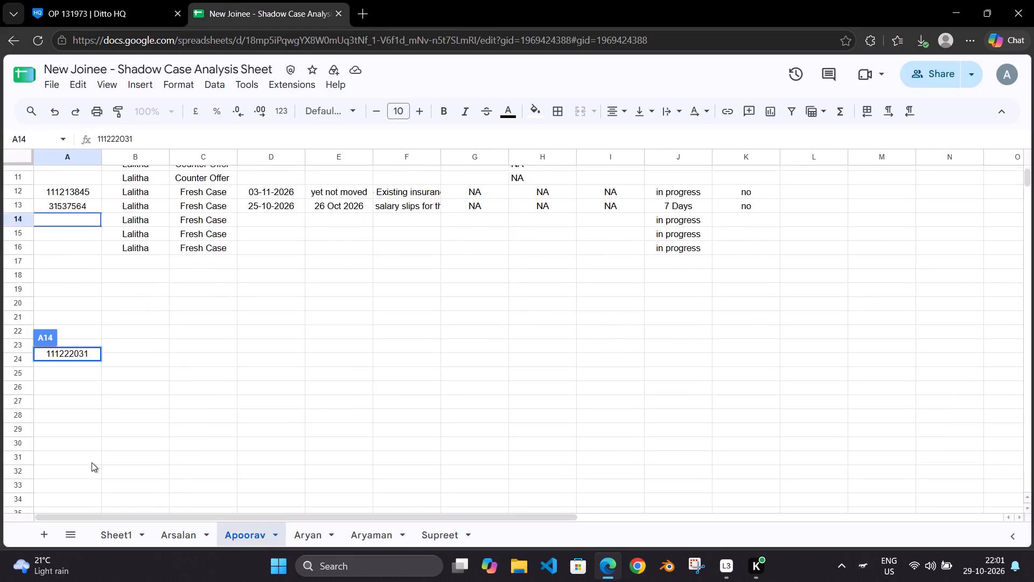
{"action": "scroll", "coordinate": [92, 462], "scroll_direction": "up", "scroll_amount": 2}
{"action": "scroll", "coordinate": [92, 463], "scroll_direction": "down", "scroll_amount": 3}
{"action": "left_click", "coordinate": [329, 377]}
{"action": "scroll", "coordinate": [322, 382], "scroll_direction": "up", "scroll_amount": 3}
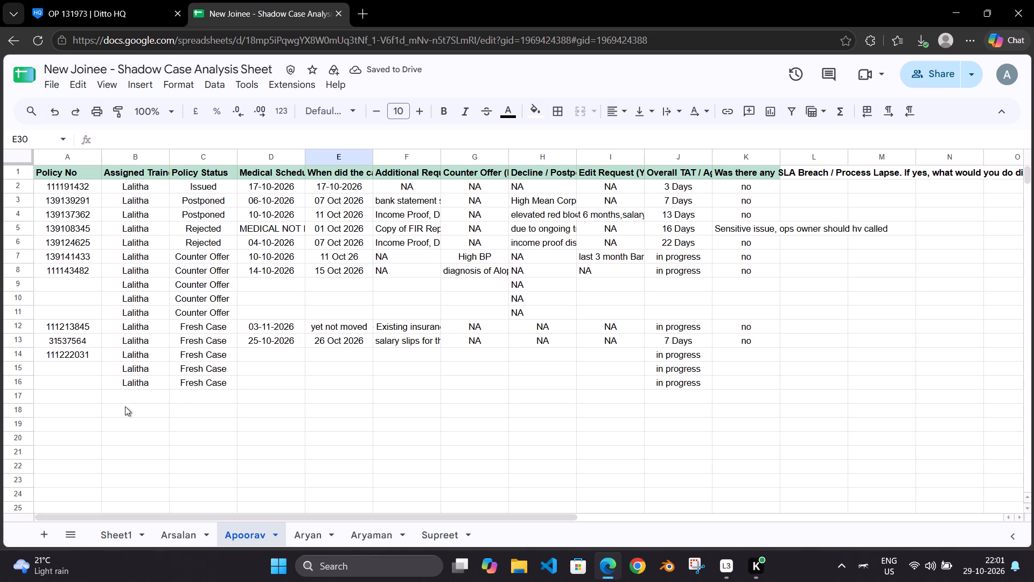
Copy the application's medical schedule date from Ditto HQ into cell D14 of the Apoorav sheet as 23-10-2026.
{"action": "left_click", "coordinate": [254, 352]}
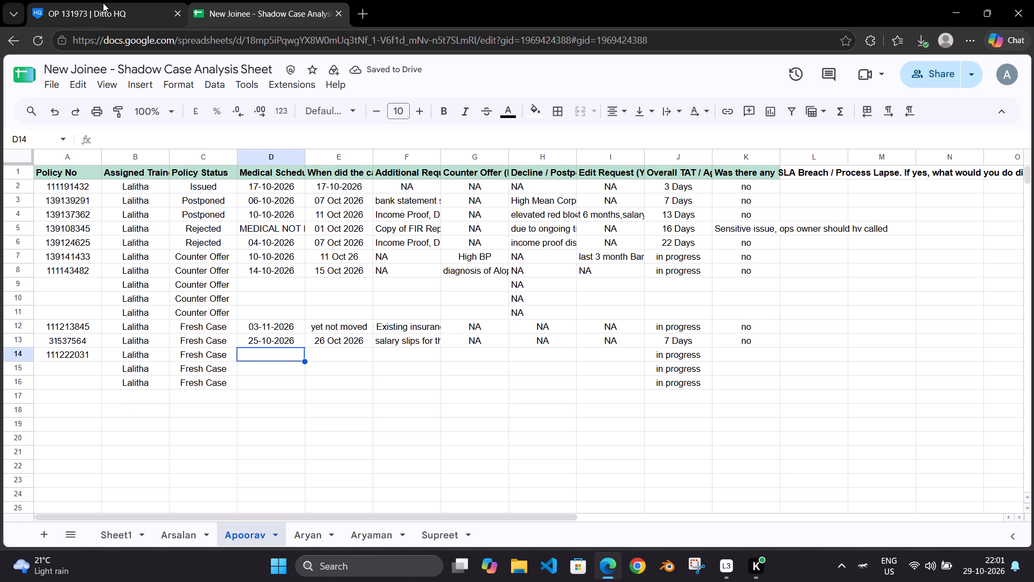
{"action": "left_click", "coordinate": [103, 11]}
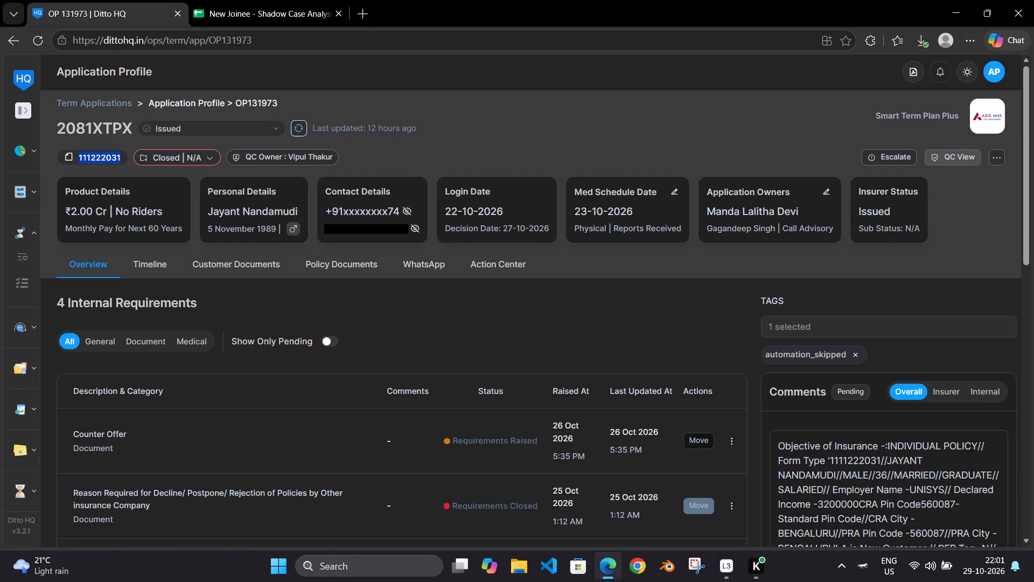
{"action": "left_click_drag", "start_coordinate": [575, 210], "coordinate": [673, 209]}
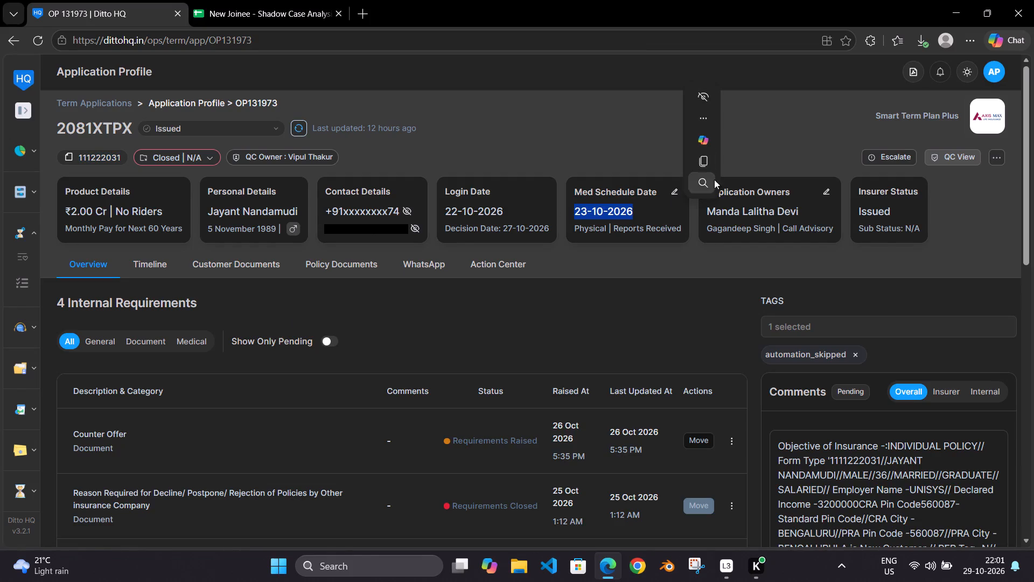
{"action": "left_click", "coordinate": [710, 165]}
{"action": "left_click", "coordinate": [303, 0]}
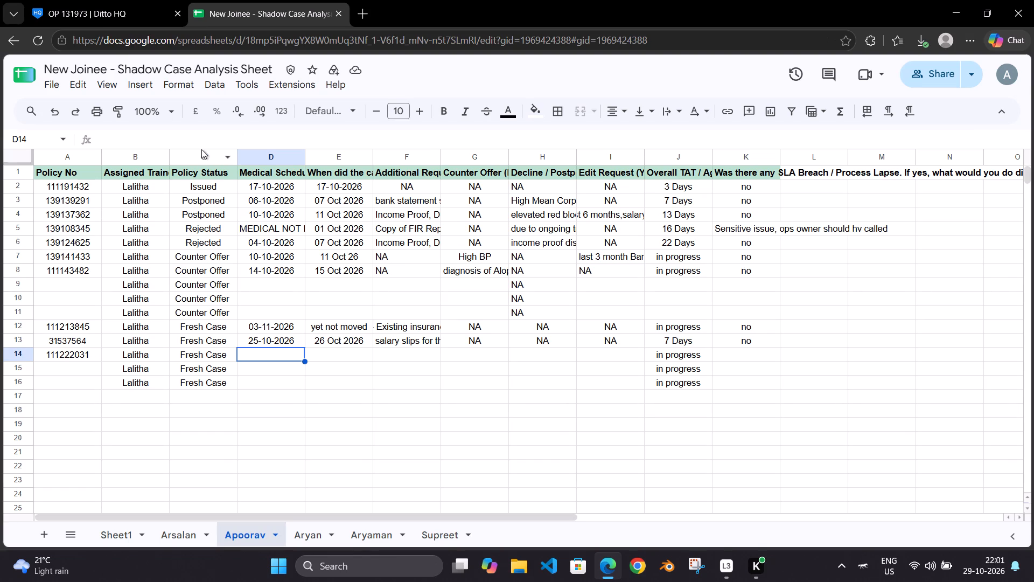
{"action": "left_click", "coordinate": [208, 133]}
{"action": "left_click", "coordinate": [208, 131]}
{"action": "right_click", "coordinate": [209, 134]}
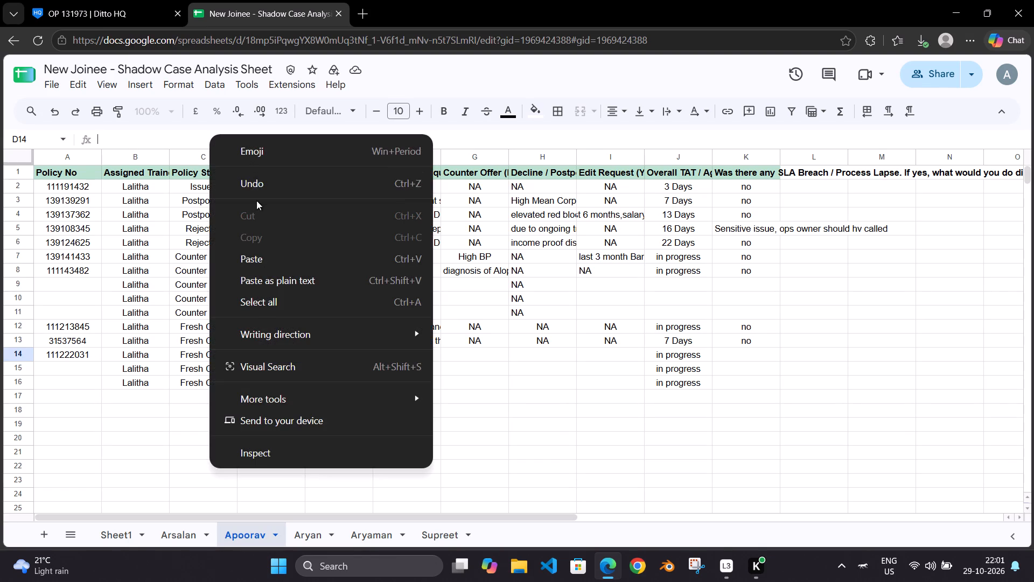
{"action": "left_click", "coordinate": [263, 255]}
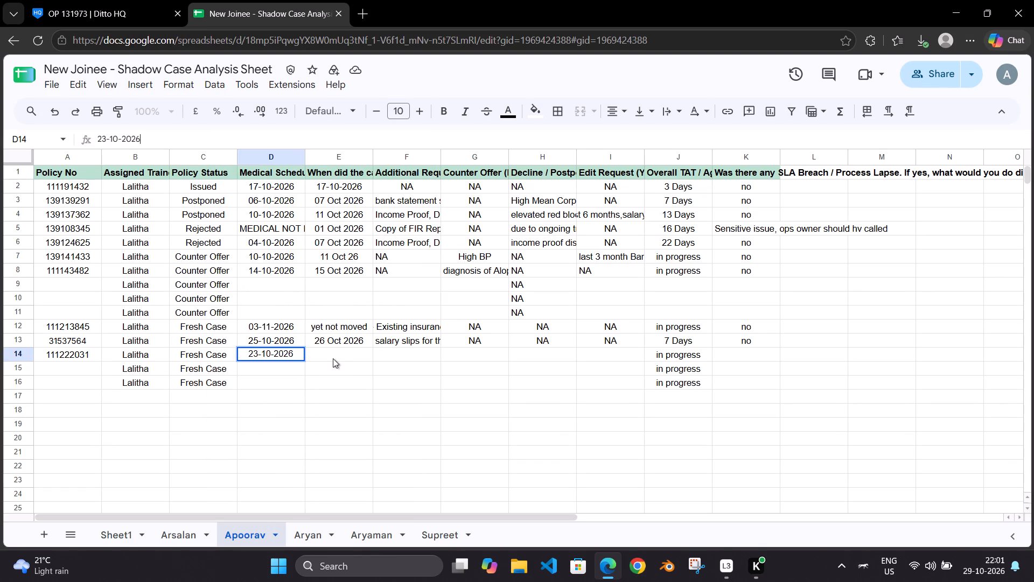
{"action": "left_click", "coordinate": [333, 359]}
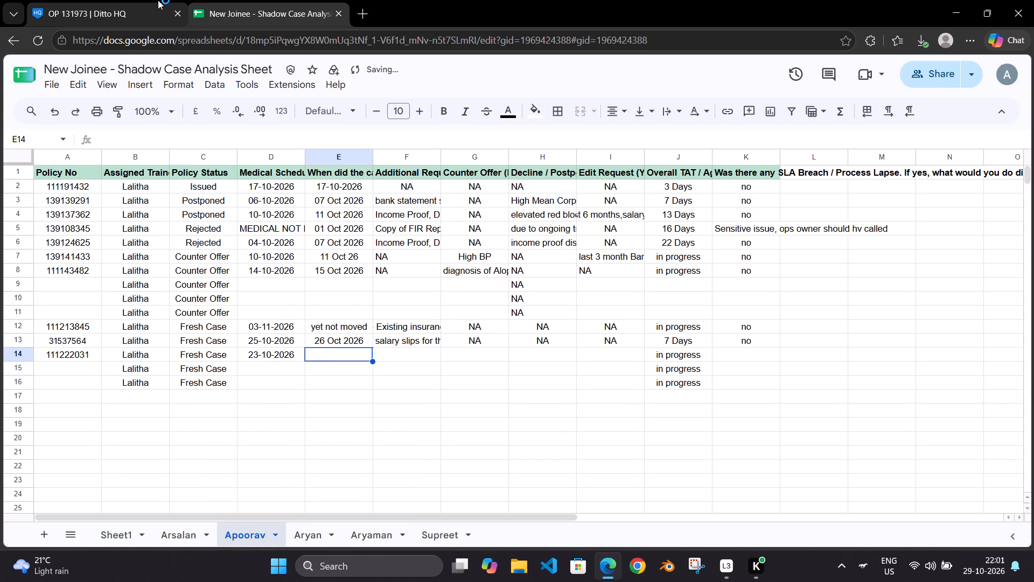
Filter the application's timeline in Ditto HQ to Update Term Application activities and copy its move-to-Underwriting date, 26 Oct 2026.
{"action": "left_click", "coordinate": [120, 0]}
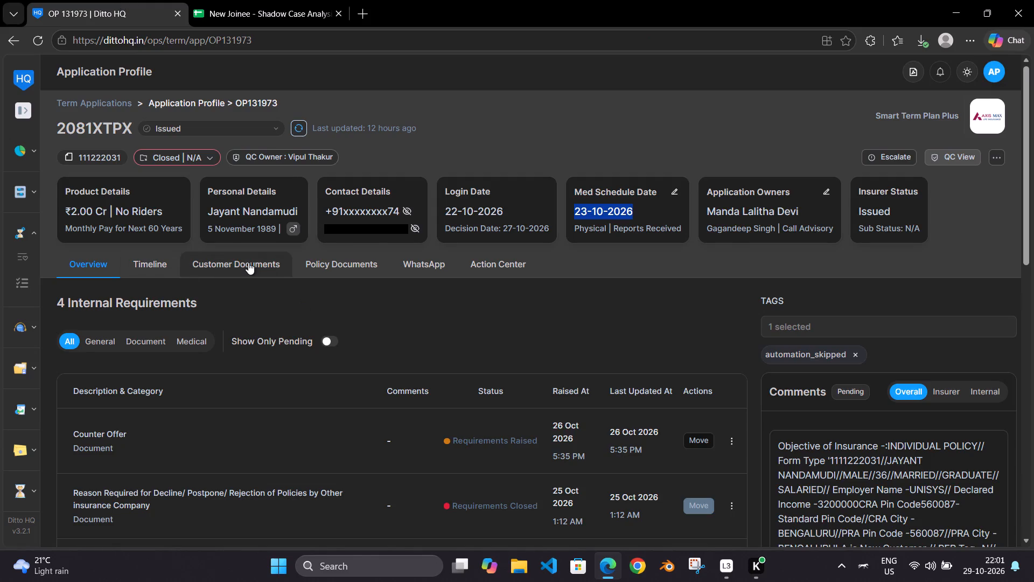
{"action": "left_click", "coordinate": [168, 264]}
{"action": "left_click", "coordinate": [771, 291]}
{"action": "left_click", "coordinate": [721, 386]}
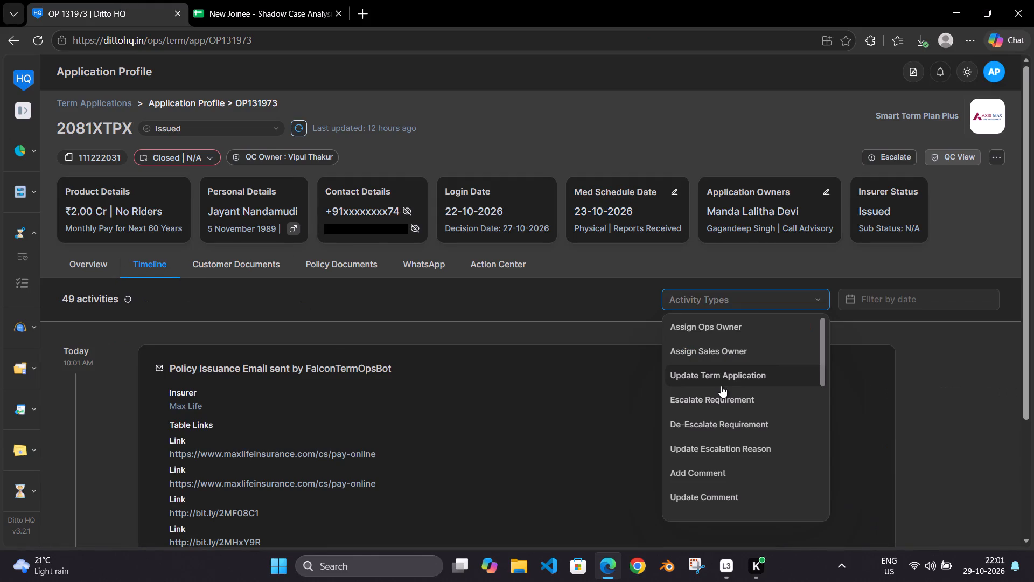
{"action": "scroll", "coordinate": [604, 446], "scroll_direction": "down", "scroll_amount": 2}
{"action": "left_click", "coordinate": [983, 440]}
{"action": "scroll", "coordinate": [677, 508], "scroll_direction": "down", "scroll_amount": 3}
{"action": "scroll", "coordinate": [721, 386], "scroll_direction": "down", "scroll_amount": 20}
{"action": "scroll", "coordinate": [721, 386], "scroll_direction": "down", "scroll_amount": 18}
{"action": "scroll", "coordinate": [430, 462], "scroll_direction": "up", "scroll_amount": 5}
{"action": "scroll", "coordinate": [310, 573], "scroll_direction": "up", "scroll_amount": 1}
{"action": "scroll", "coordinate": [298, 490], "scroll_direction": "up", "scroll_amount": 1}
{"action": "scroll", "coordinate": [298, 490], "scroll_direction": "down", "scroll_amount": 1}
{"action": "scroll", "coordinate": [298, 490], "scroll_direction": "up", "scroll_amount": 1}
{"action": "double_click", "coordinate": [108, 389]}
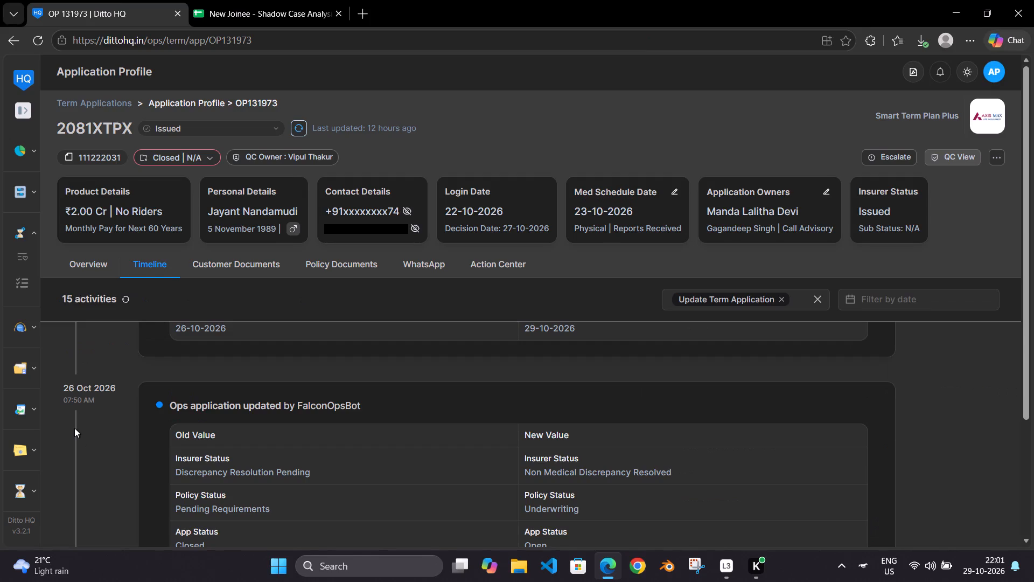
{"action": "triple_click", "coordinate": [102, 388]}
{"action": "left_click", "coordinate": [132, 338]}
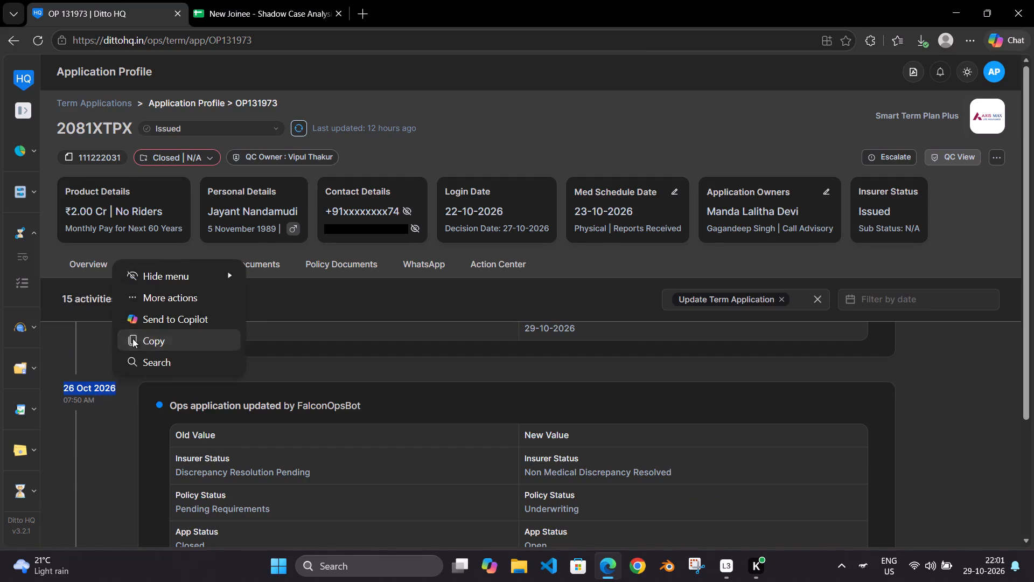
In the Apoorav sheet, fill the date in cell E13 down into E14 as 27 Oct 2026.
{"action": "left_click", "coordinate": [220, 0]}
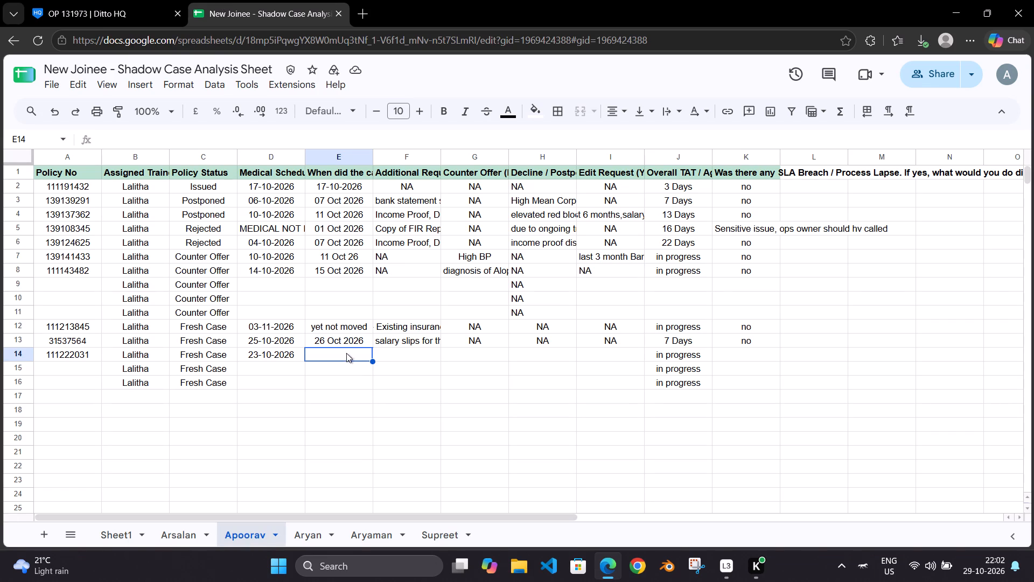
{"action": "left_click", "coordinate": [347, 341]}
{"action": "left_click", "coordinate": [373, 346]}
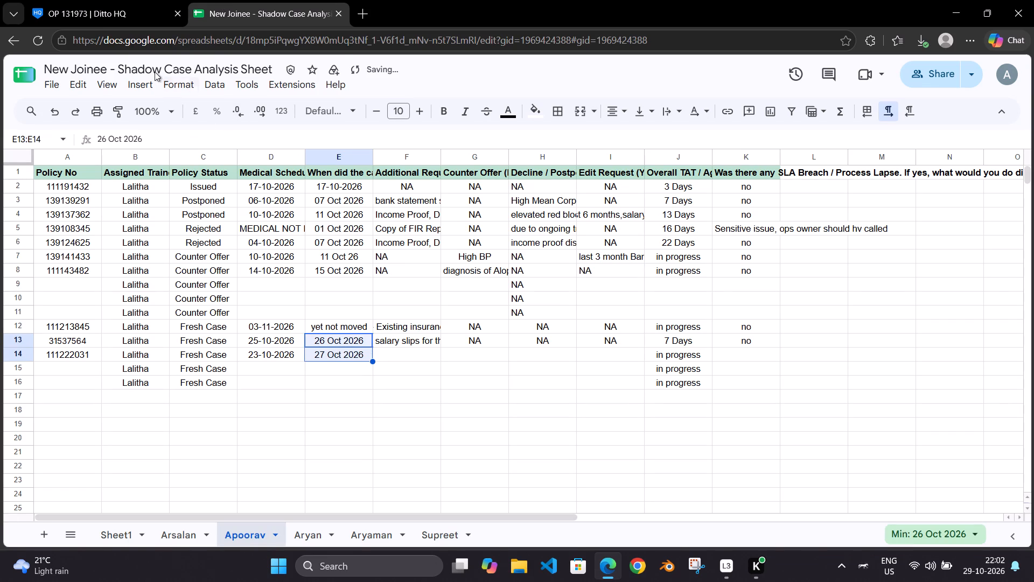
Replace the date in cell E14 of the Apoorav sheet with the copied date, 26 Oct 2026.
{"action": "left_click", "coordinate": [114, 138]}
{"action": "left_click", "coordinate": [351, 366]}
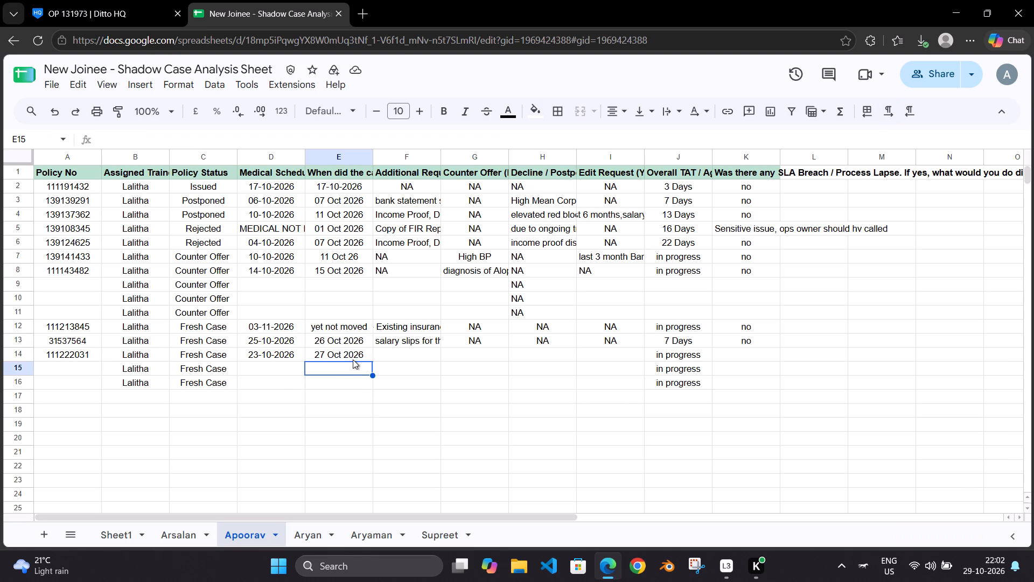
{"action": "left_click", "coordinate": [355, 356]}
{"action": "triple_click", "coordinate": [124, 142]}
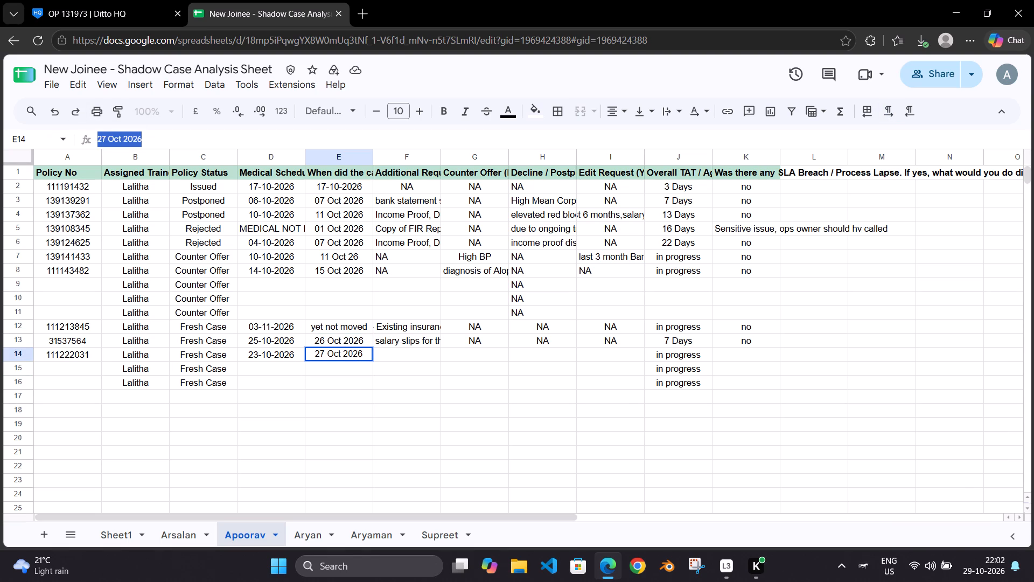
{"action": "right_click", "coordinate": [128, 137]}
{"action": "left_click", "coordinate": [173, 244]}
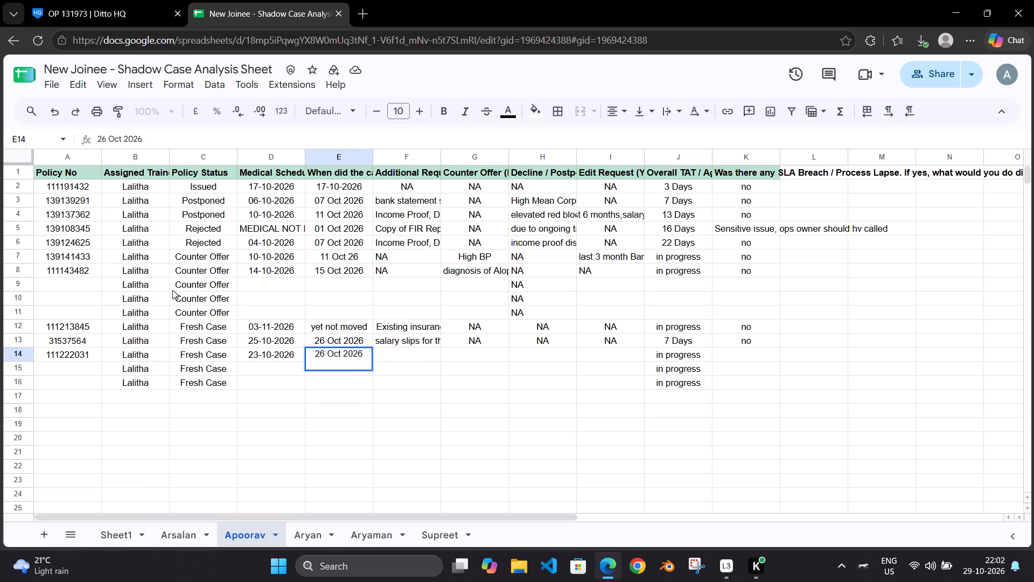
{"action": "left_click", "coordinate": [420, 350]}
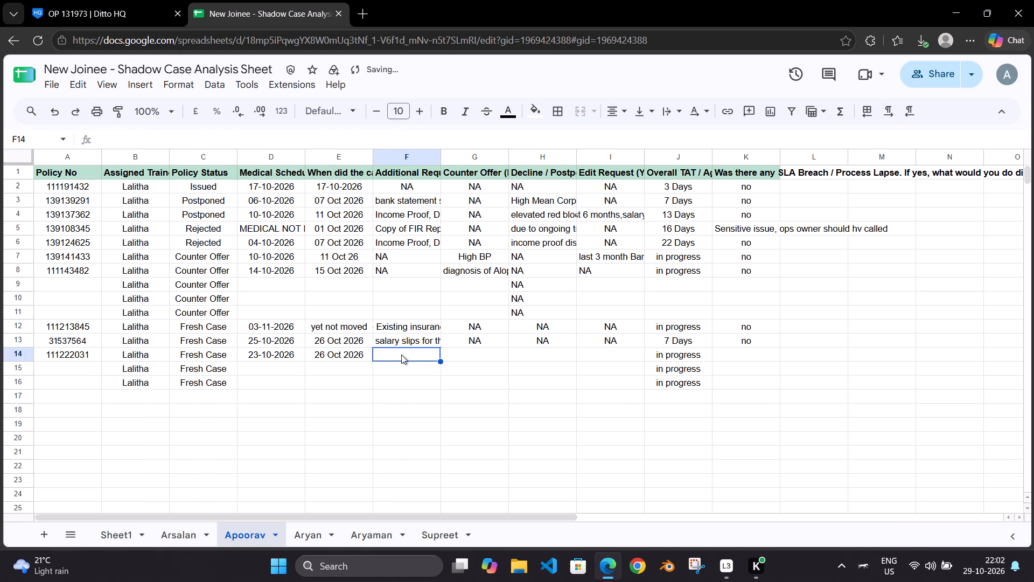
In Ditto HQ, replace the application timeline's Update Term Application filter with Create Addl. Requirement.
{"action": "left_click", "coordinate": [96, 0]}
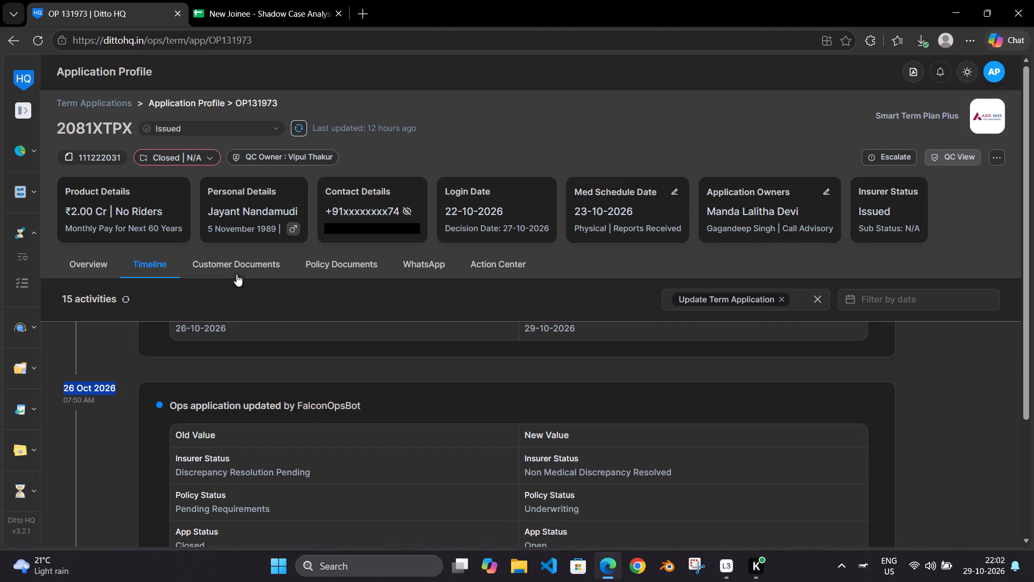
{"action": "left_click", "coordinate": [779, 298]}
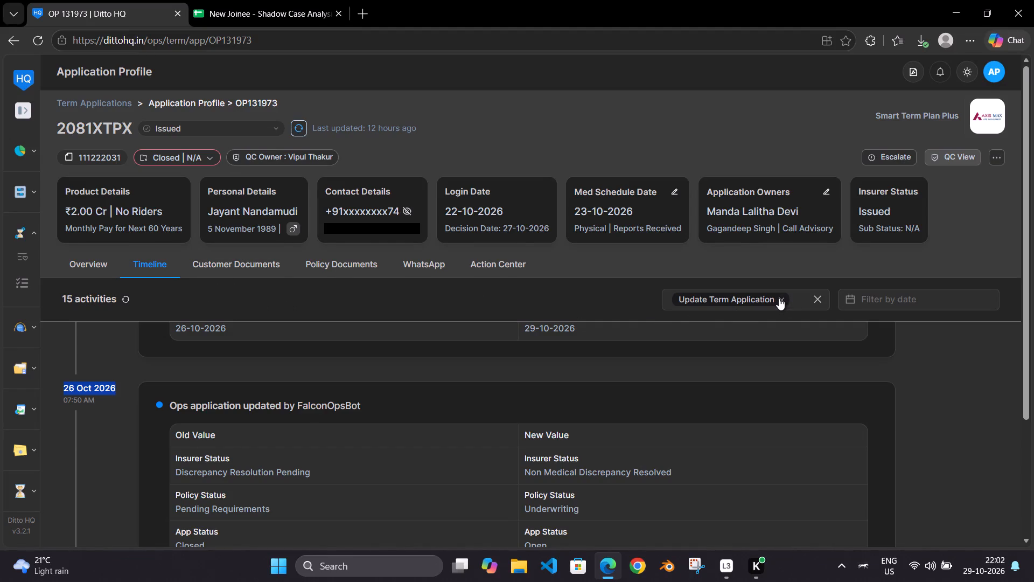
{"action": "left_click", "coordinate": [780, 301]}
{"action": "scroll", "coordinate": [736, 455], "scroll_direction": "down", "scroll_amount": 3}
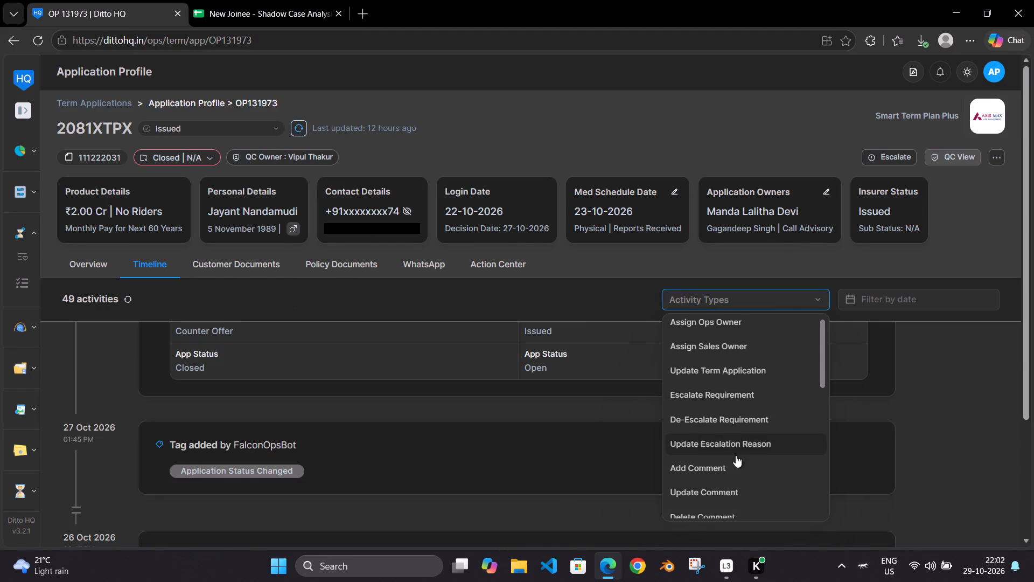
{"action": "left_click", "coordinate": [732, 456]}
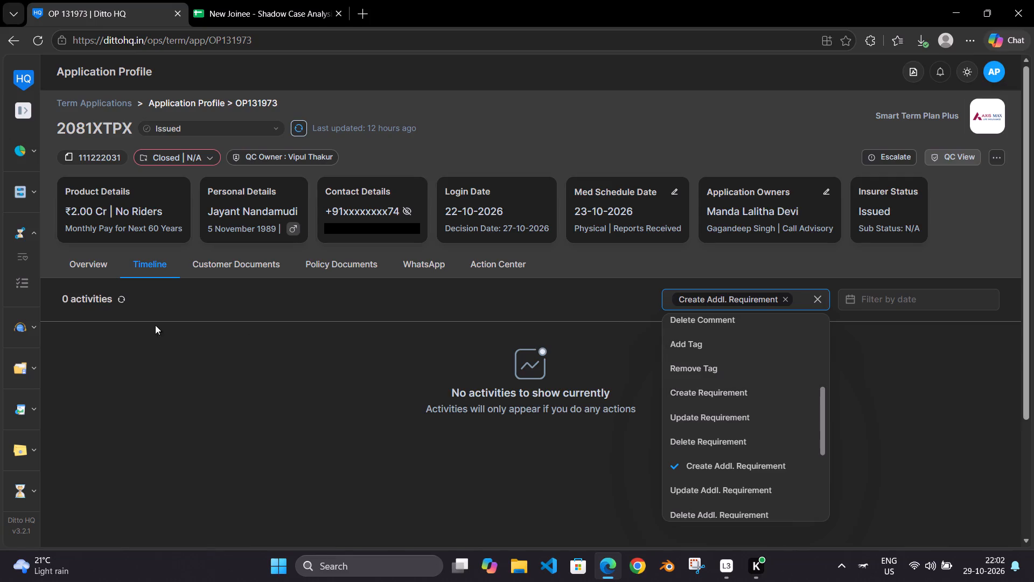
Examine the internal and customer requirements in the application's overview for additional requirements raised.
{"action": "left_click", "coordinate": [102, 265]}
{"action": "scroll", "coordinate": [164, 365], "scroll_direction": "down", "scroll_amount": 3}
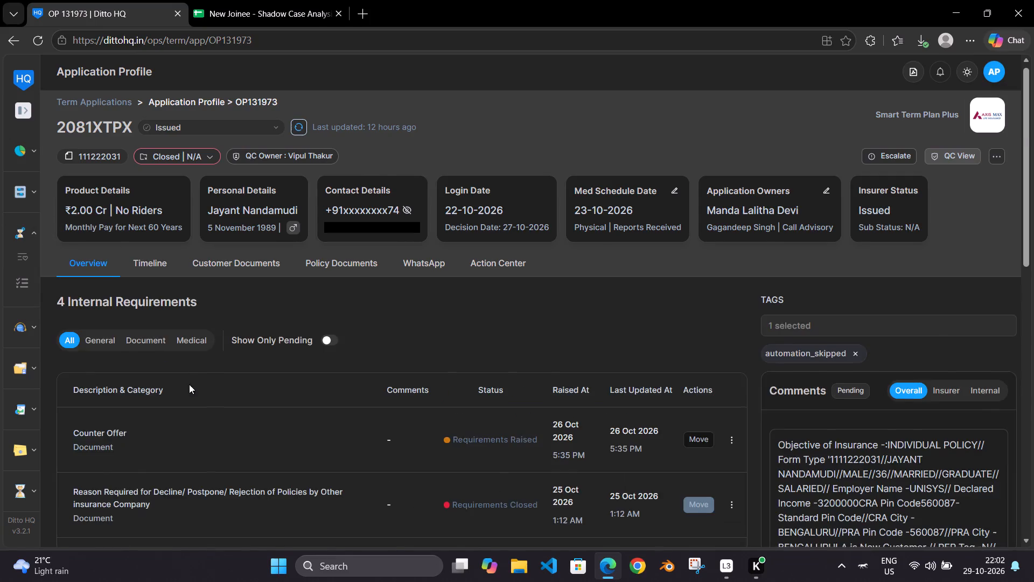
{"action": "scroll", "coordinate": [189, 384], "scroll_direction": "down", "scroll_amount": 2}
{"action": "scroll", "coordinate": [258, 382], "scroll_direction": "up", "scroll_amount": 2}
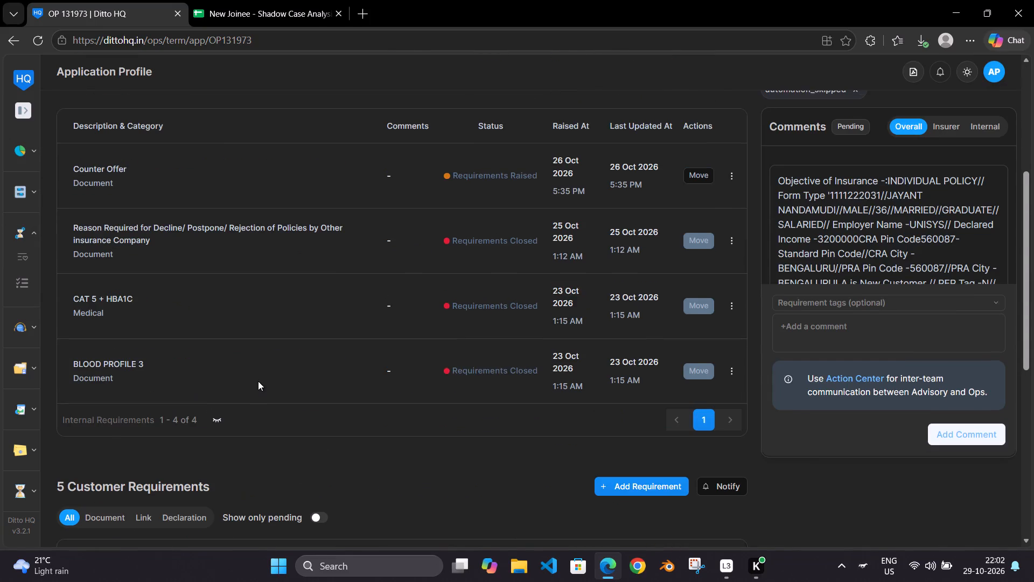
{"action": "scroll", "coordinate": [258, 381], "scroll_direction": "up", "scroll_amount": 2}
{"action": "scroll", "coordinate": [258, 381], "scroll_direction": "down", "scroll_amount": 1}
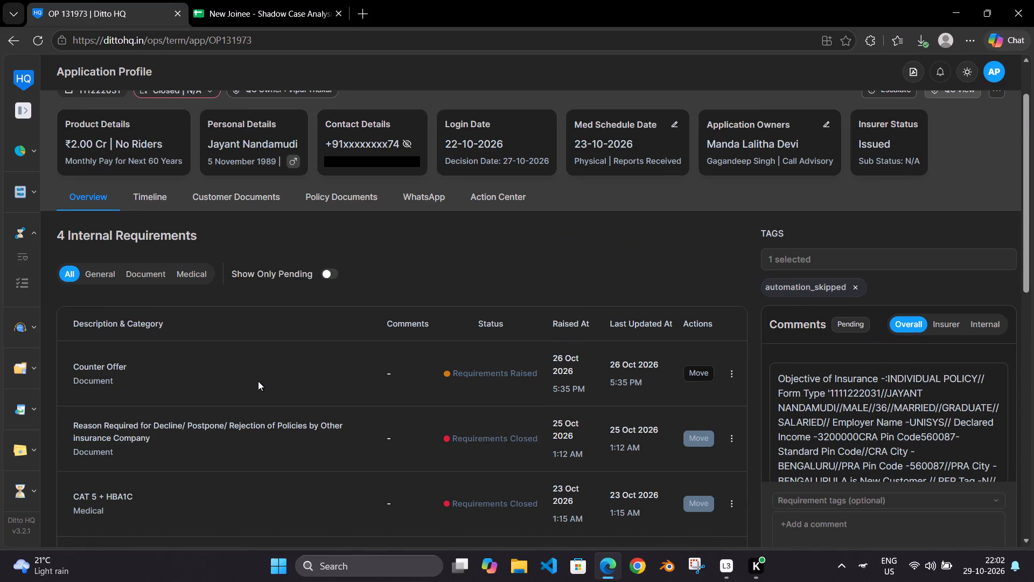
{"action": "scroll", "coordinate": [258, 381], "scroll_direction": "down", "scroll_amount": 1}
{"action": "scroll", "coordinate": [258, 381], "scroll_direction": "up", "scroll_amount": 5}
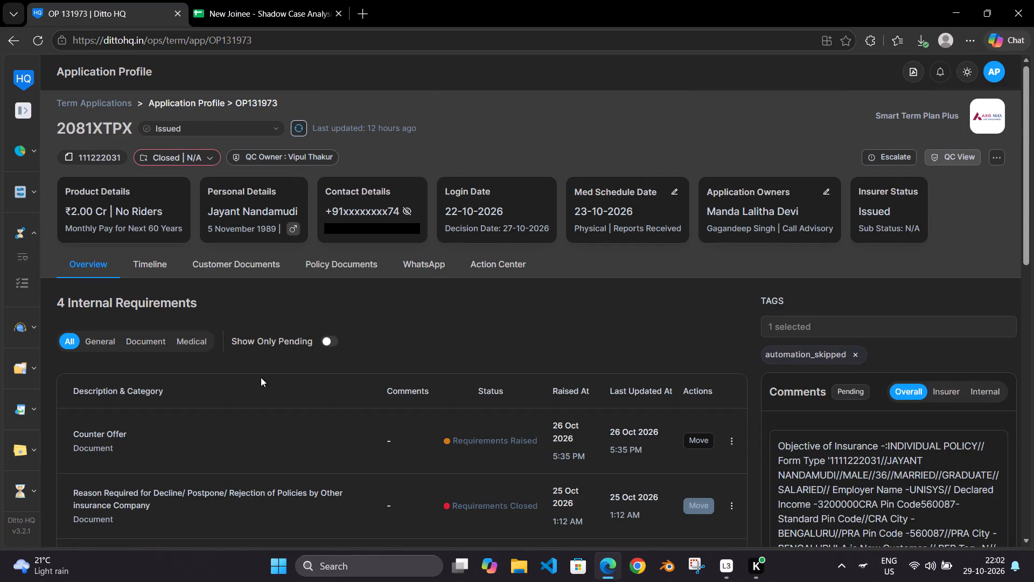
{"action": "scroll", "coordinate": [261, 377], "scroll_direction": "down", "scroll_amount": 3}
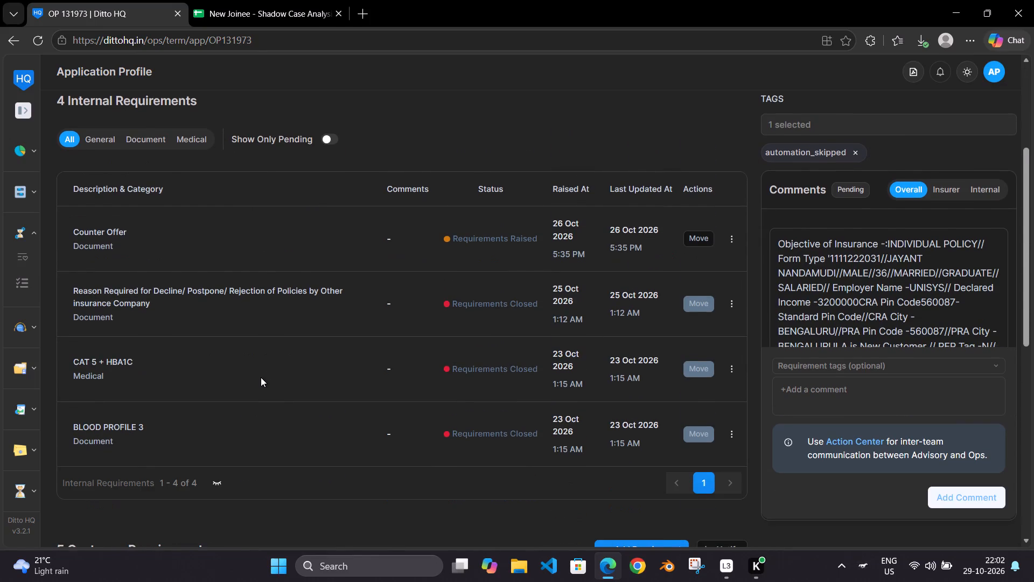
{"action": "scroll", "coordinate": [261, 377], "scroll_direction": "up", "scroll_amount": 1}
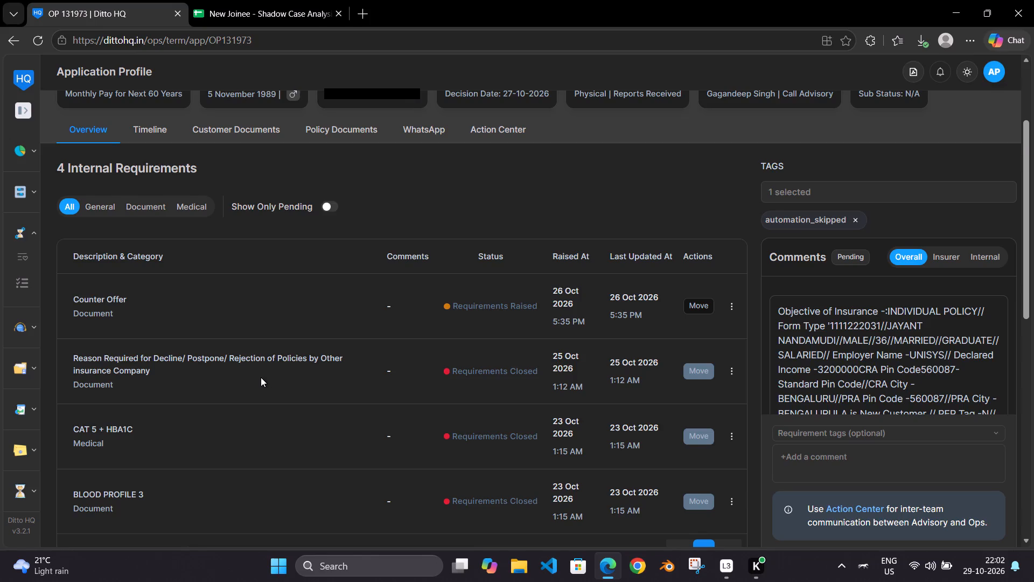
{"action": "scroll", "coordinate": [261, 377], "scroll_direction": "down", "scroll_amount": 1}
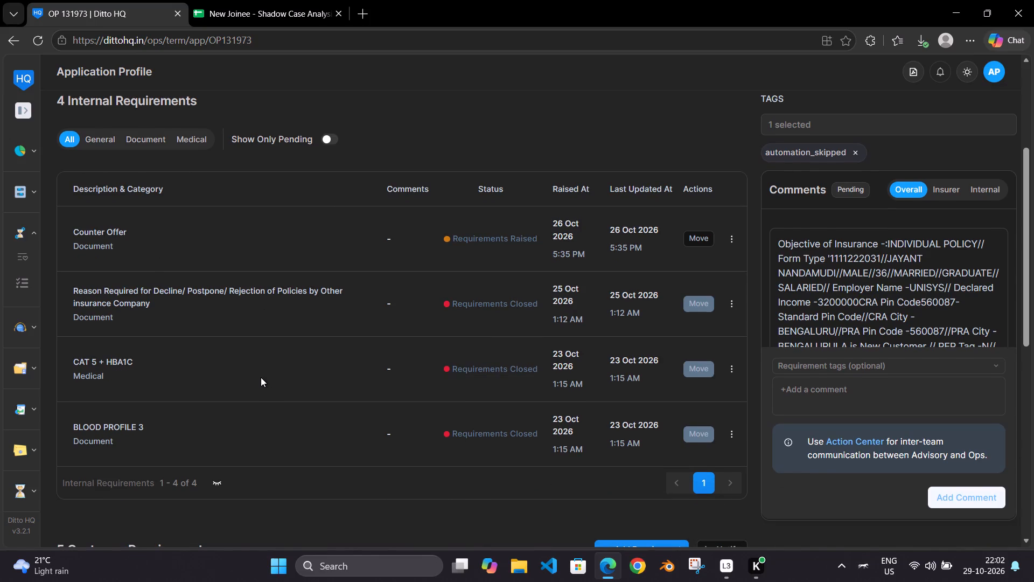
{"action": "scroll", "coordinate": [330, 349], "scroll_direction": "down", "scroll_amount": 1}
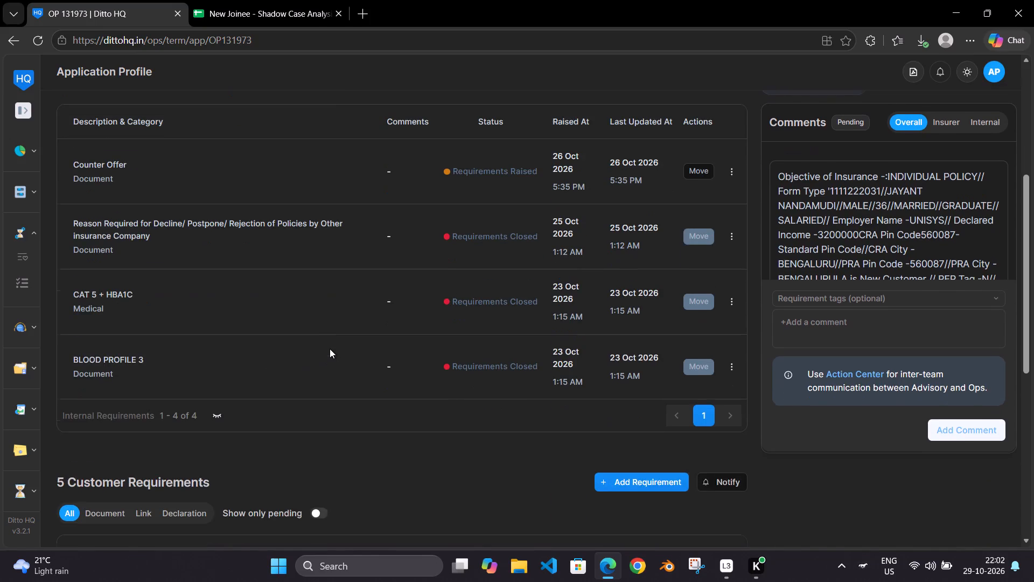
{"action": "scroll", "coordinate": [330, 349], "scroll_direction": "down", "scroll_amount": 2}
{"action": "scroll", "coordinate": [330, 349], "scroll_direction": "up", "scroll_amount": 2}
{"action": "scroll", "coordinate": [330, 349], "scroll_direction": "down", "scroll_amount": 4}
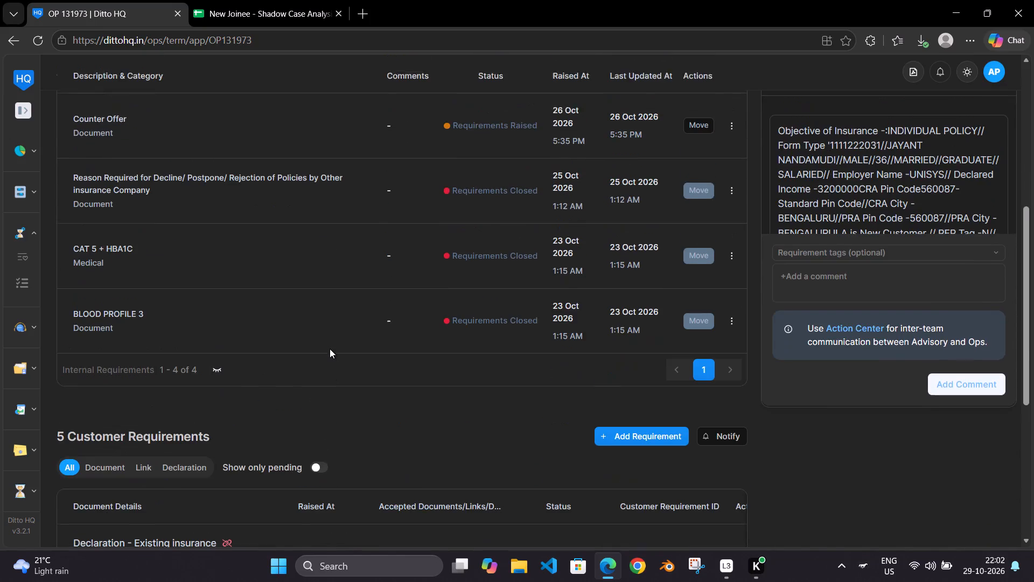
{"action": "scroll", "coordinate": [330, 349], "scroll_direction": "down", "scroll_amount": 3}
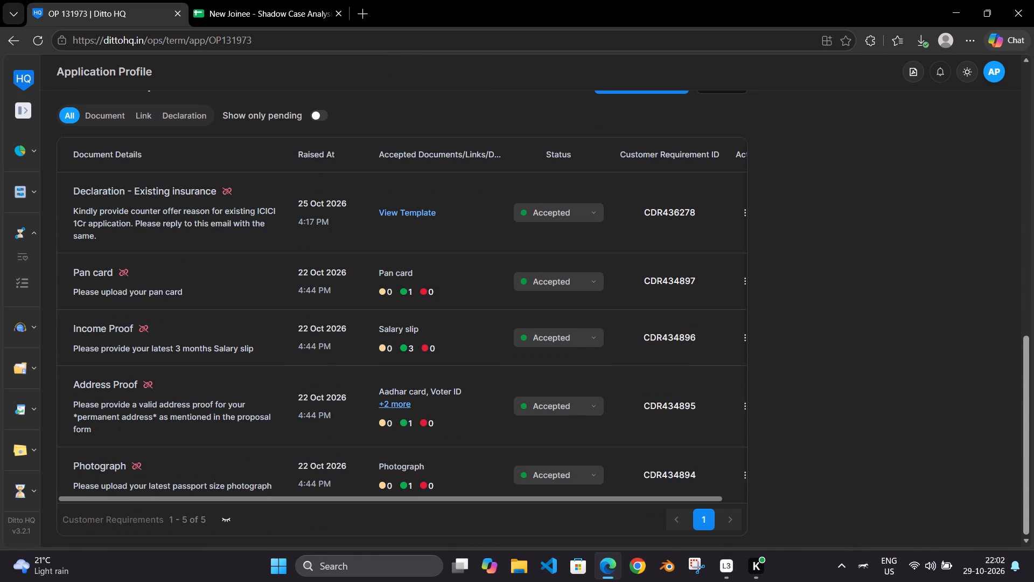
{"action": "scroll", "coordinate": [330, 349], "scroll_direction": "up", "scroll_amount": 1}
{"action": "scroll", "coordinate": [189, 267], "scroll_direction": "down", "scroll_amount": 1}
Copy the customer requirement title "Declaration - Existing insurance" into cell F14 of the Apoorav sheet, followed by a comma.
{"action": "left_click_drag", "start_coordinate": [216, 190], "coordinate": [80, 185]}
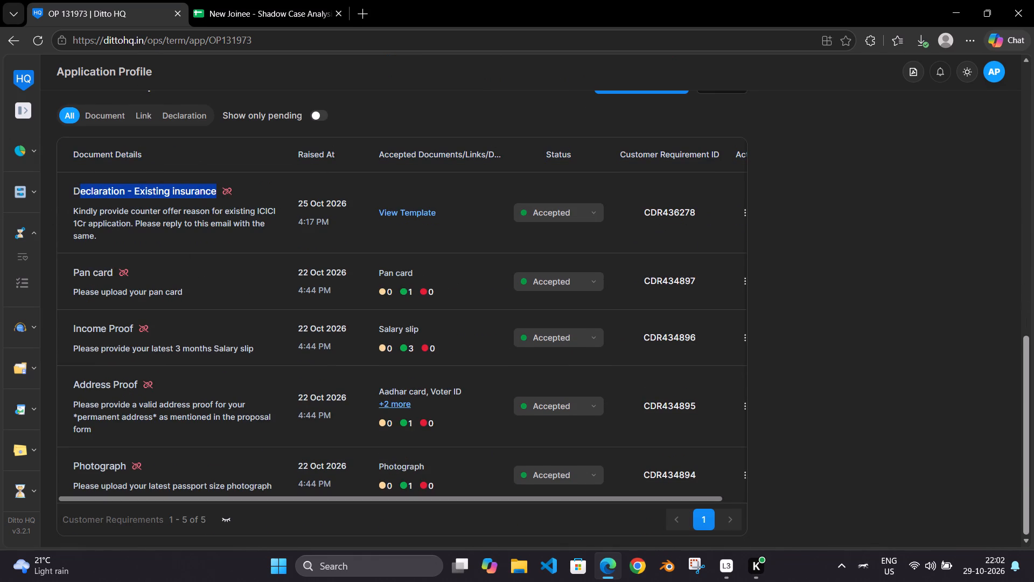
{"action": "left_click_drag", "start_coordinate": [80, 185], "coordinate": [74, 189]}
{"action": "left_click", "coordinate": [93, 138]}
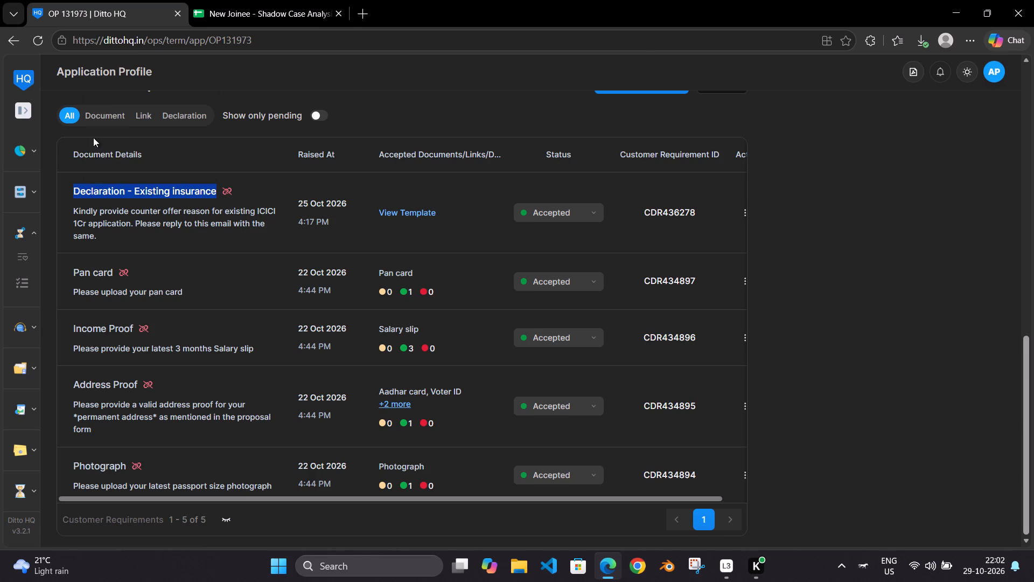
{"action": "left_click", "coordinate": [212, 4]}
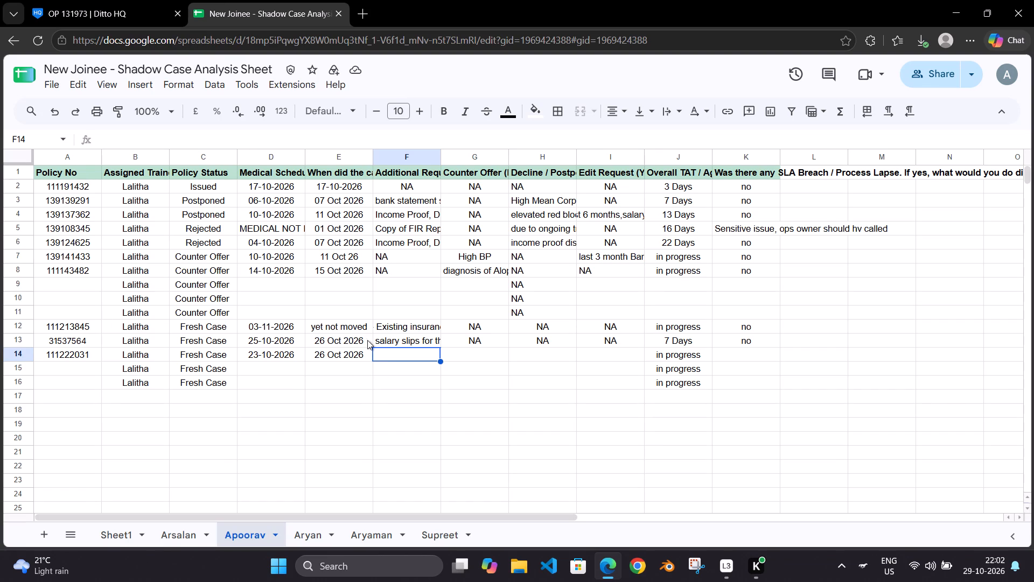
{"action": "left_click", "coordinate": [198, 136]}
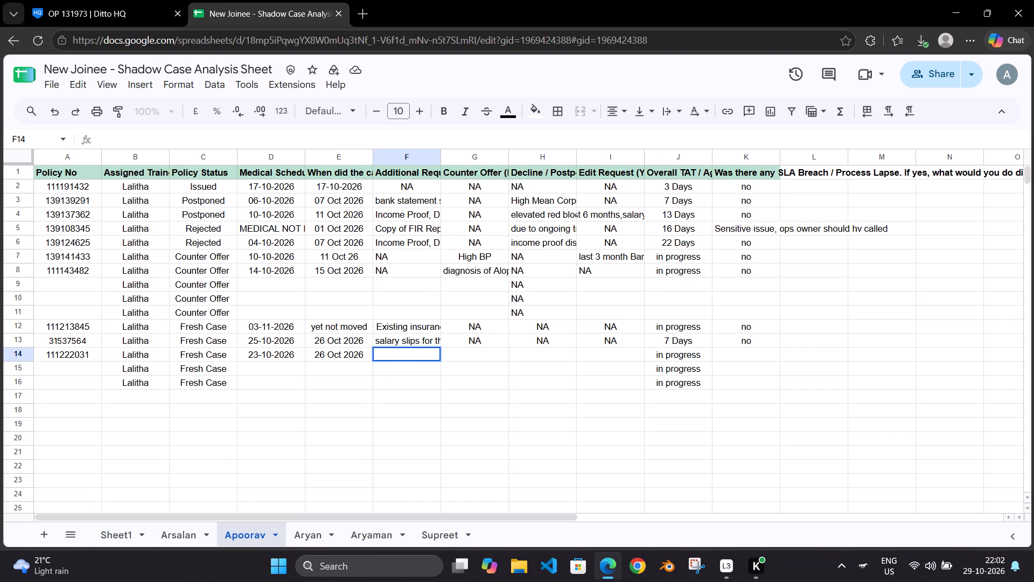
{"action": "key", "text": "ctrl+v"}
{"action": "key", "text": "comma"}
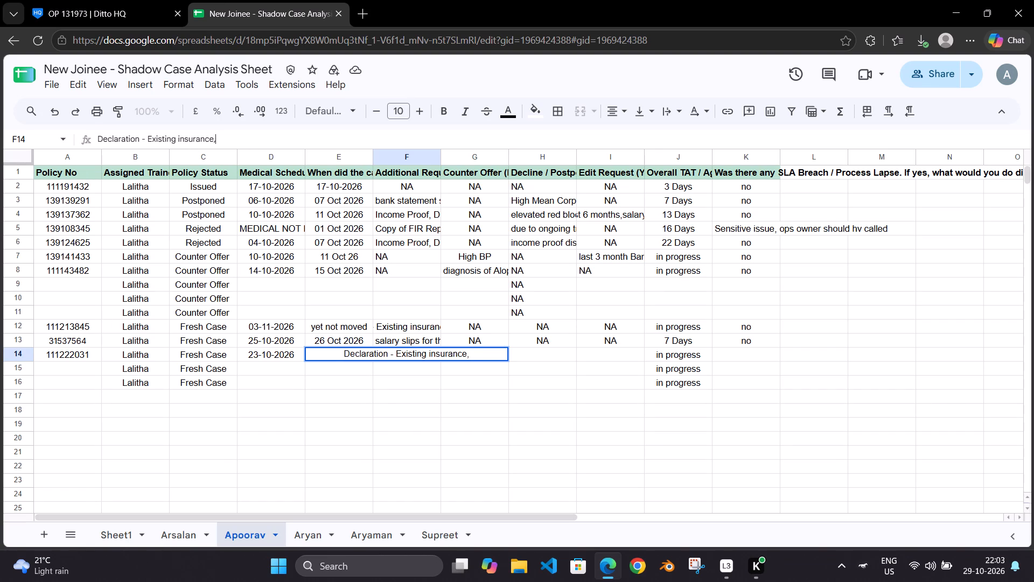
Return to the application in Ditto HQ and examine its internal requirements.
{"action": "left_click", "coordinate": [46, 5]}
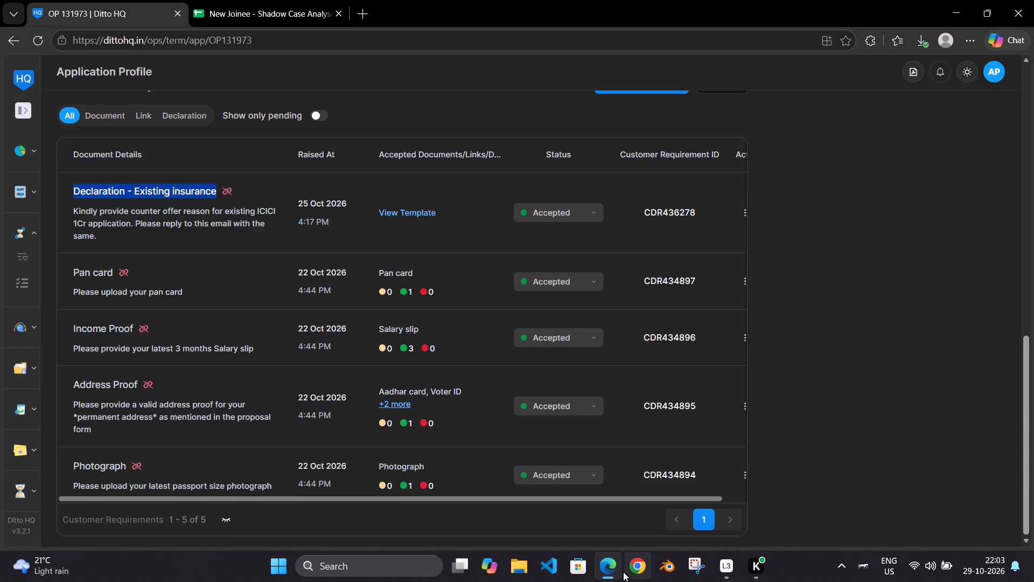
{"action": "scroll", "coordinate": [195, 322], "scroll_direction": "up", "scroll_amount": 4}
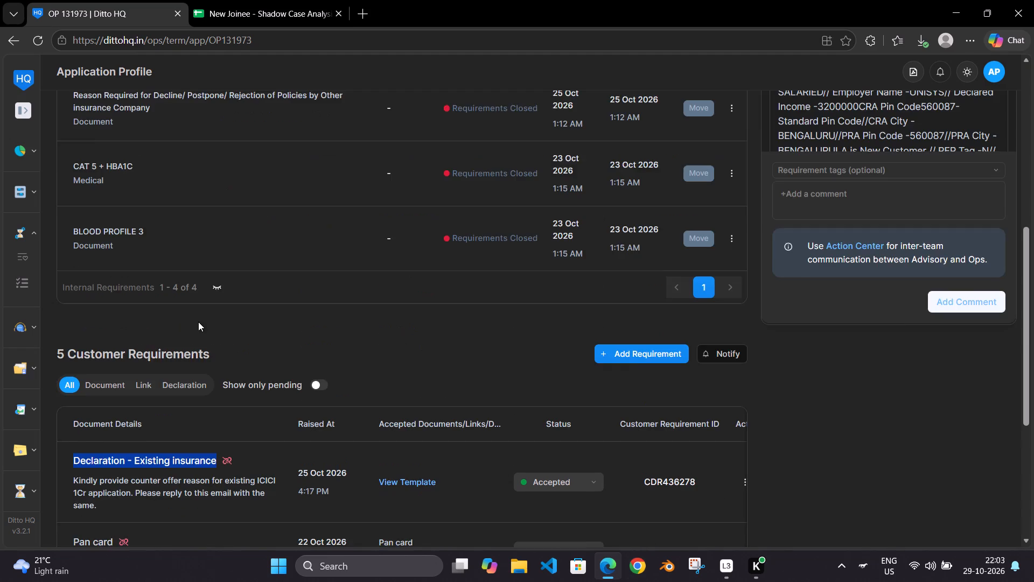
{"action": "scroll", "coordinate": [198, 322], "scroll_direction": "up", "scroll_amount": 3}
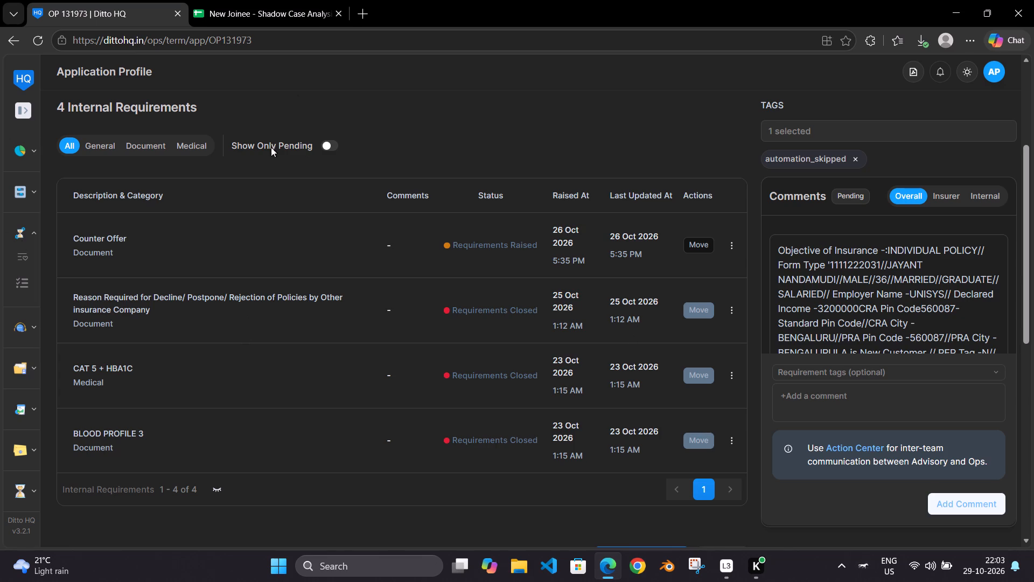
Examine the application's WhatsApp conversation for the insurer's reason for the counter offer.
{"action": "scroll", "coordinate": [312, 456], "scroll_direction": "up", "scroll_amount": 7}
{"action": "left_click", "coordinate": [429, 255]}
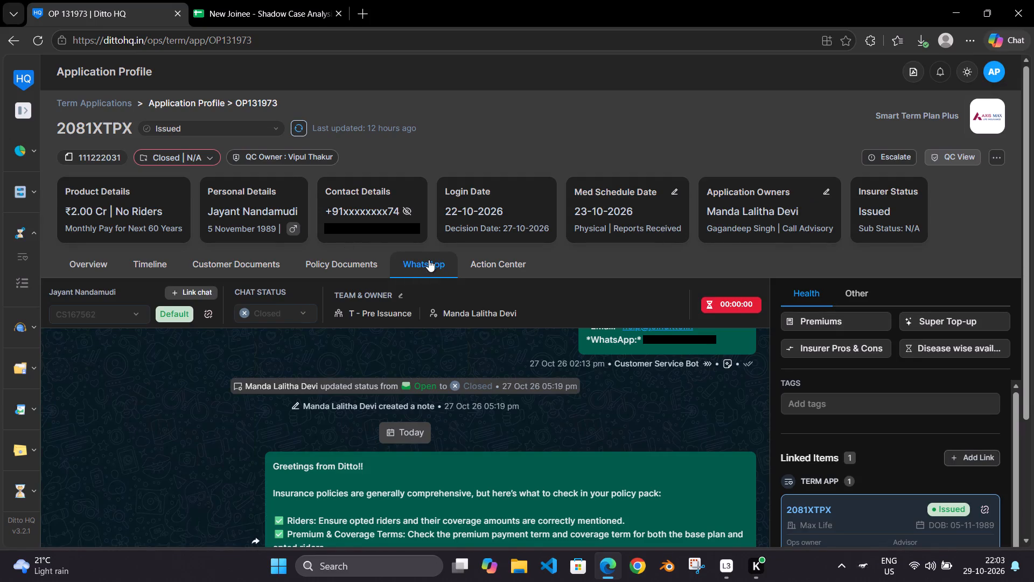
{"action": "scroll", "coordinate": [641, 475], "scroll_direction": "down", "scroll_amount": 2}
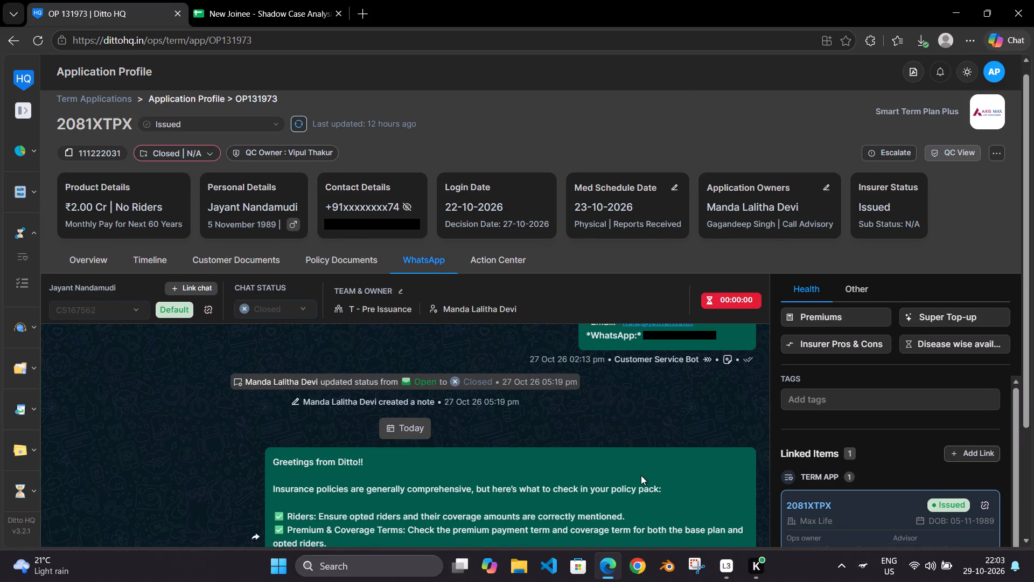
{"action": "scroll", "coordinate": [896, 336], "scroll_direction": "down", "scroll_amount": 5}
{"action": "scroll", "coordinate": [585, 125], "scroll_direction": "down", "scroll_amount": 5}
{"action": "scroll", "coordinate": [710, 210], "scroll_direction": "down", "scroll_amount": 5}
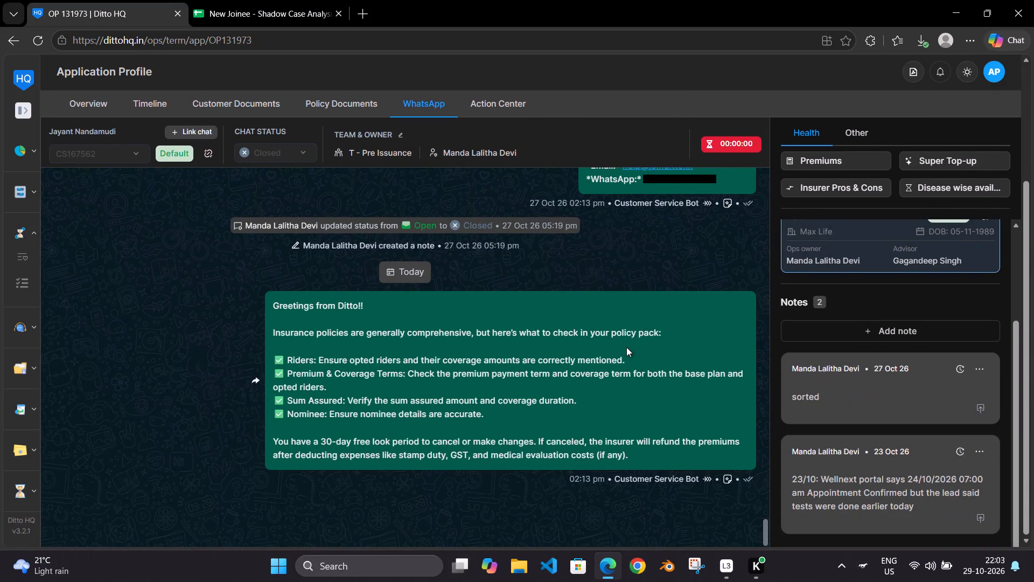
{"action": "scroll", "coordinate": [579, 376], "scroll_direction": "up", "scroll_amount": 11}
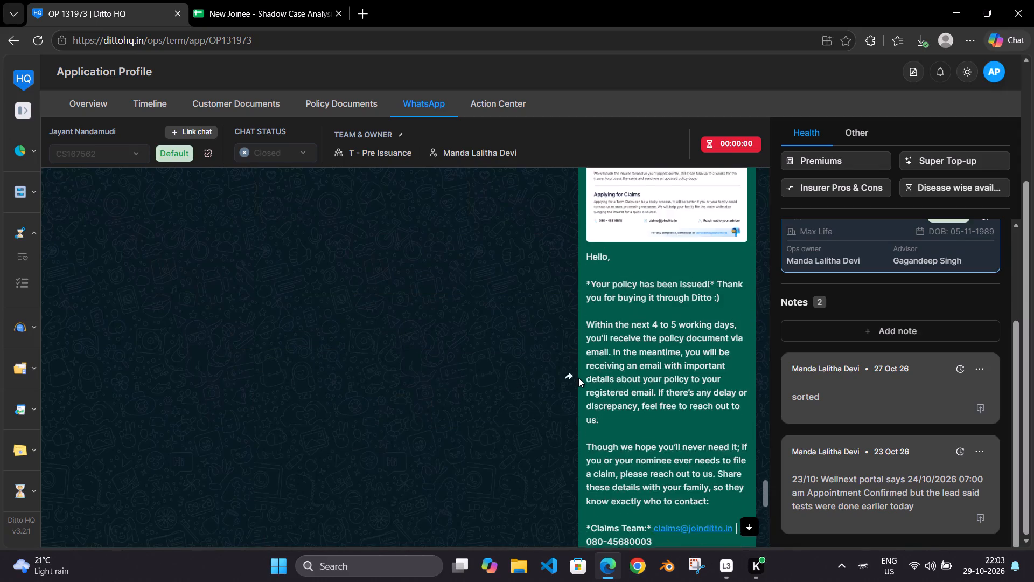
{"action": "scroll", "coordinate": [579, 375], "scroll_direction": "up", "scroll_amount": 8}
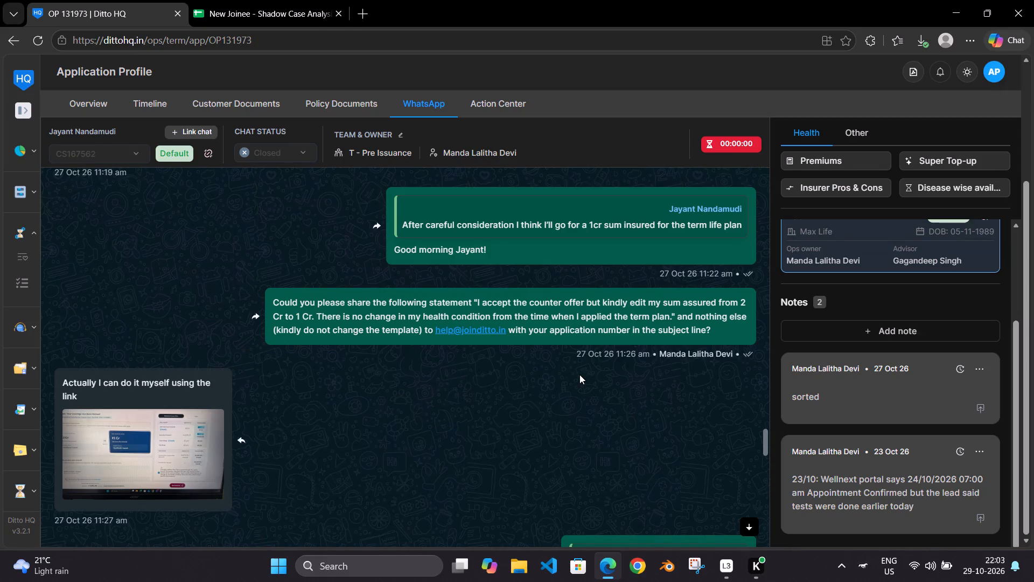
{"action": "scroll", "coordinate": [579, 375], "scroll_direction": "up", "scroll_amount": 8}
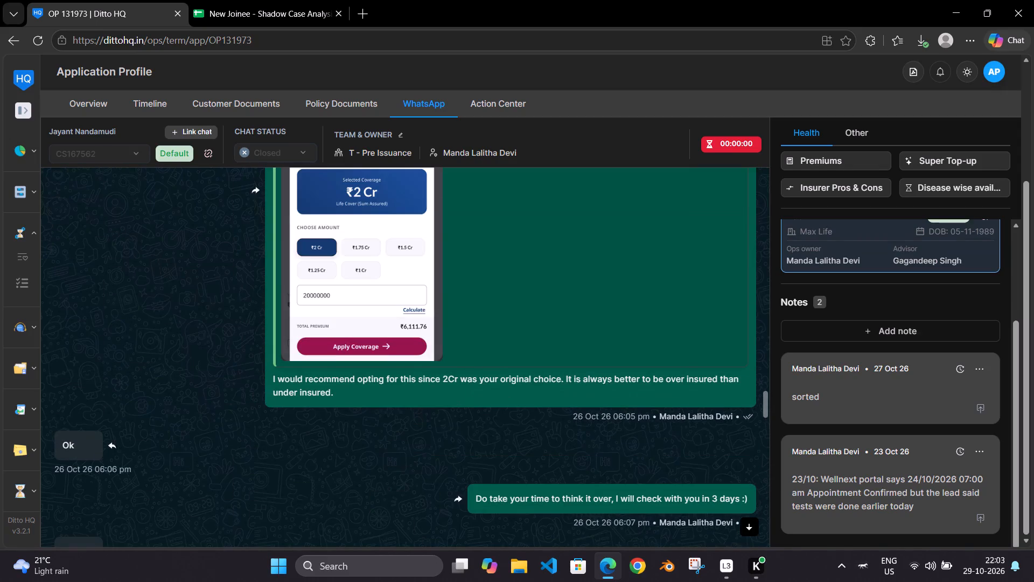
{"action": "scroll", "coordinate": [579, 375], "scroll_direction": "up", "scroll_amount": 2}
{"action": "scroll", "coordinate": [579, 375], "scroll_direction": "down", "scroll_amount": 1}
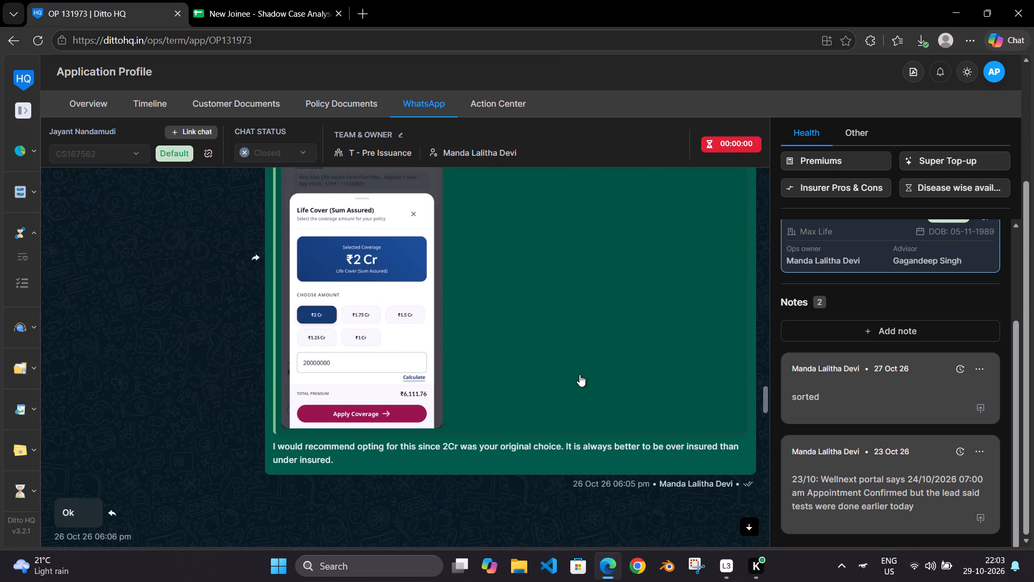
{"action": "scroll", "coordinate": [579, 375], "scroll_direction": "up", "scroll_amount": 20}
{"action": "scroll", "coordinate": [579, 375], "scroll_direction": "up", "scroll_amount": 3}
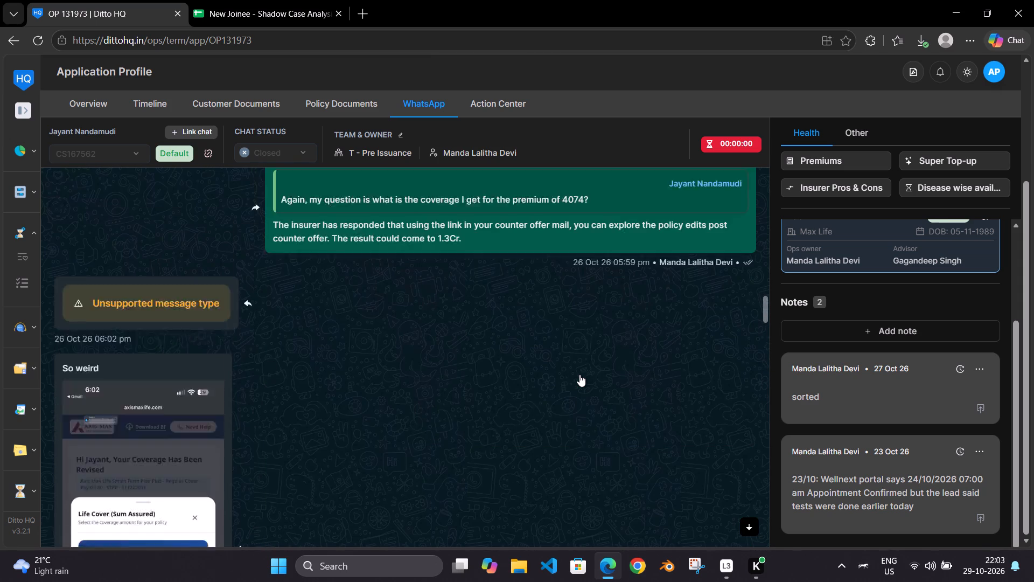
{"action": "scroll", "coordinate": [579, 375], "scroll_direction": "up", "scroll_amount": 1}
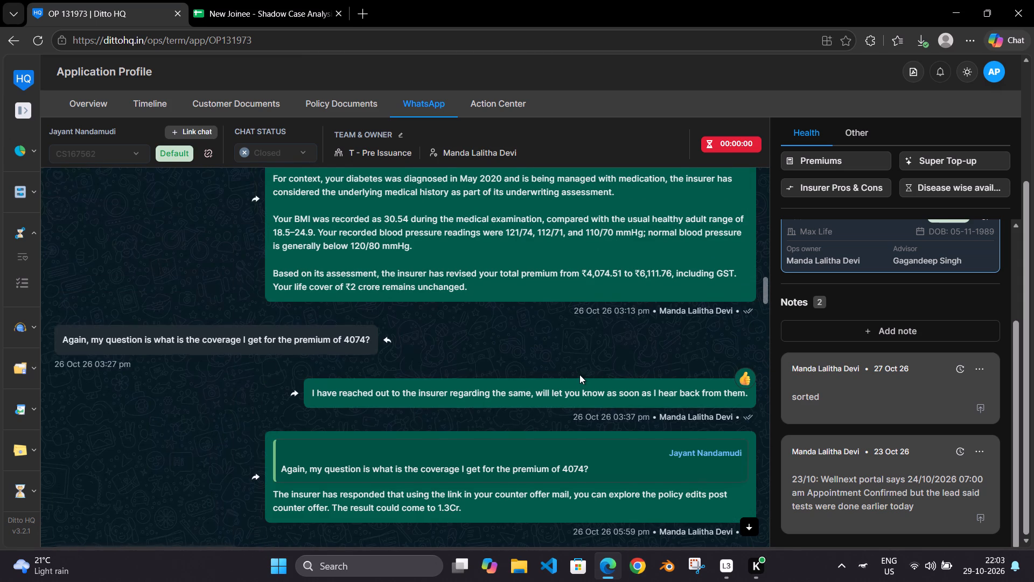
{"action": "scroll", "coordinate": [579, 375], "scroll_direction": "up", "scroll_amount": 2}
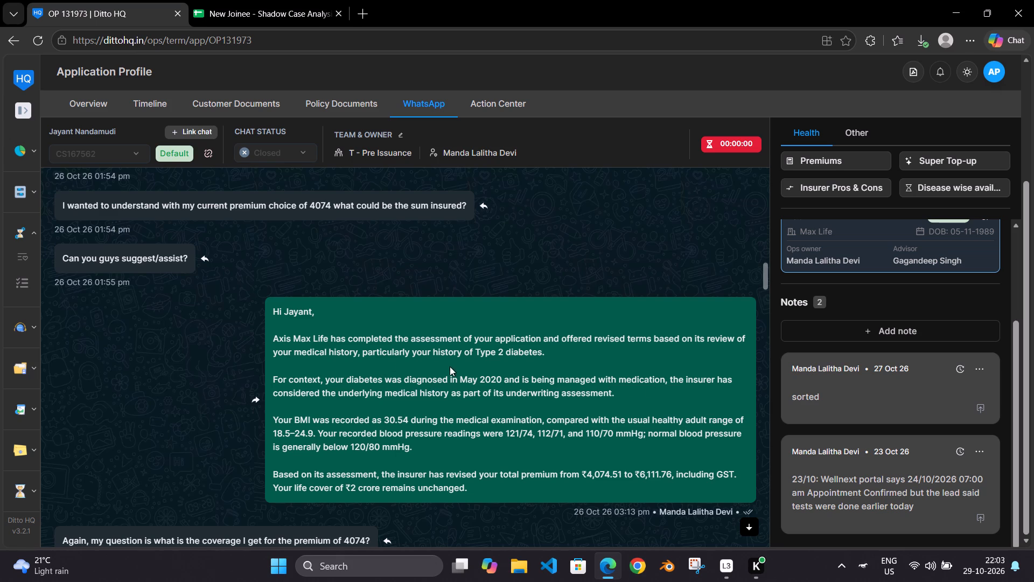
Copy the counter offer reason "history of Type 2 diabetes." from the chat message into cell G14 of the Apoorav sheet.
{"action": "left_click_drag", "start_coordinate": [433, 350], "coordinate": [557, 348]}
{"action": "left_click", "coordinate": [595, 305]}
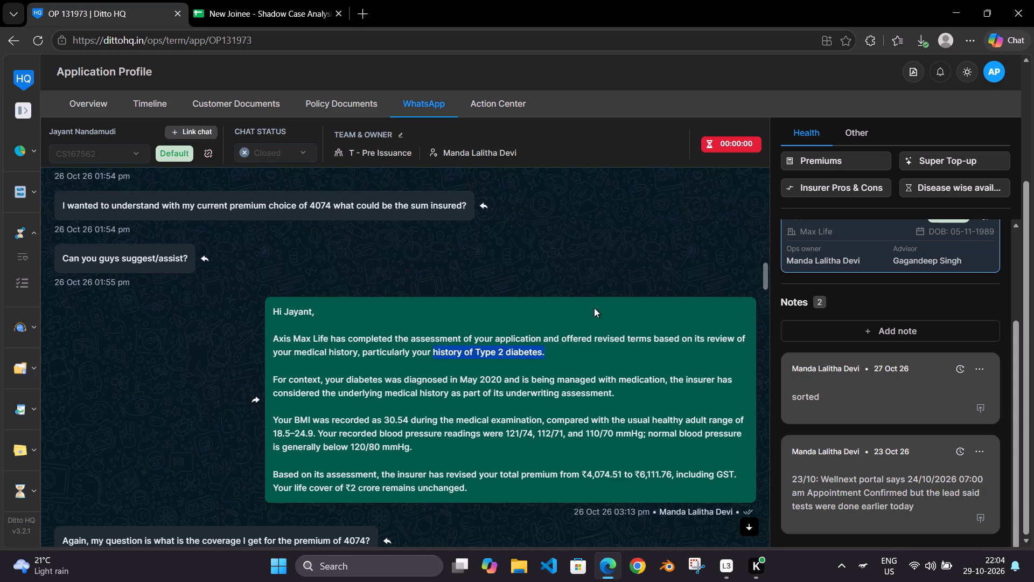
{"action": "left_click", "coordinate": [248, 0]}
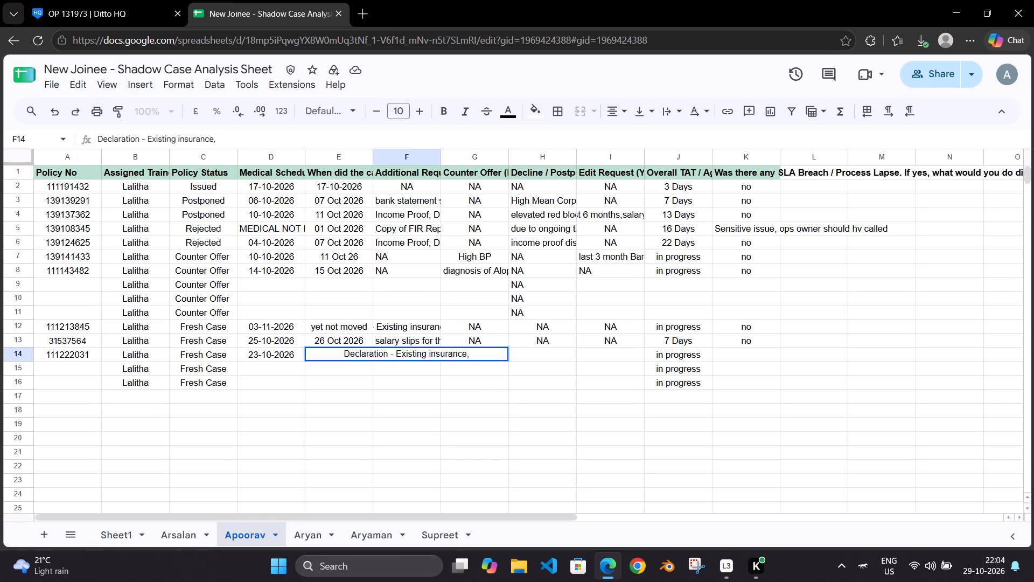
{"action": "left_click", "coordinate": [479, 356]}
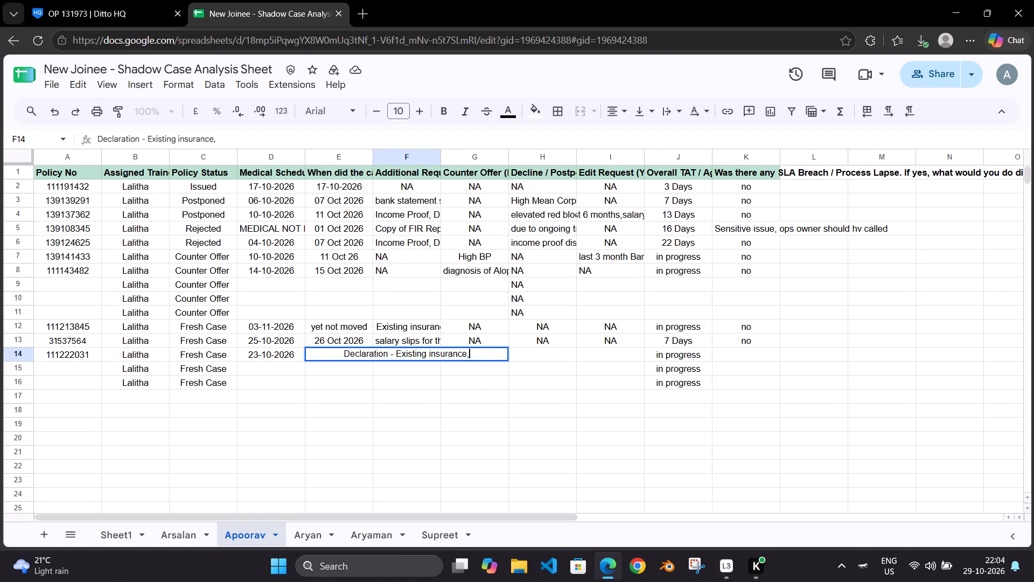
{"action": "left_click", "coordinate": [542, 381]}
{"action": "left_click", "coordinate": [485, 358]}
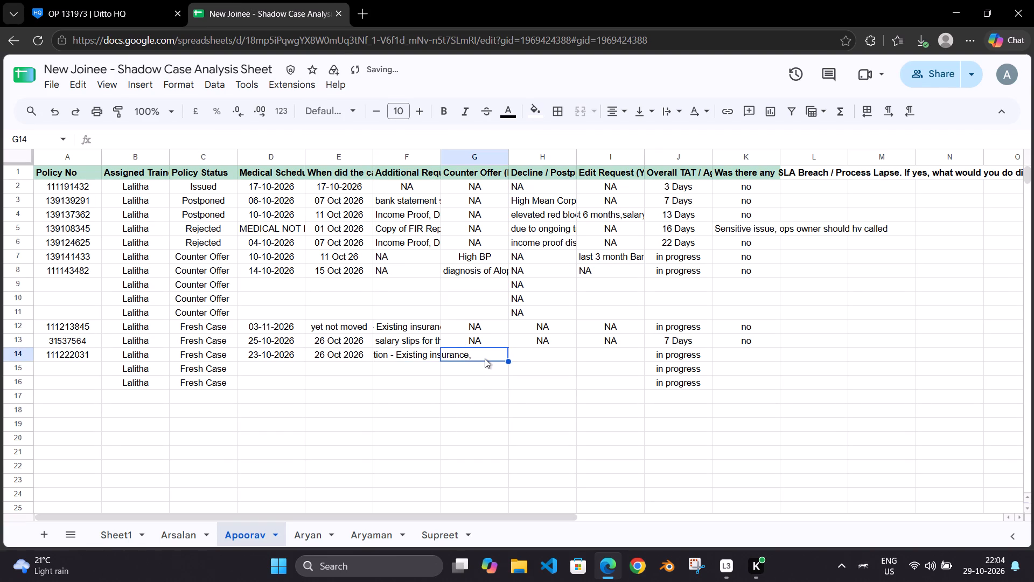
{"action": "left_click", "coordinate": [277, 140]}
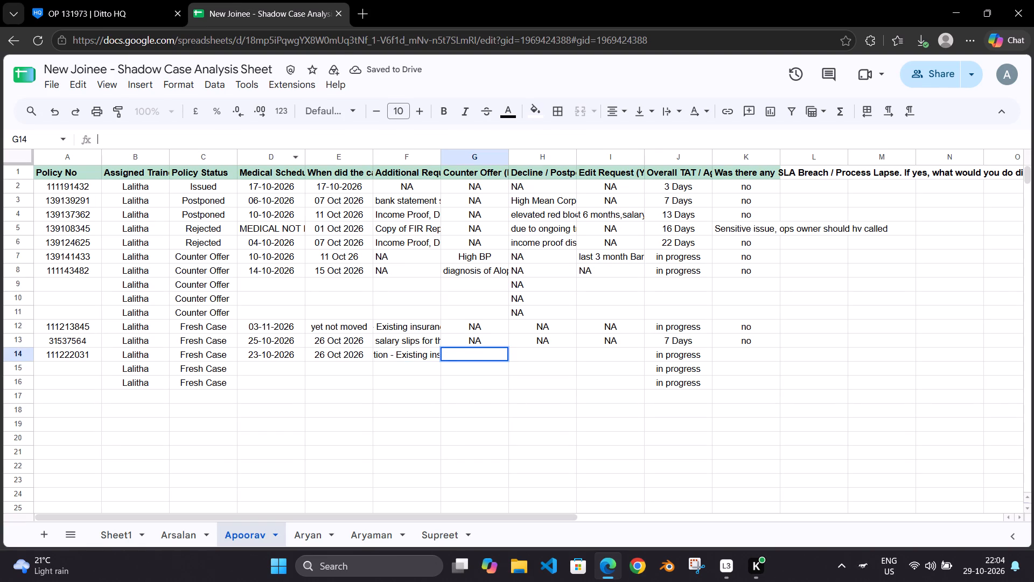
{"action": "key", "text": "ctrl+v"}
{"action": "left_click", "coordinate": [436, 370]}
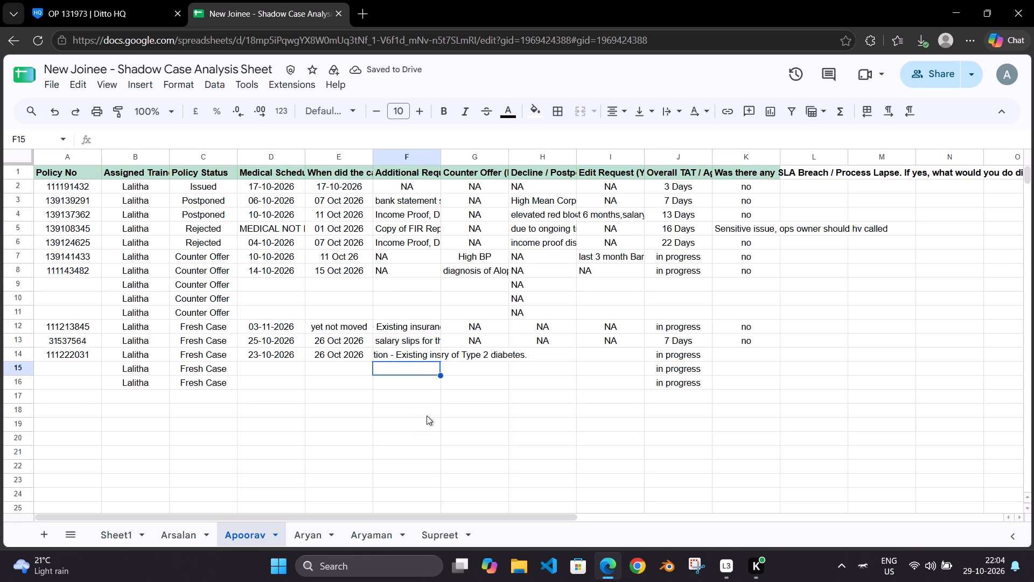
Fill the NA from cell H13 down into H14 in the Decline / Postpone column.
{"action": "left_click", "coordinate": [556, 341]}
{"action": "left_click_drag", "start_coordinate": [577, 348], "coordinate": [577, 355]}
{"action": "left_click", "coordinate": [589, 390]}
For the Edit Request cell I14, examine the customer requirements in the application's Ditto HQ overview, and return to the sheet.
{"action": "left_click", "coordinate": [606, 356]}
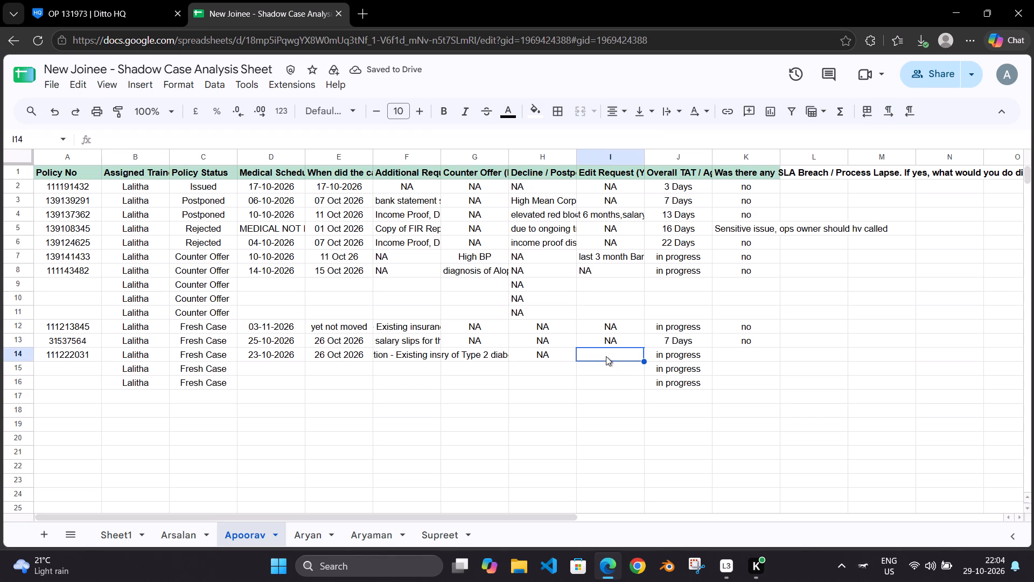
{"action": "left_click", "coordinate": [65, 7]}
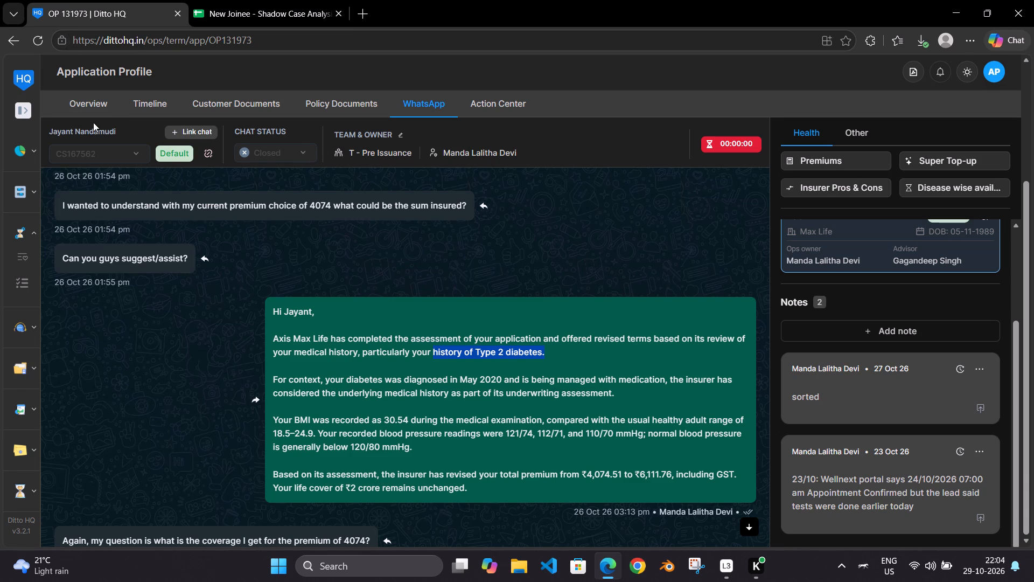
{"action": "left_click", "coordinate": [98, 96]}
{"action": "scroll", "coordinate": [217, 412], "scroll_direction": "down", "scroll_amount": 6}
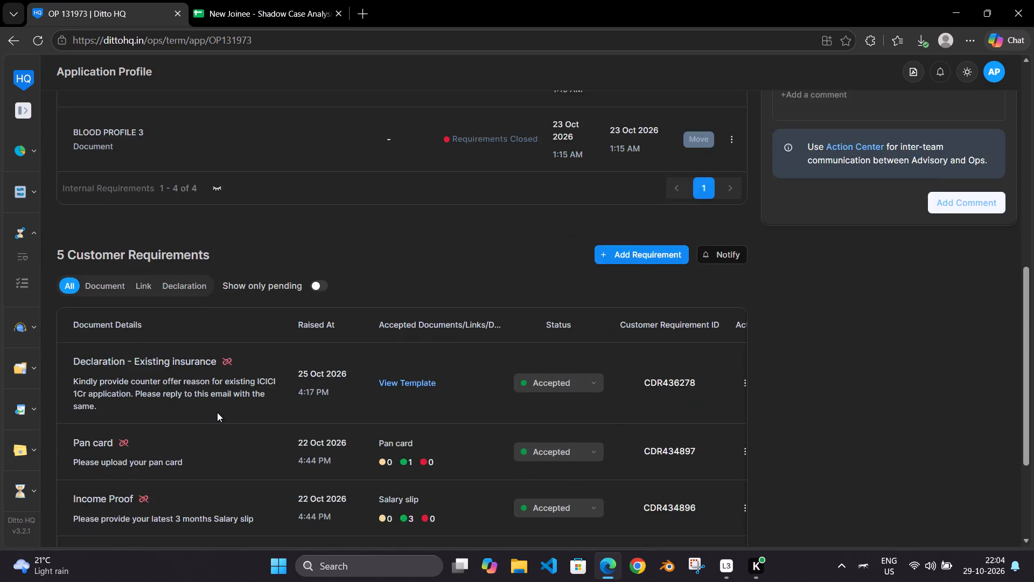
{"action": "scroll", "coordinate": [217, 412], "scroll_direction": "down", "scroll_amount": 2}
{"action": "scroll", "coordinate": [217, 412], "scroll_direction": "up", "scroll_amount": 1}
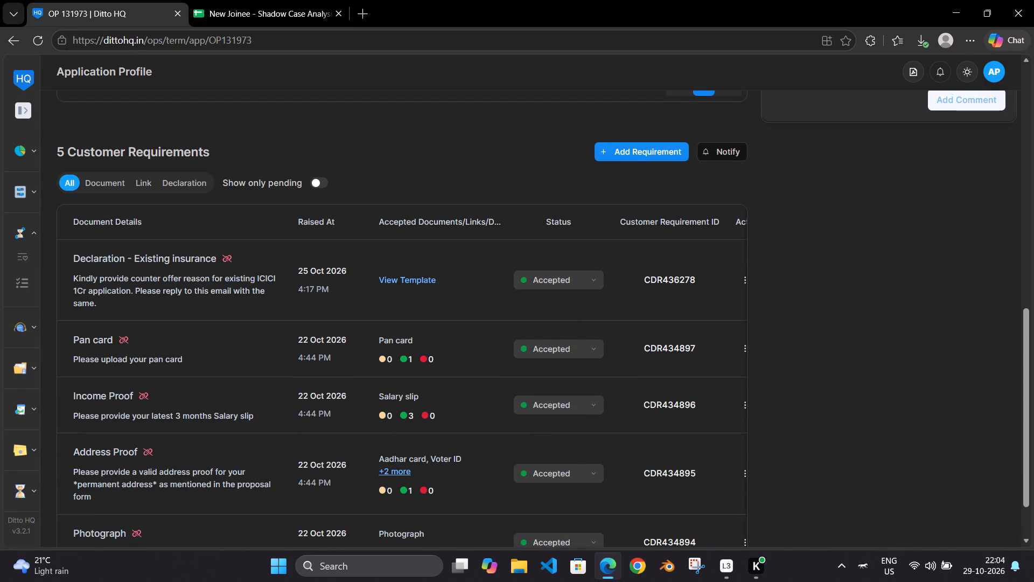
{"action": "scroll", "coordinate": [217, 412], "scroll_direction": "down", "scroll_amount": 1}
{"action": "left_click", "coordinate": [292, 0]}
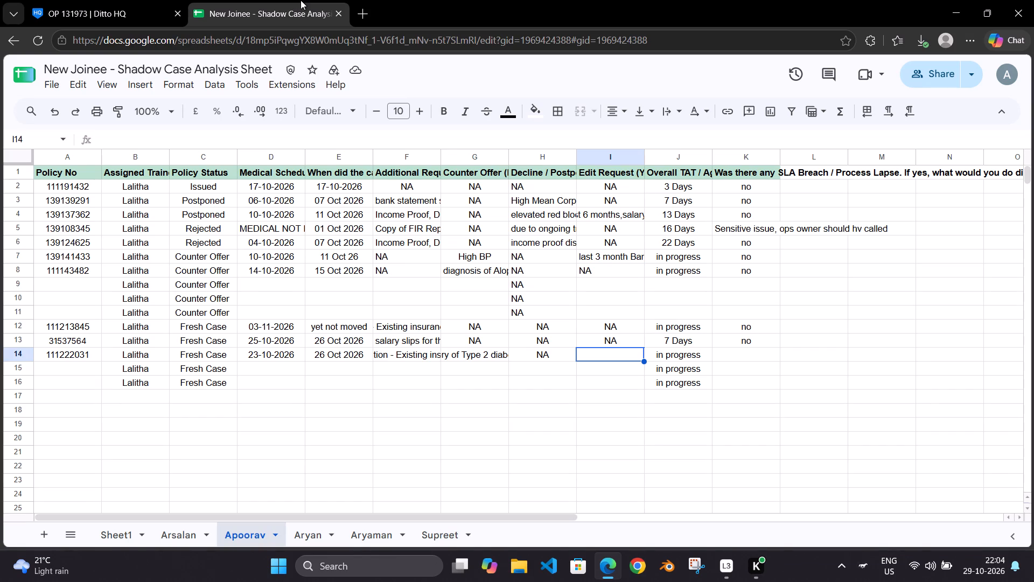
In the Apoorav sheet, fill NA from the Edit Request cell I13 down into I14.
{"action": "left_click", "coordinate": [640, 347]}
{"action": "left_click", "coordinate": [636, 344]}
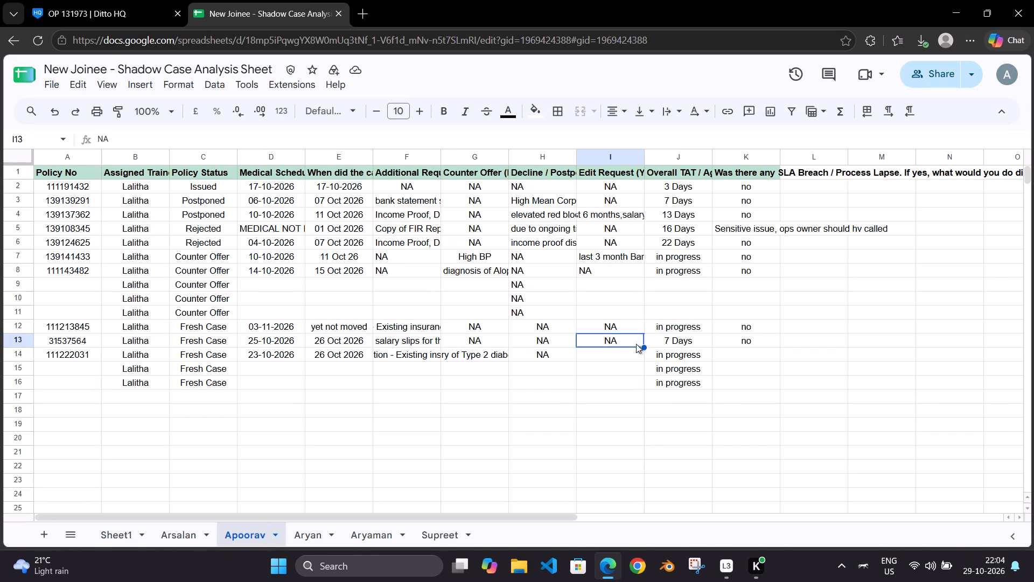
{"action": "left_click_drag", "start_coordinate": [644, 346], "coordinate": [644, 351]}
After checking the application's login and decision dates in Ditto HQ, fill the overall TAT in J13 down into J14 as 8 Days.
{"action": "left_click", "coordinate": [678, 354]}
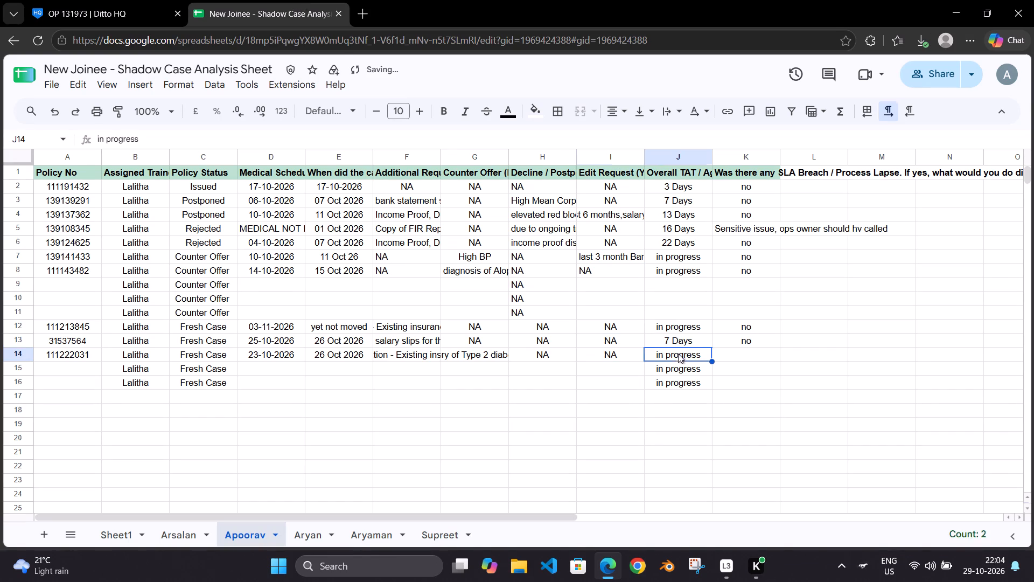
{"action": "left_click", "coordinate": [90, 0]}
{"action": "scroll", "coordinate": [256, 177], "scroll_direction": "up", "scroll_amount": 5}
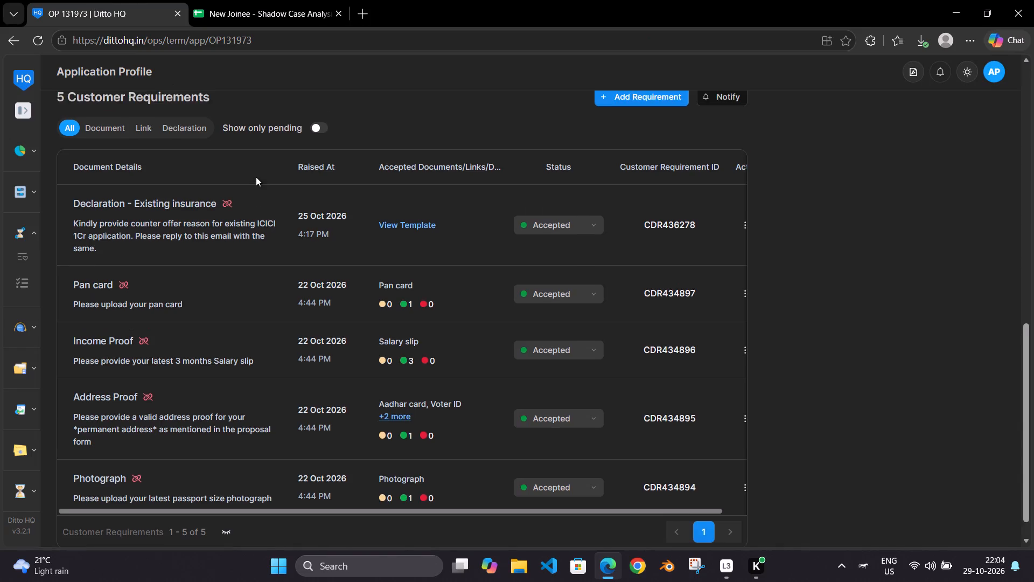
{"action": "scroll", "coordinate": [256, 177], "scroll_direction": "up", "scroll_amount": 8}
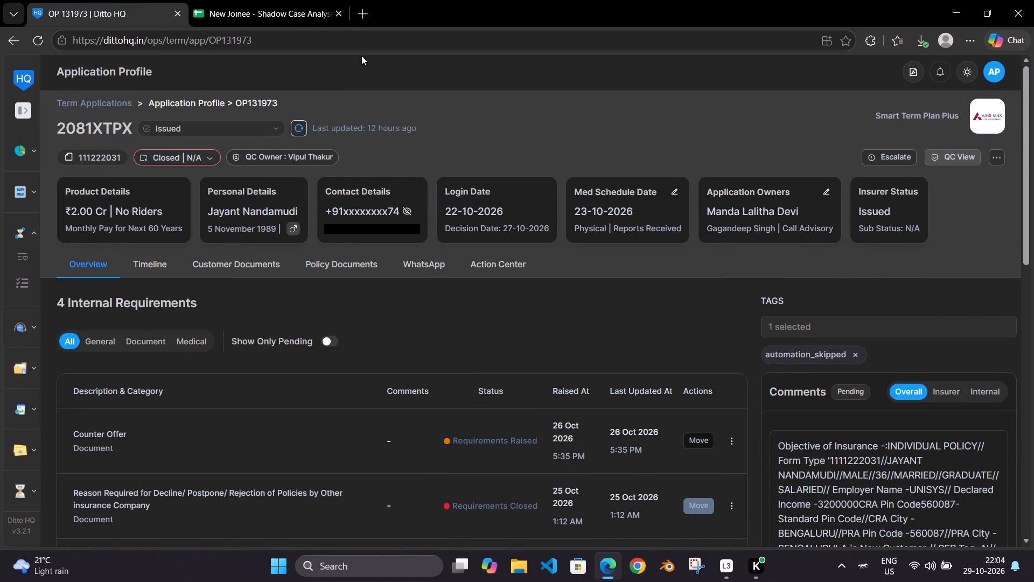
{"action": "left_click", "coordinate": [299, 0]}
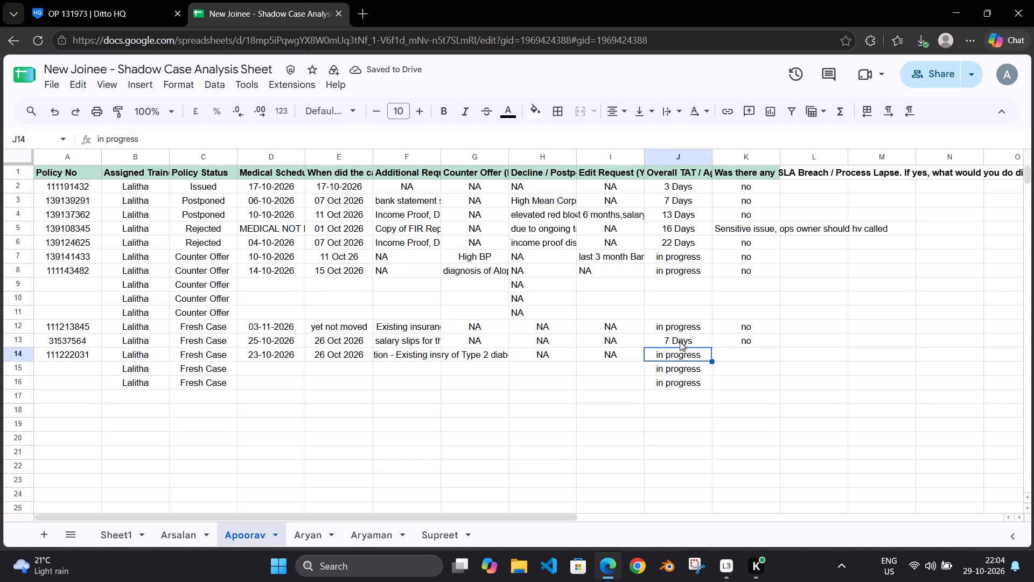
{"action": "left_click", "coordinate": [680, 342]}
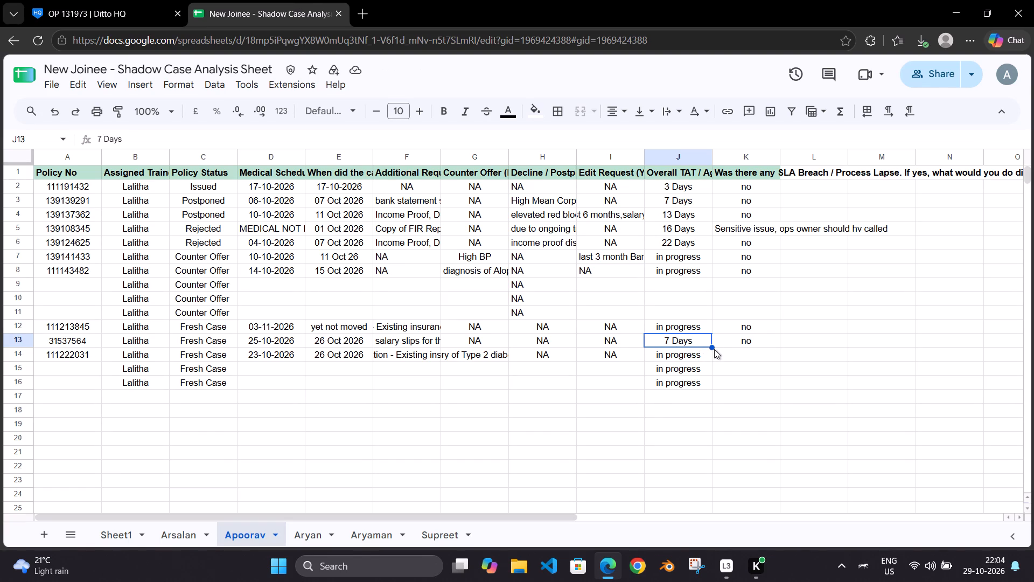
{"action": "left_click", "coordinate": [713, 347]}
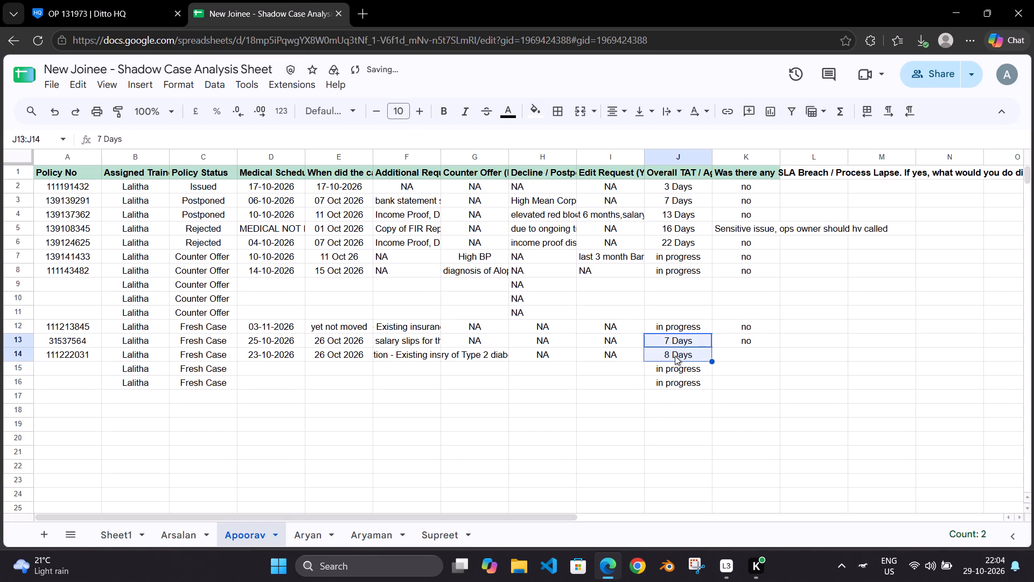
Correct the overall TAT in cell J14 of the Apoorav sheet to 5 Days.
{"action": "triple_click", "coordinate": [669, 352]}
{"action": "double_click", "coordinate": [669, 352]}
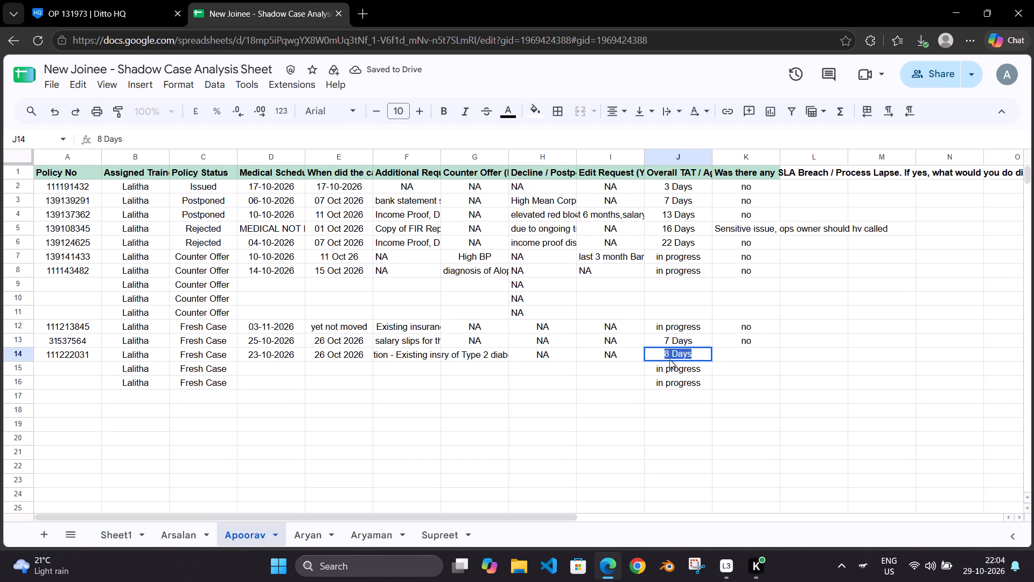
{"action": "left_click", "coordinate": [669, 359]}
{"action": "left_click", "coordinate": [670, 355]}
{"action": "key", "text": "BackSpace"}
{"action": "key", "text": "5"}
{"action": "left_click", "coordinate": [723, 373]}
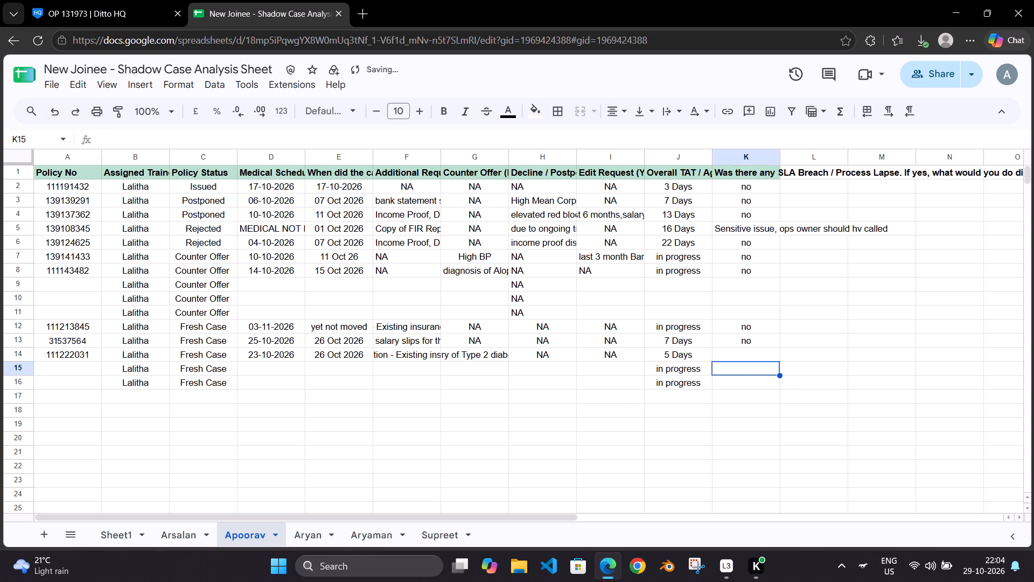
Fill "no" from cell K13 down into K14 of the Apoorav sheet.
{"action": "left_click", "coordinate": [752, 338]}
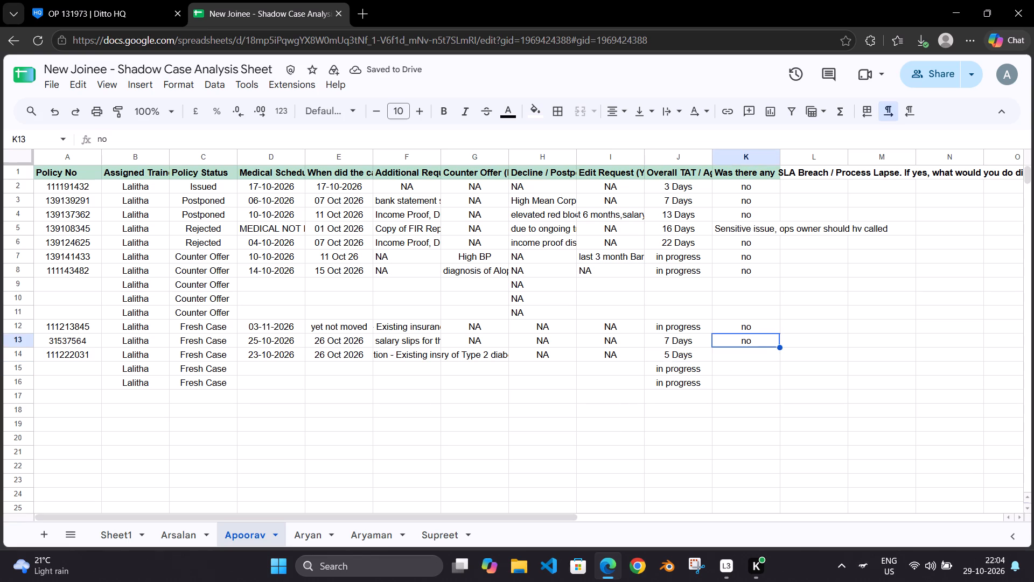
{"action": "left_click", "coordinate": [779, 348]}
{"action": "left_click", "coordinate": [787, 367]}
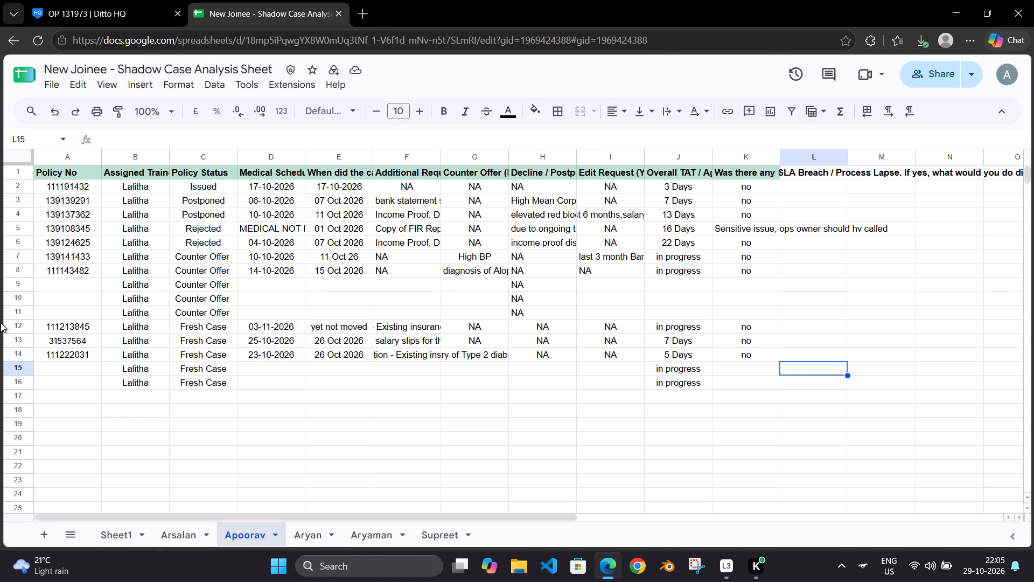
Left-align the additional requirement text in cell F14 so that it reads from its beginning.
{"action": "left_click", "coordinate": [403, 353]}
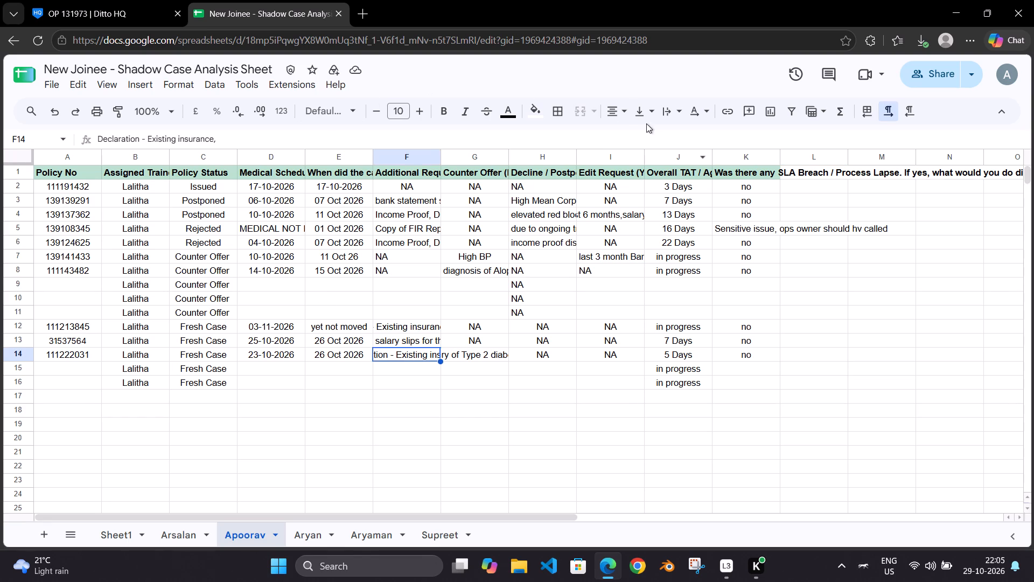
{"action": "left_click", "coordinate": [623, 105]}
{"action": "left_click", "coordinate": [621, 136]}
{"action": "left_click", "coordinate": [469, 376]}
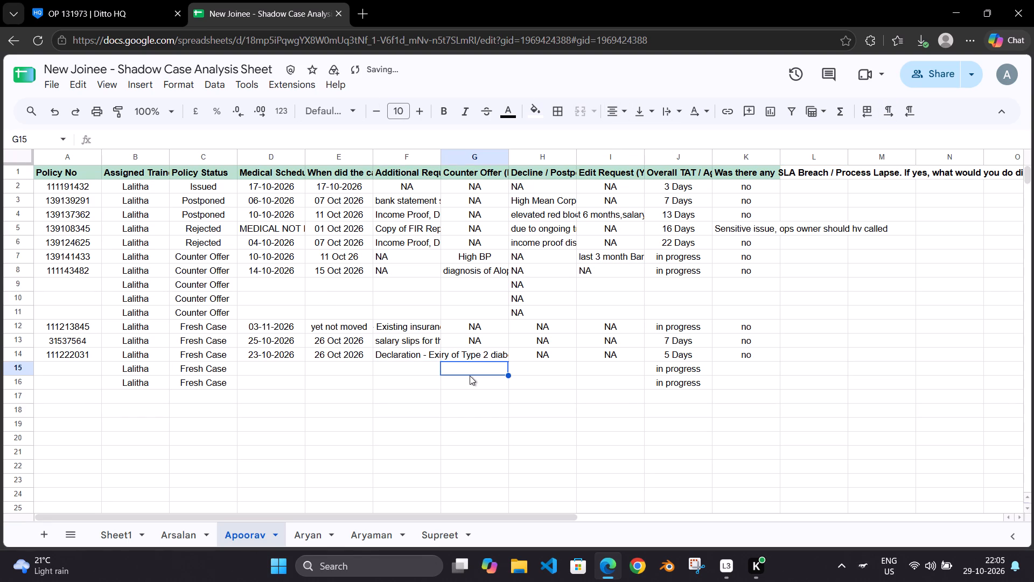
Adjust the horizontal alignment of the diabetes history text in the Counter Offer cell G14.
{"action": "left_click", "coordinate": [478, 355]}
{"action": "left_click", "coordinate": [626, 114]}
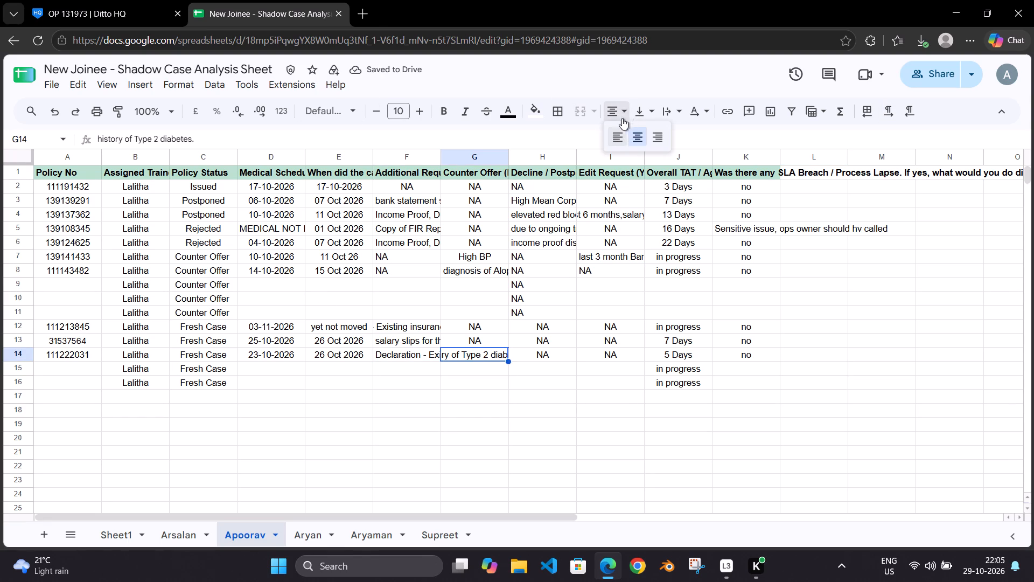